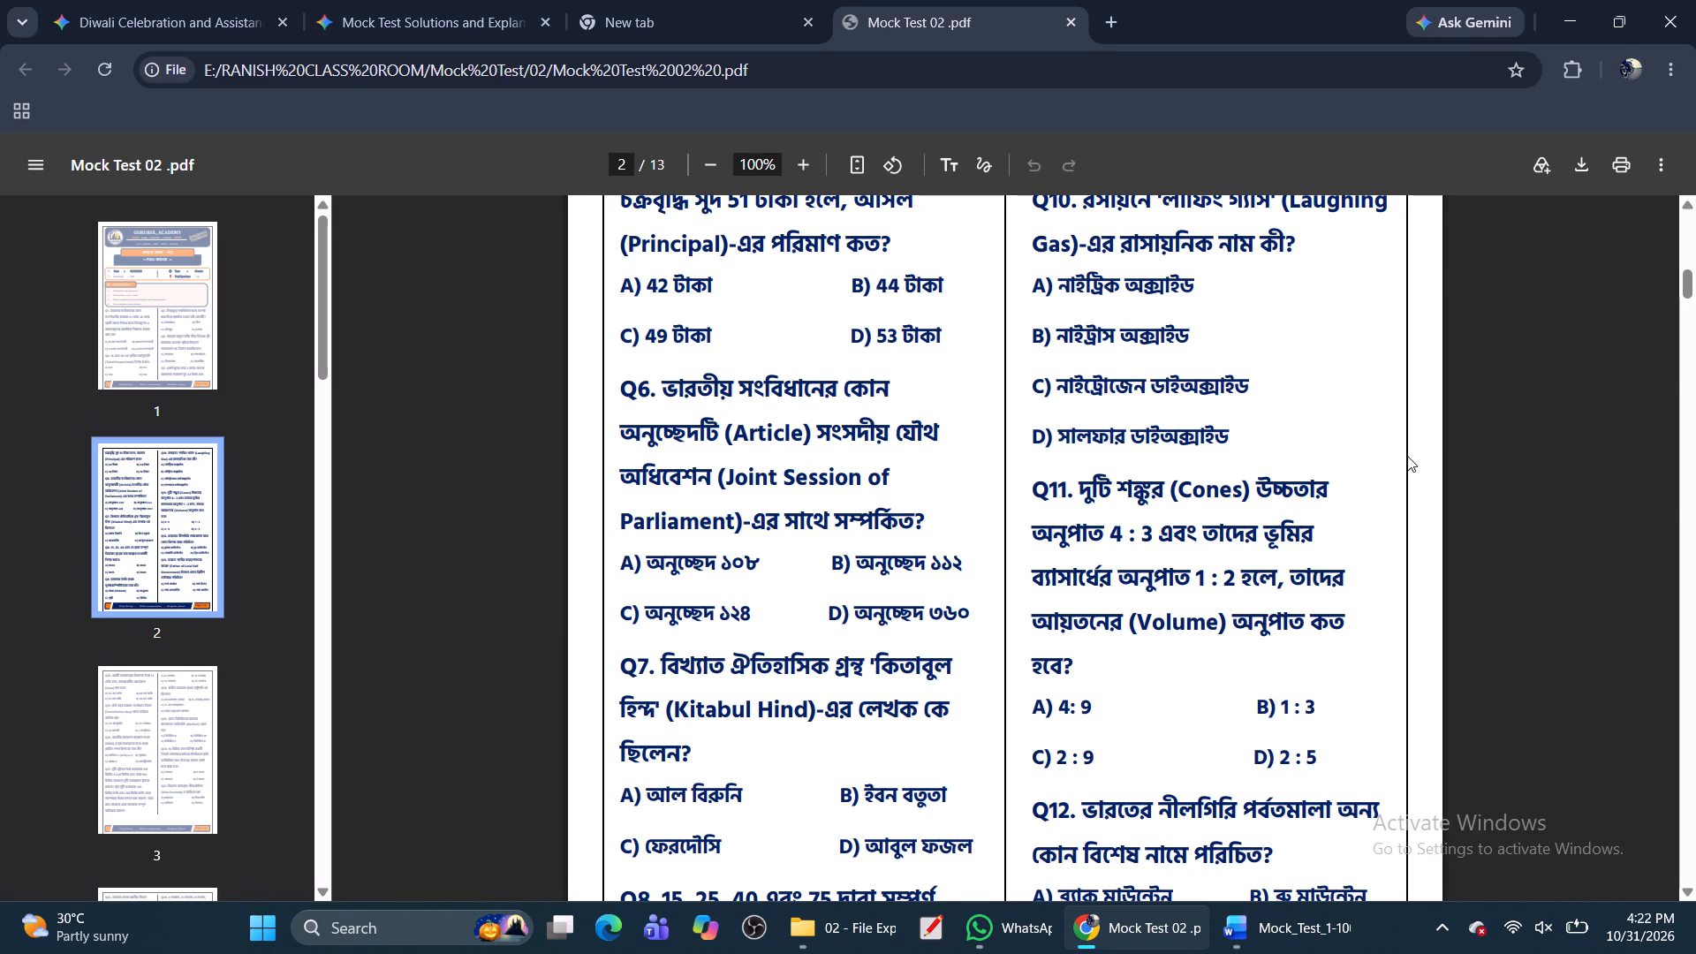
Read through the questions on pages 2 and 3 of the Mock Test 02 PDF, checking the wording of Q14.
scroll(1179, 583, "down", 2)
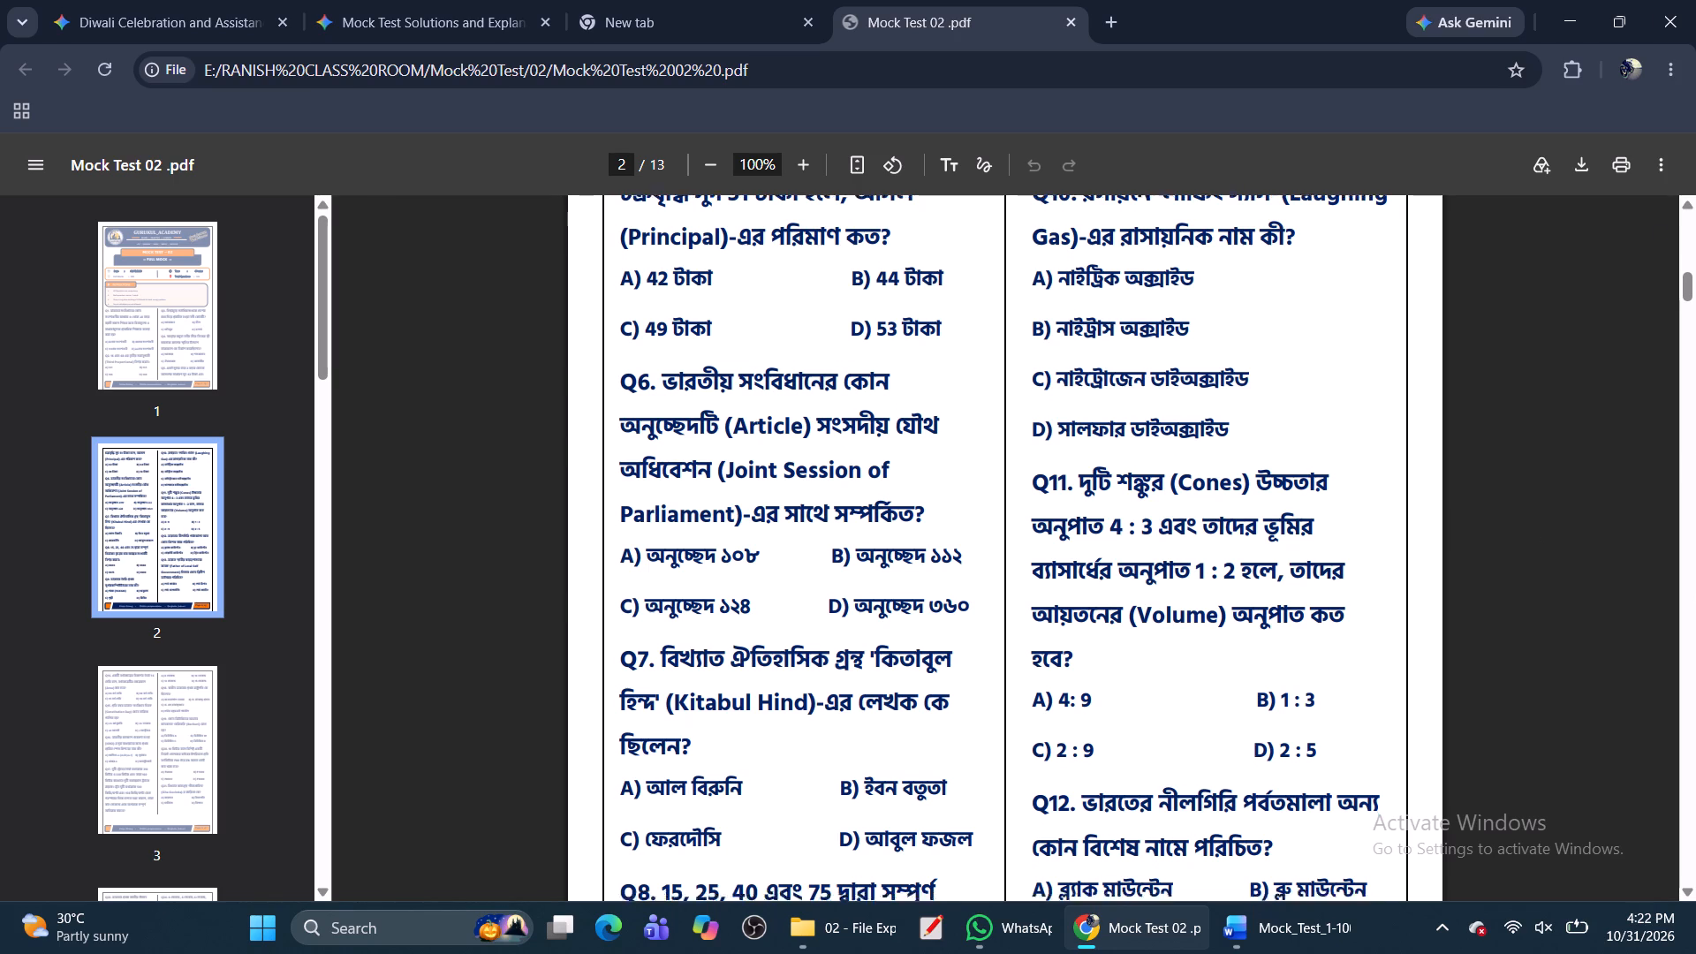
scroll(1179, 586, "down", 5)
scroll(1179, 586, "up", 1)
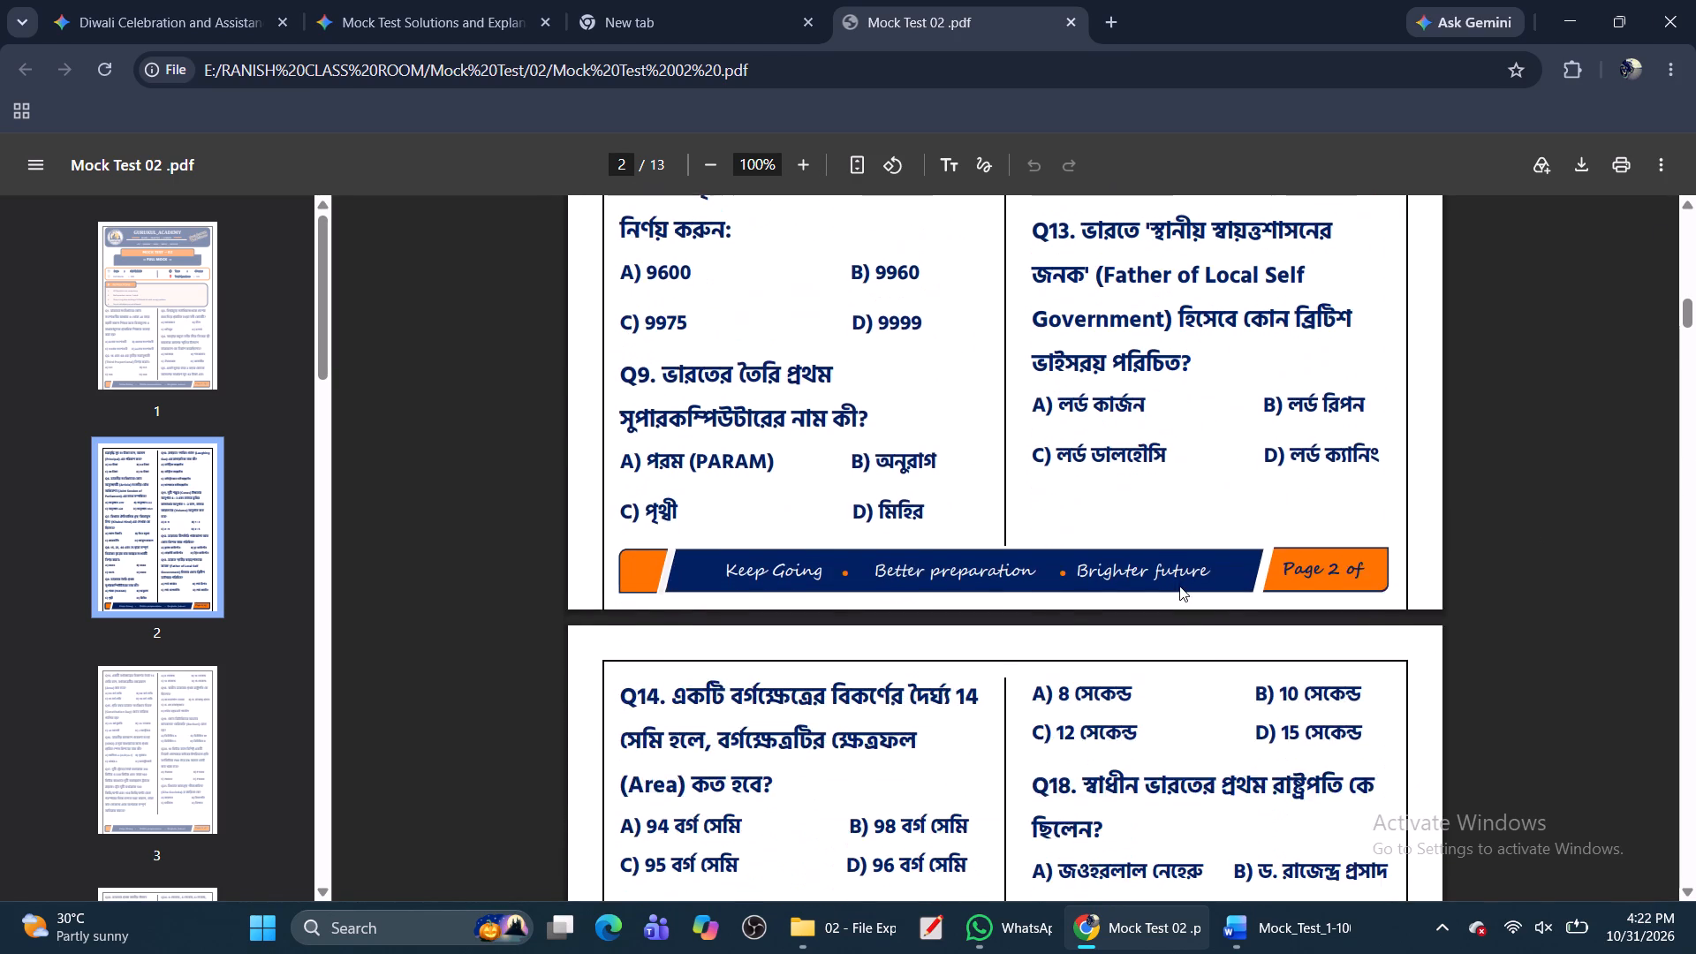
scroll(1179, 586, "up", 1)
scroll(1179, 586, "down", 5)
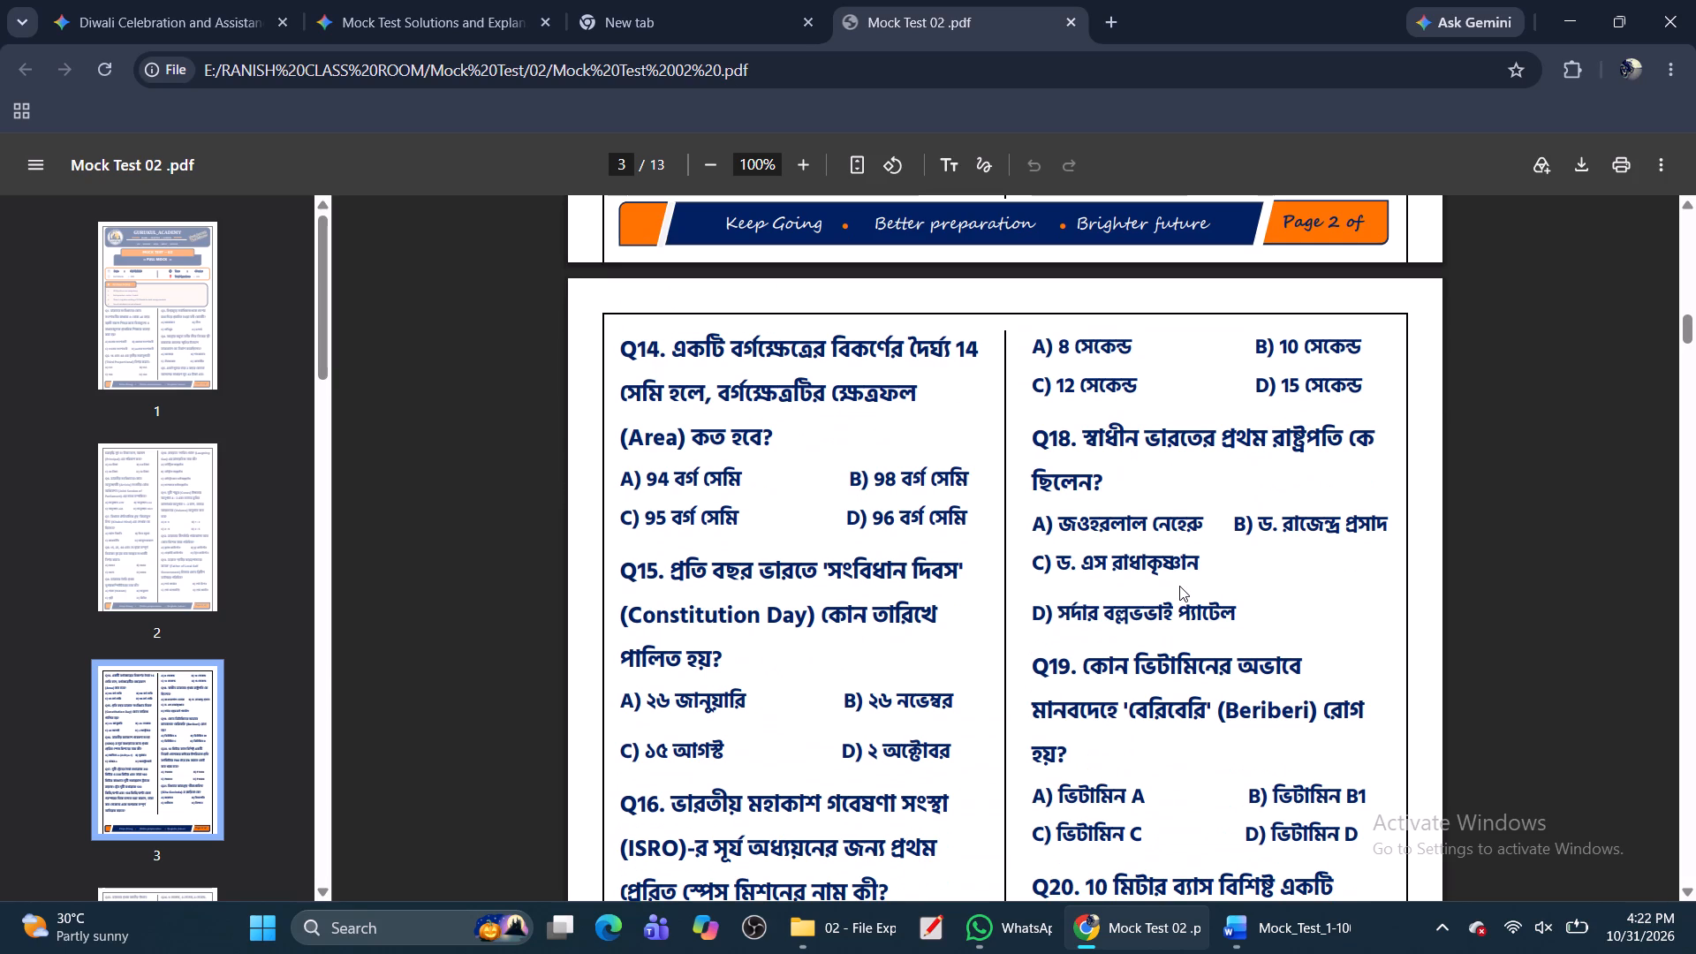
left_click(1179, 586)
left_click(848, 353)
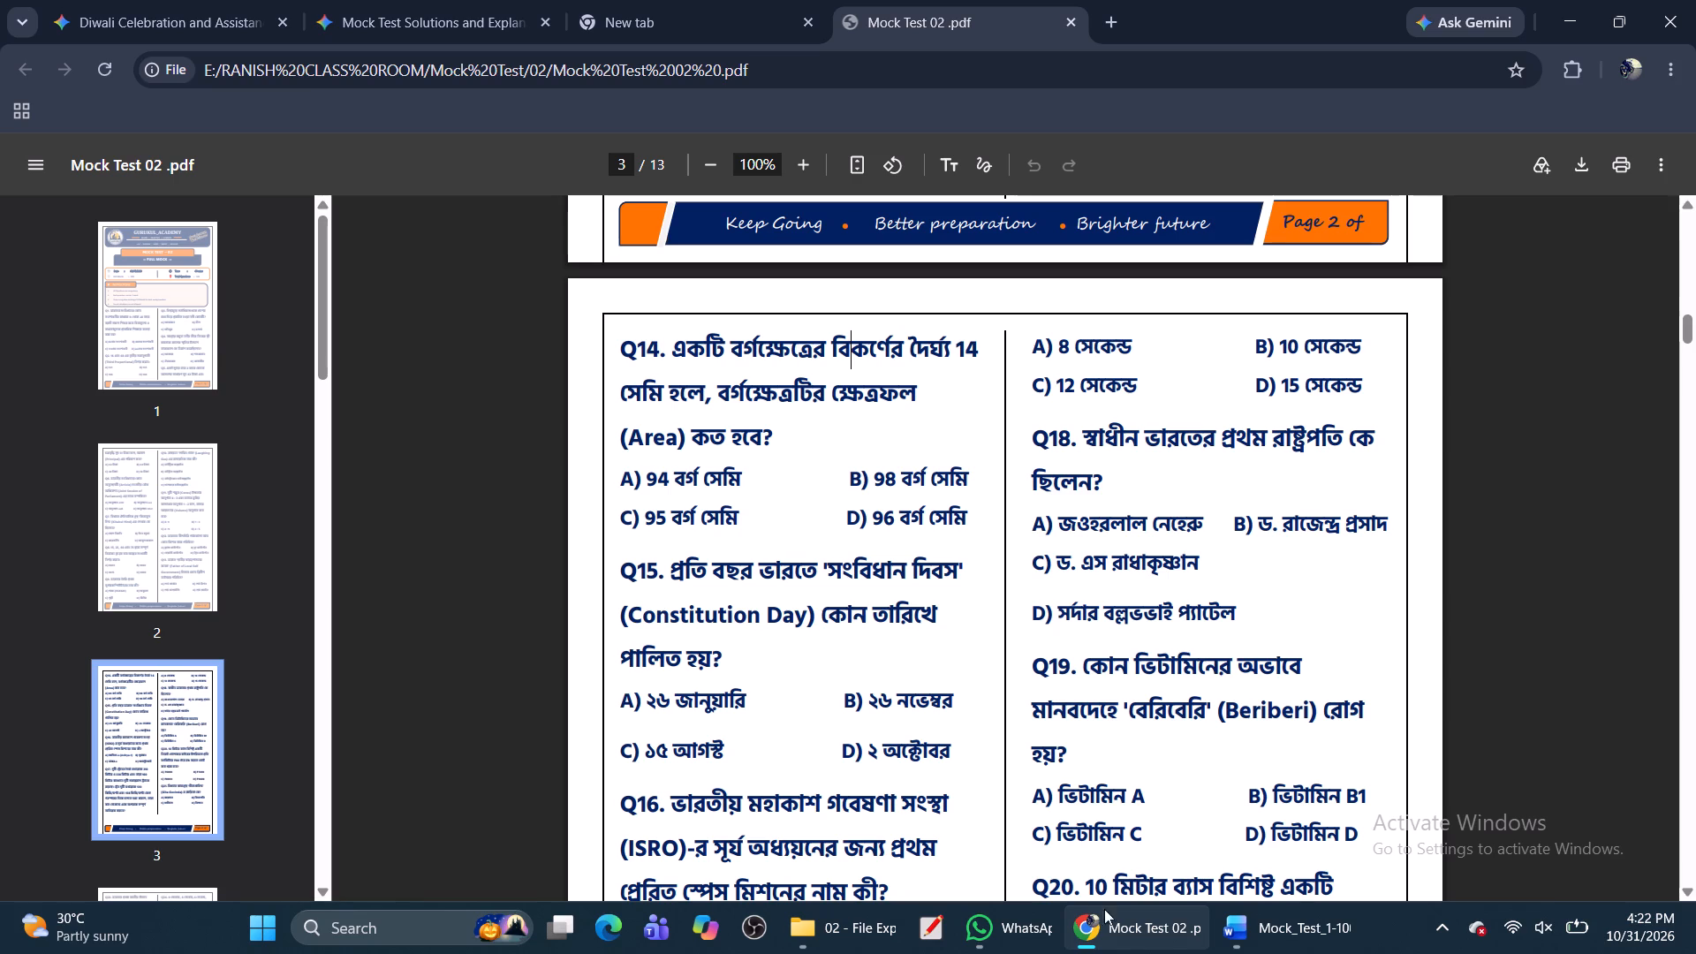
Open Mock Test 02.docx from the 02 folder in Word and bring its window to the front.
left_click(1381, 941)
left_click(1308, 938)
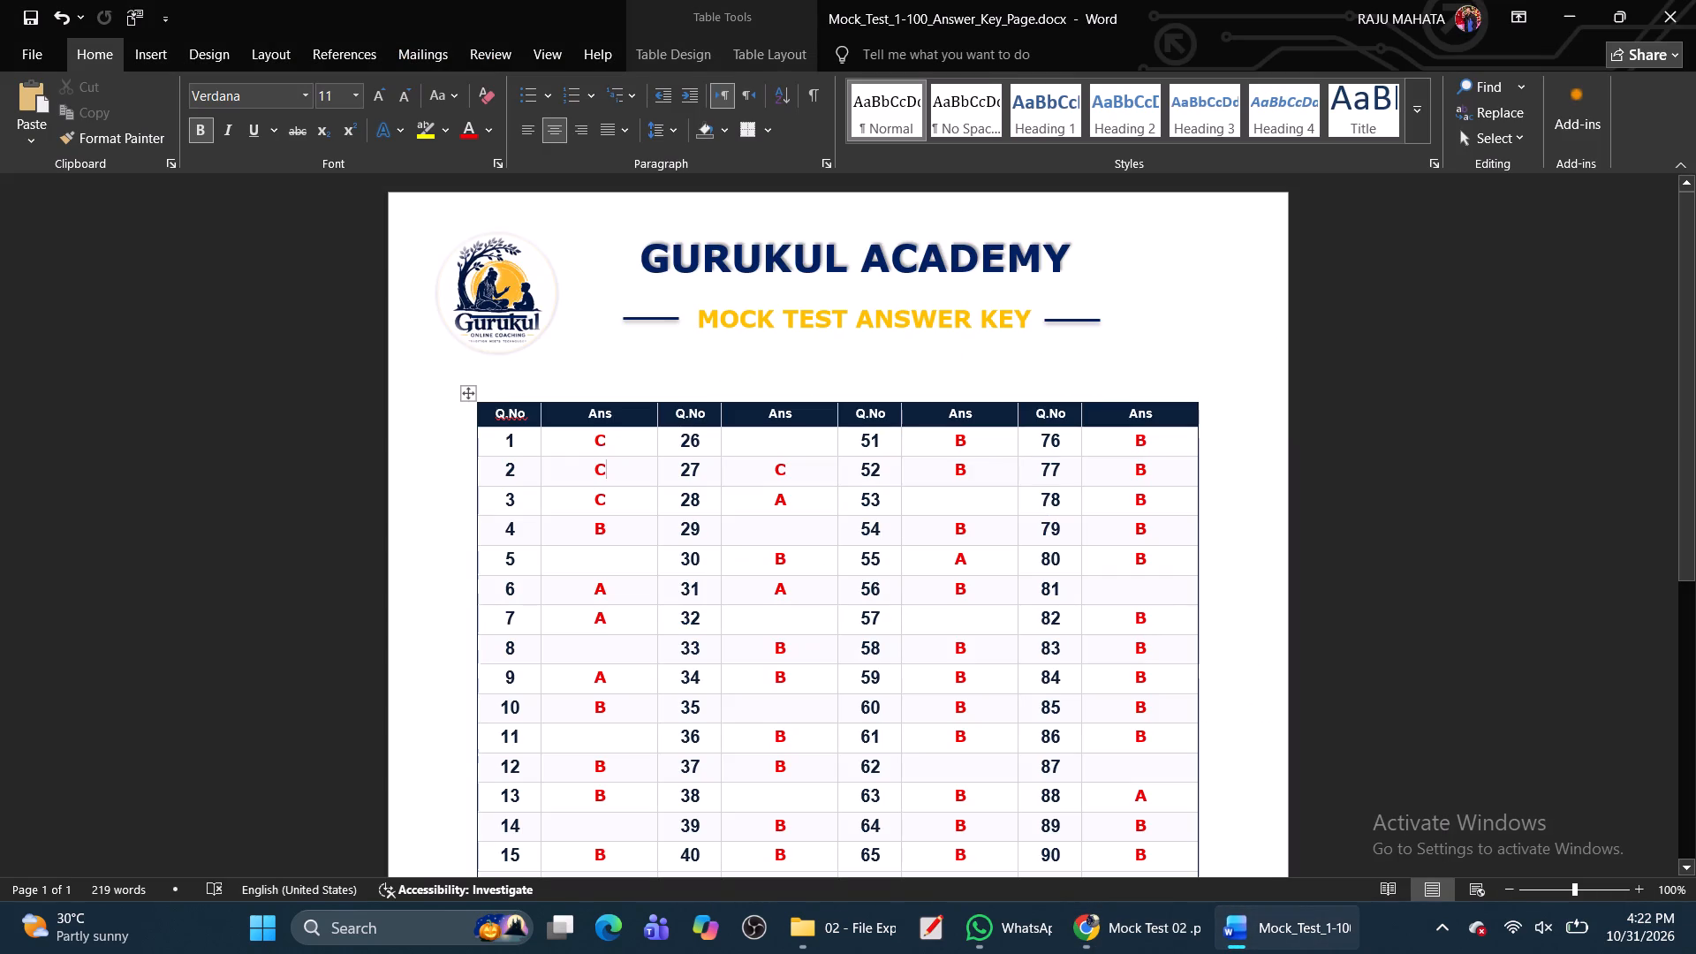
left_click(879, 940)
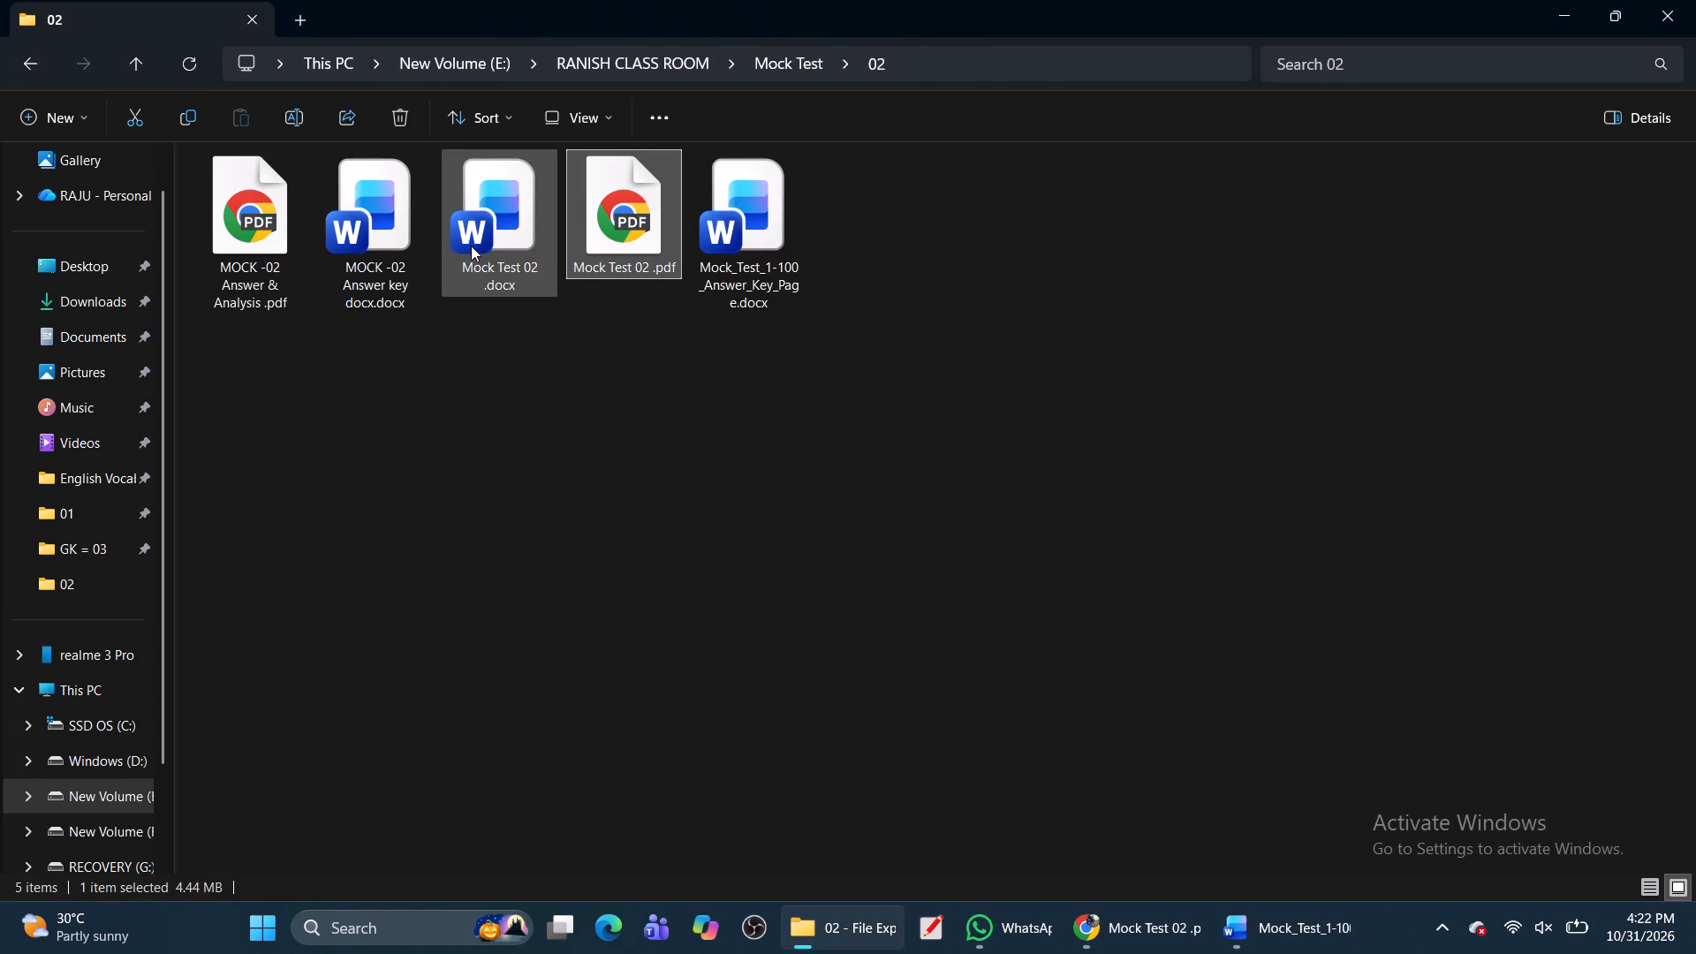
double_click(508, 247)
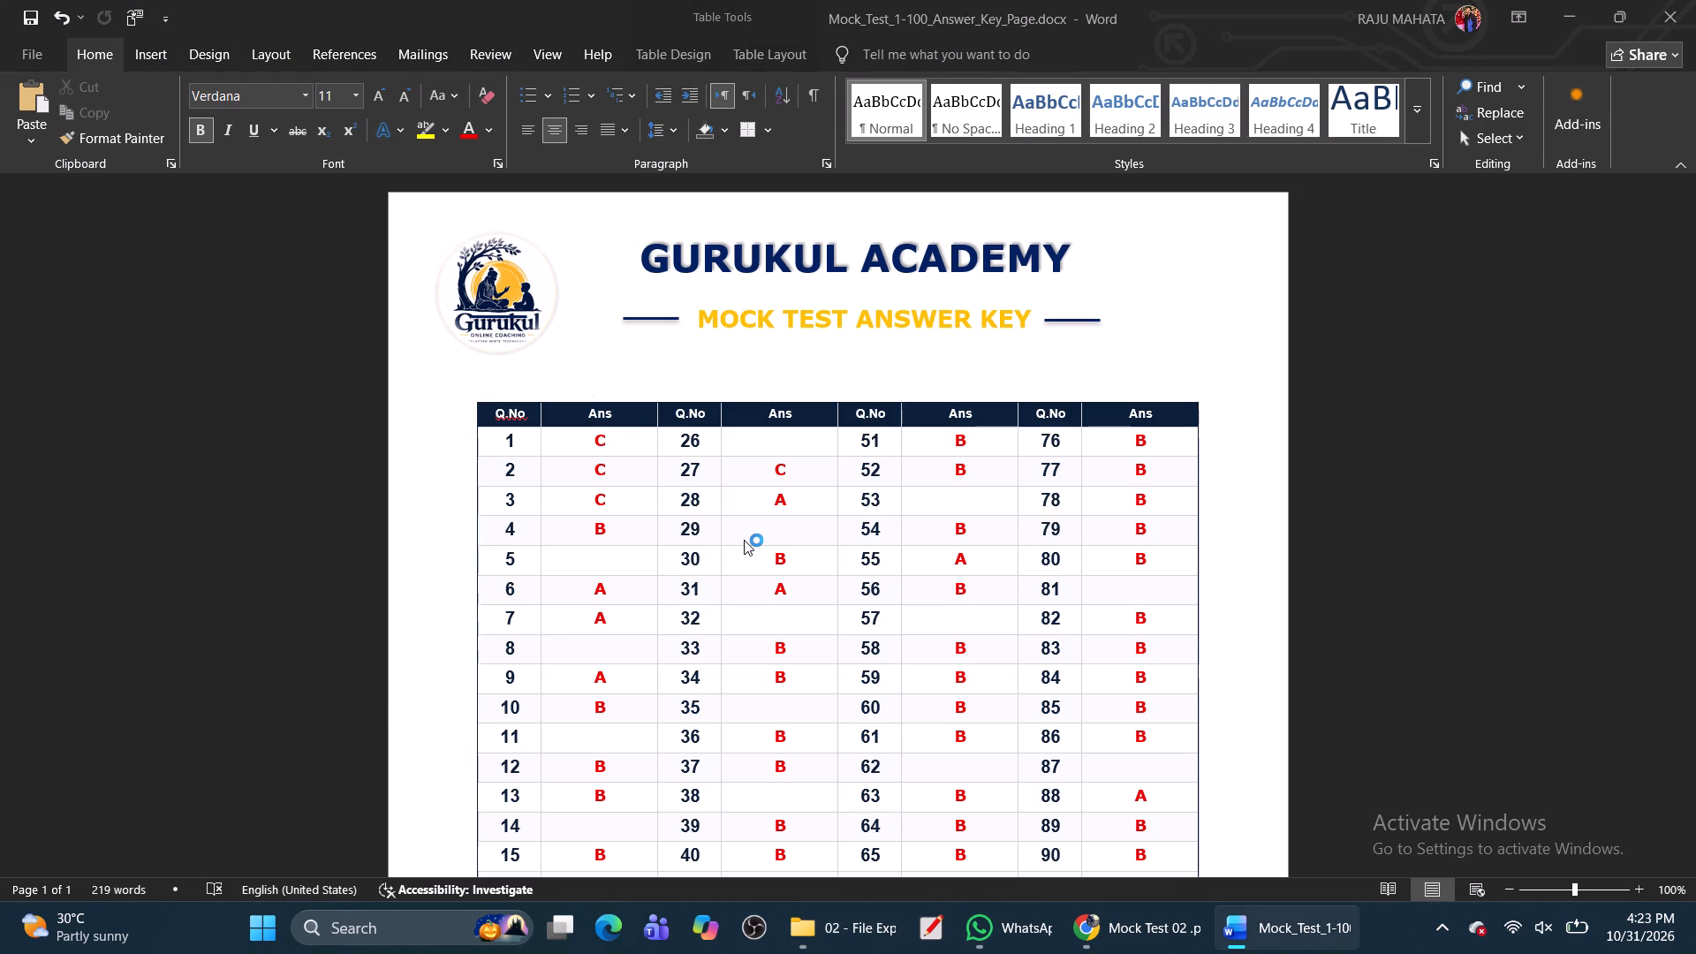
left_click(1299, 943)
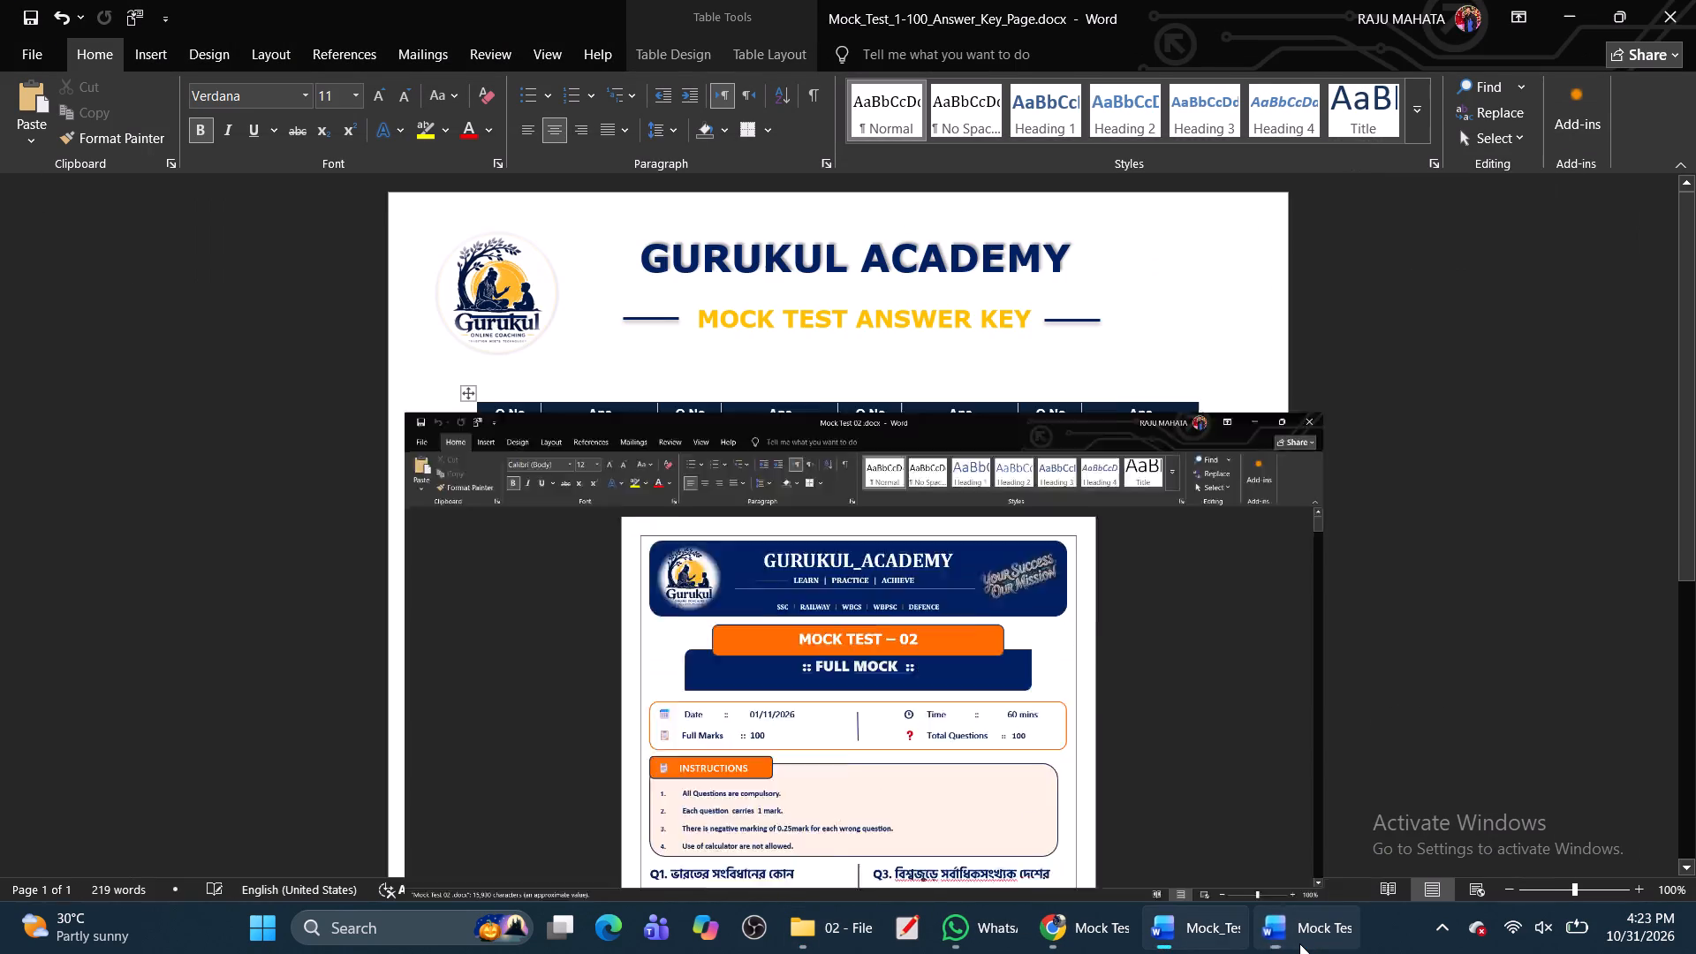
left_click(1299, 943)
In Q14 on page 3, delete the prefix "বি" from "বিকর্ণের" so the word reads "কর্ণের".
scroll(731, 596, "down", 10)
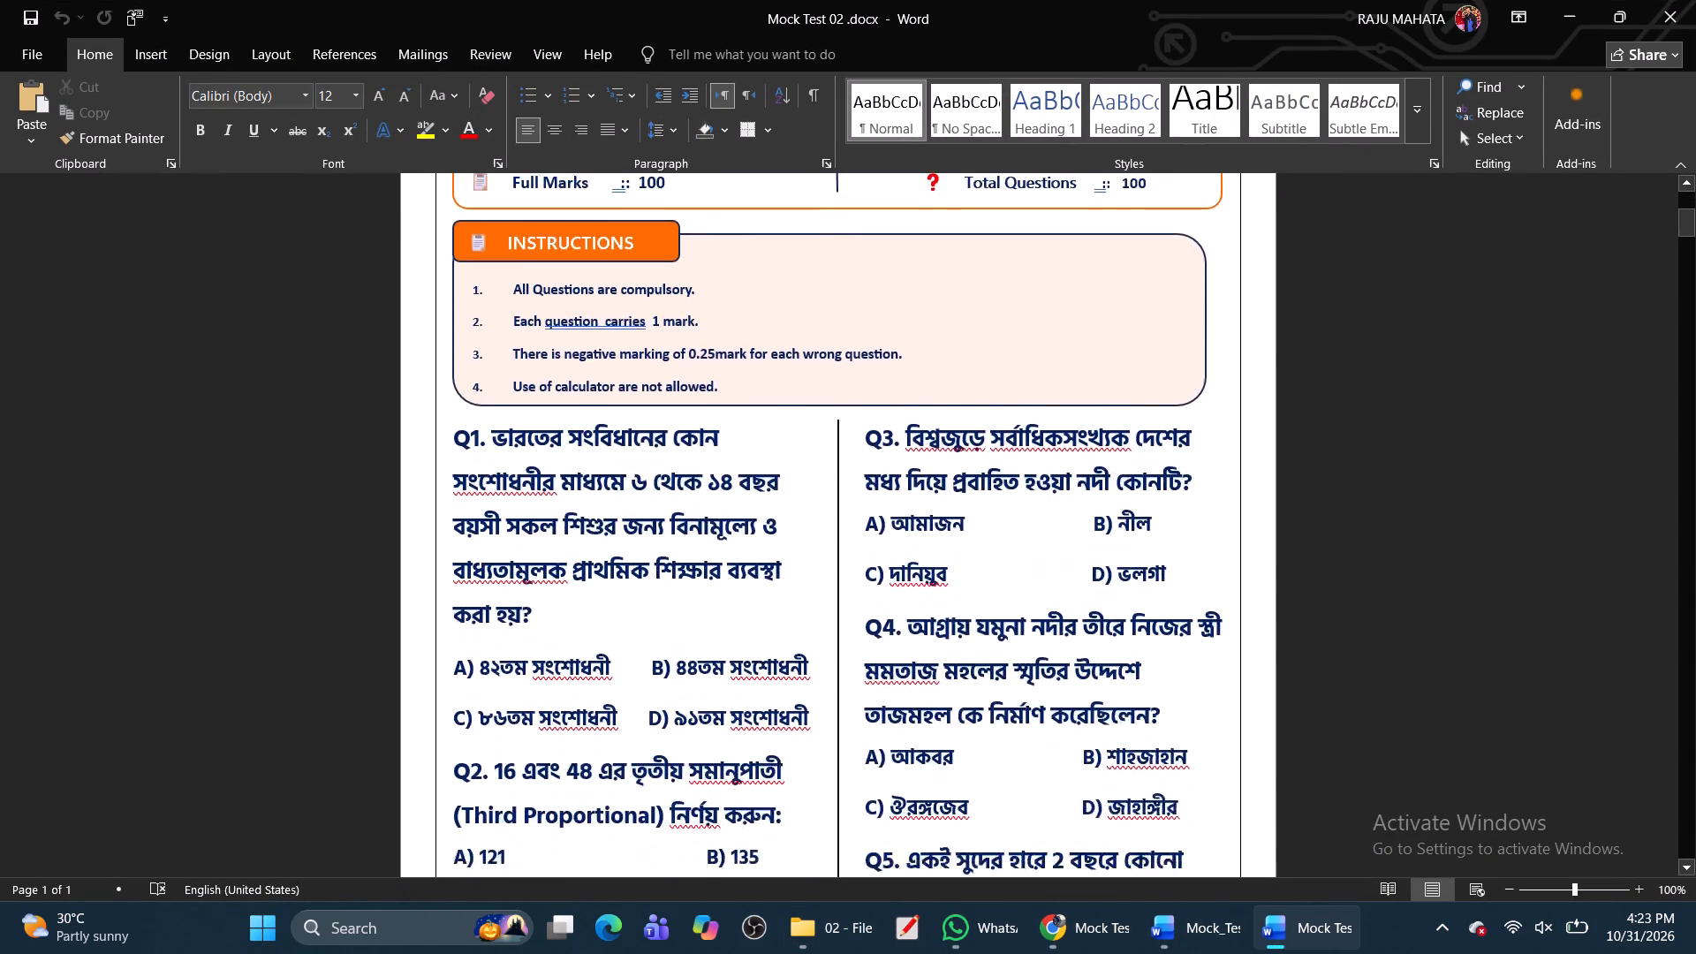
scroll(734, 602, "down", 20)
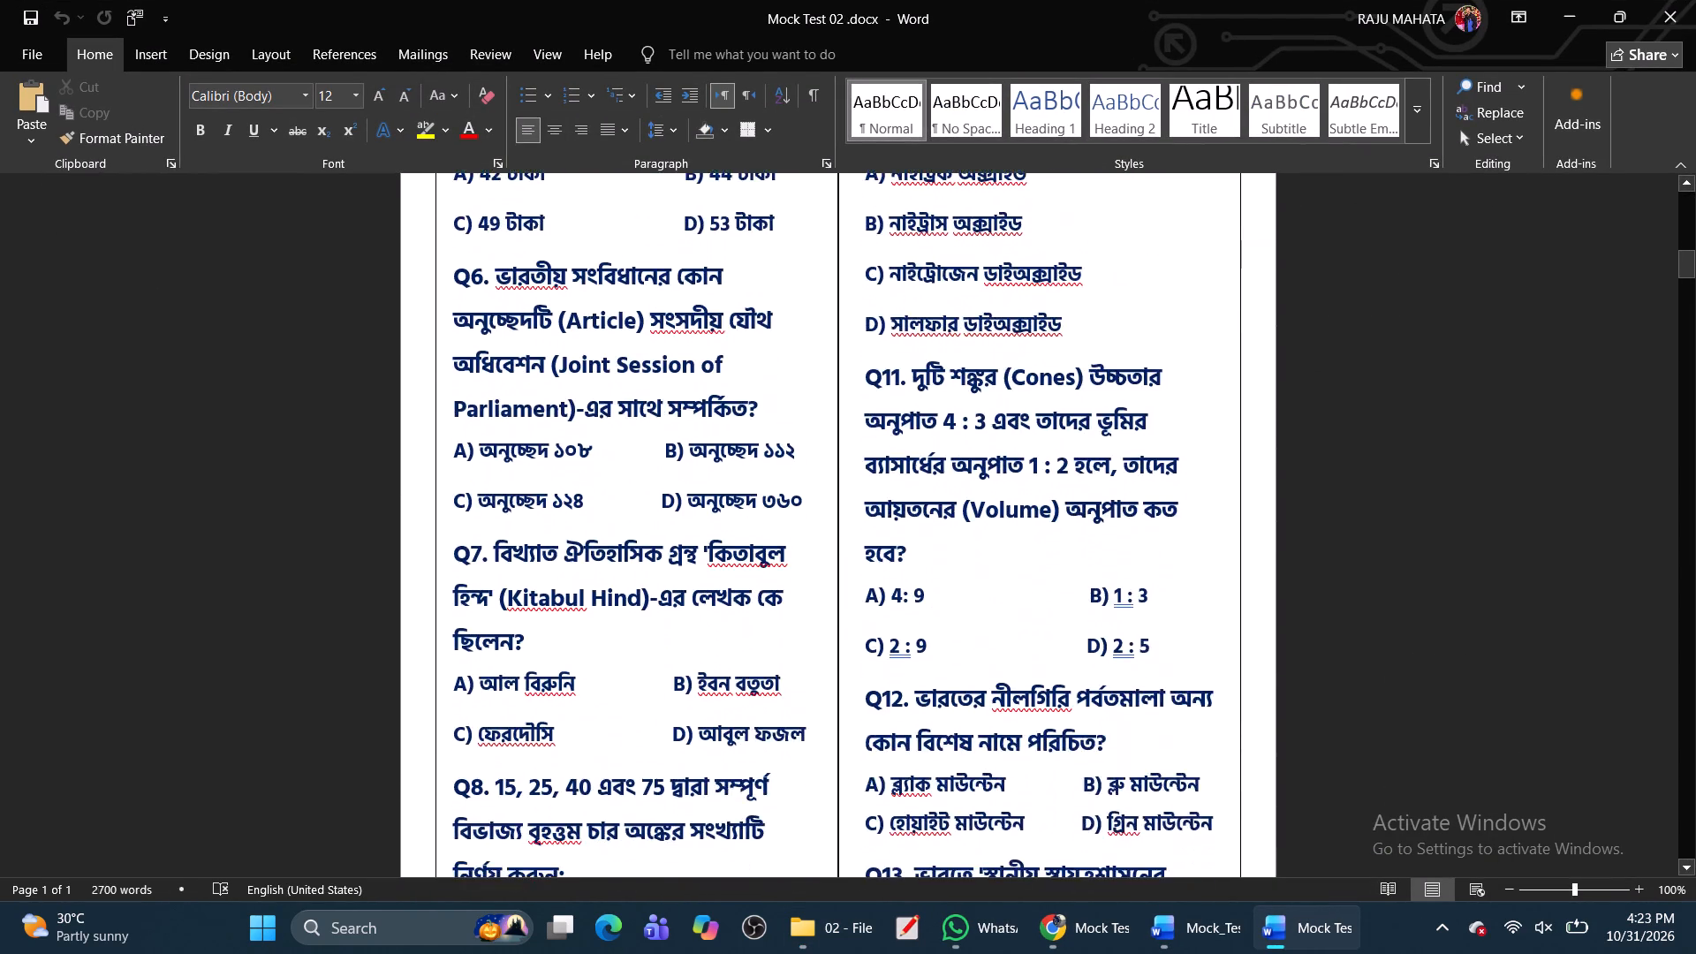
scroll(738, 609, "down", 4)
scroll(624, 628, "down", 9)
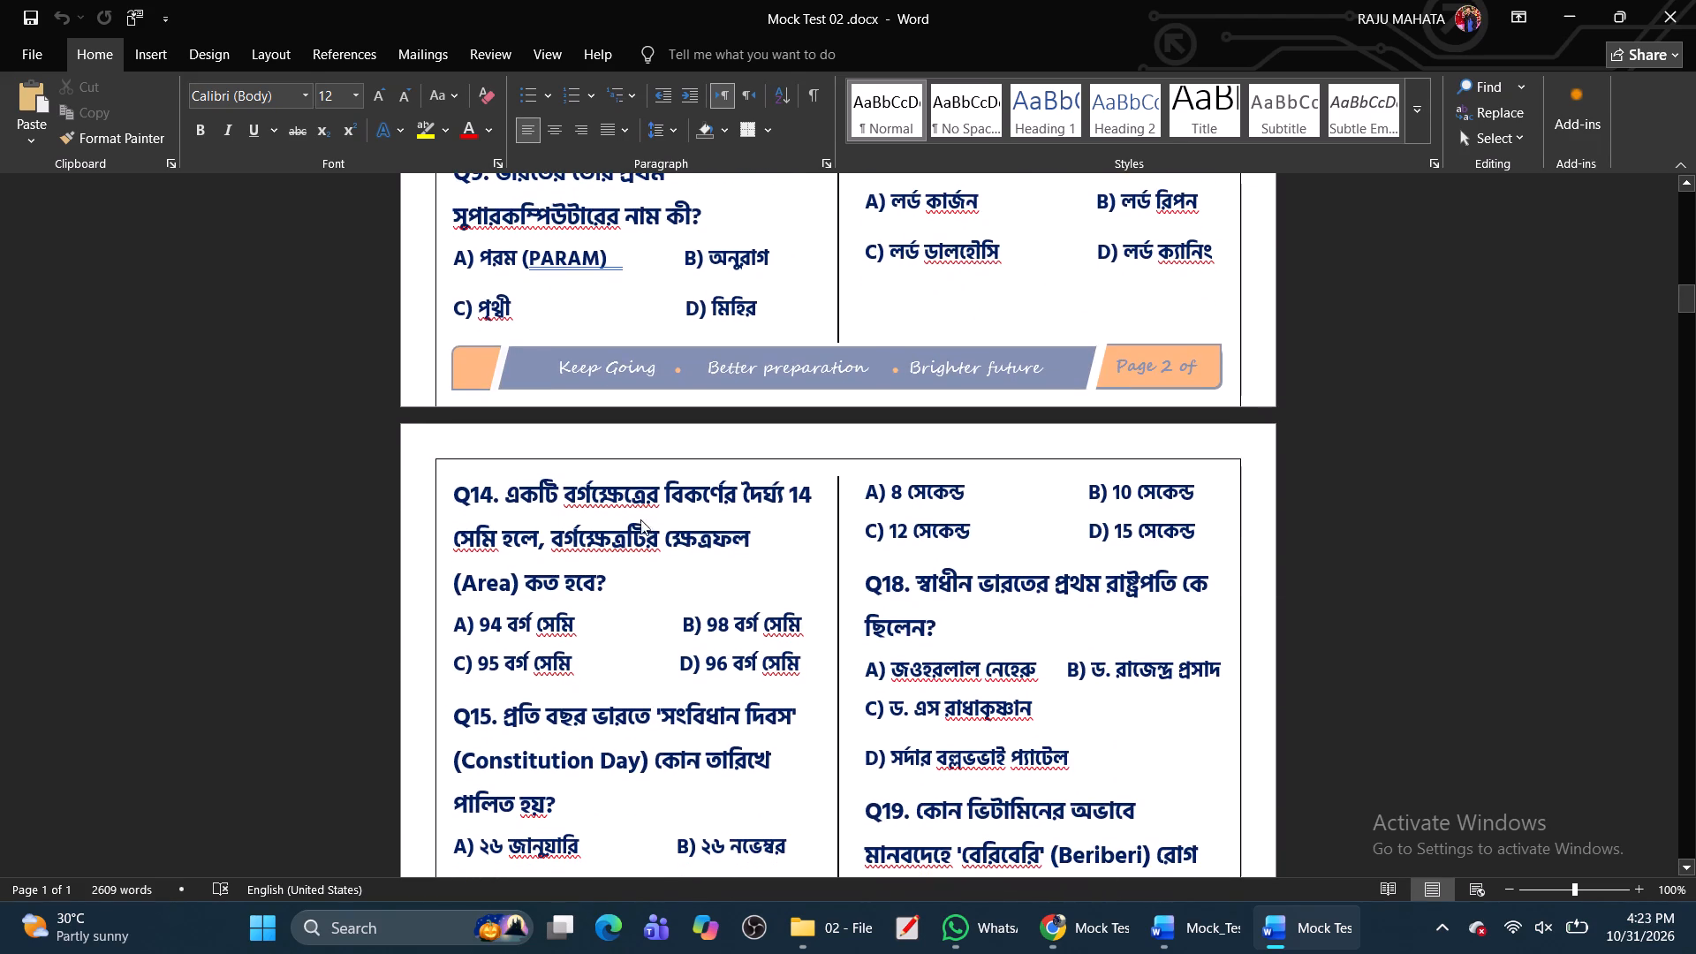
left_click(686, 504)
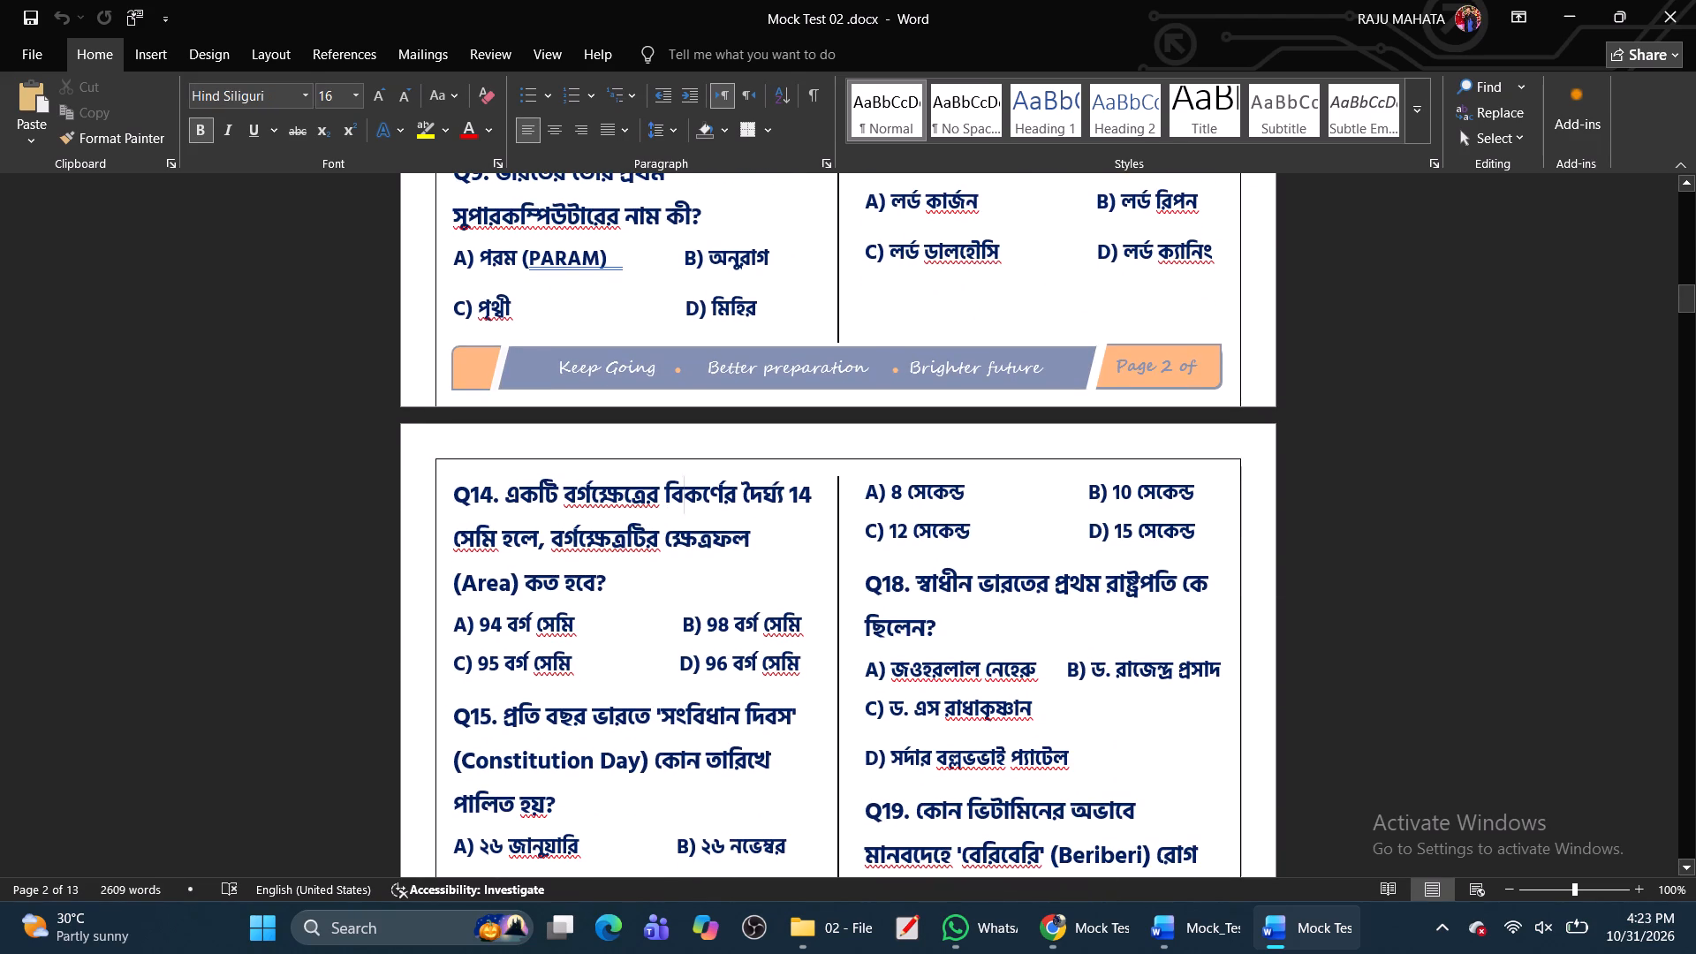
key("BackSpace")
key("BackSpace")
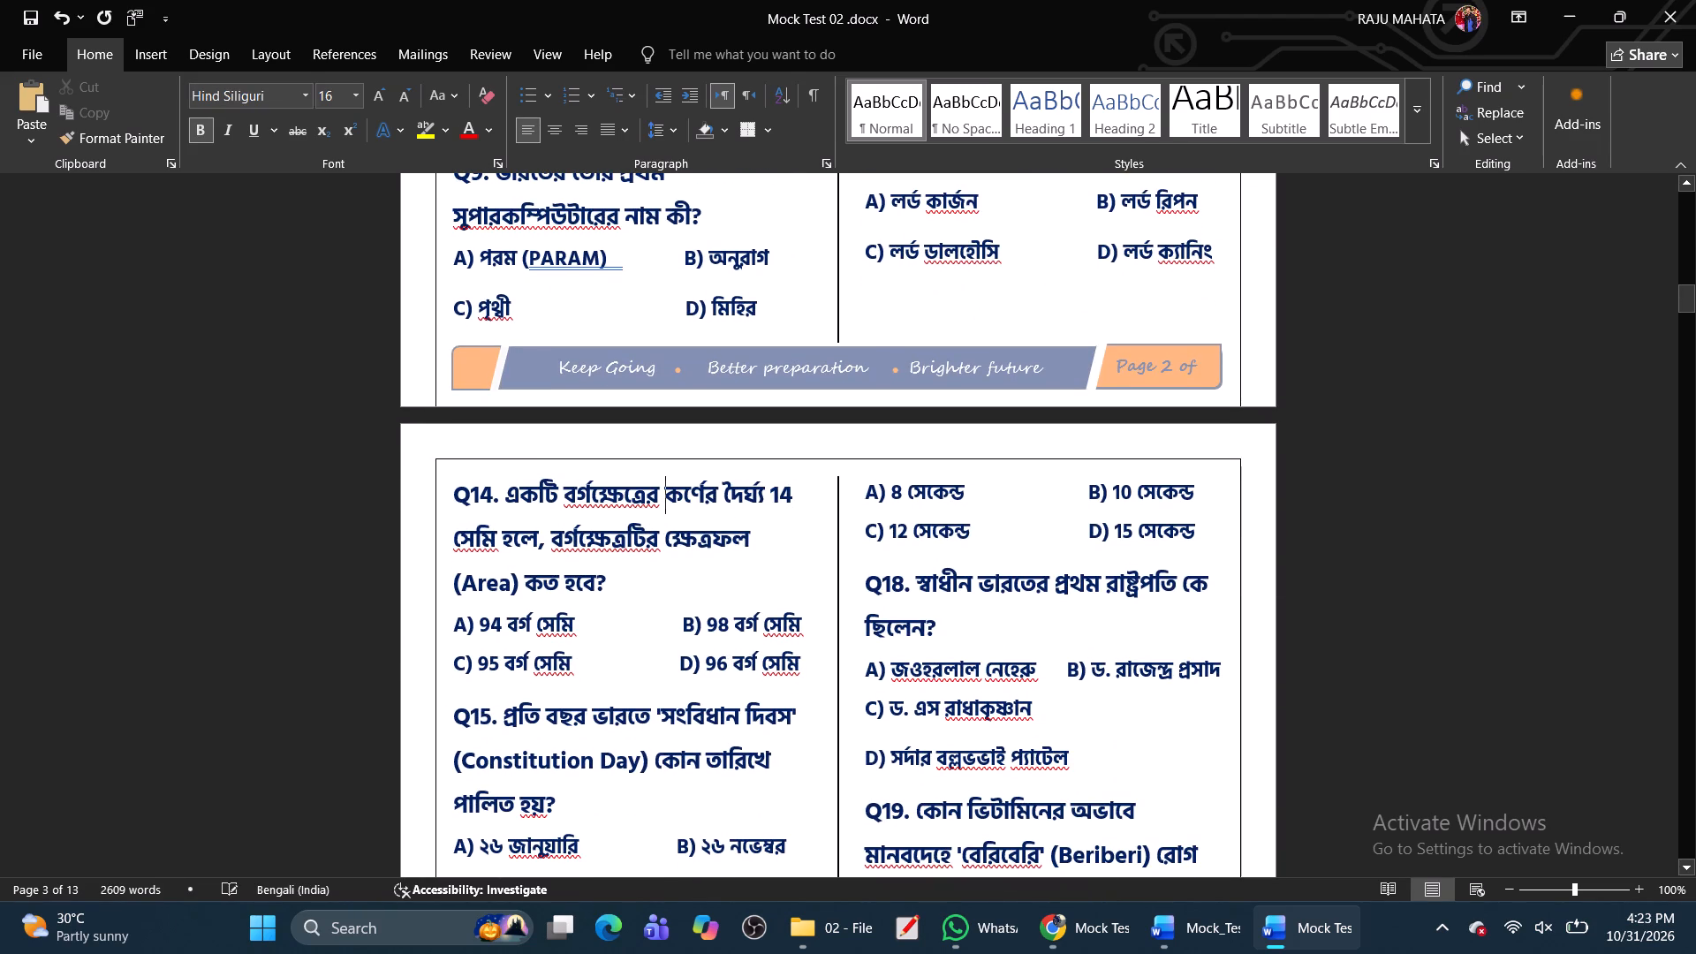
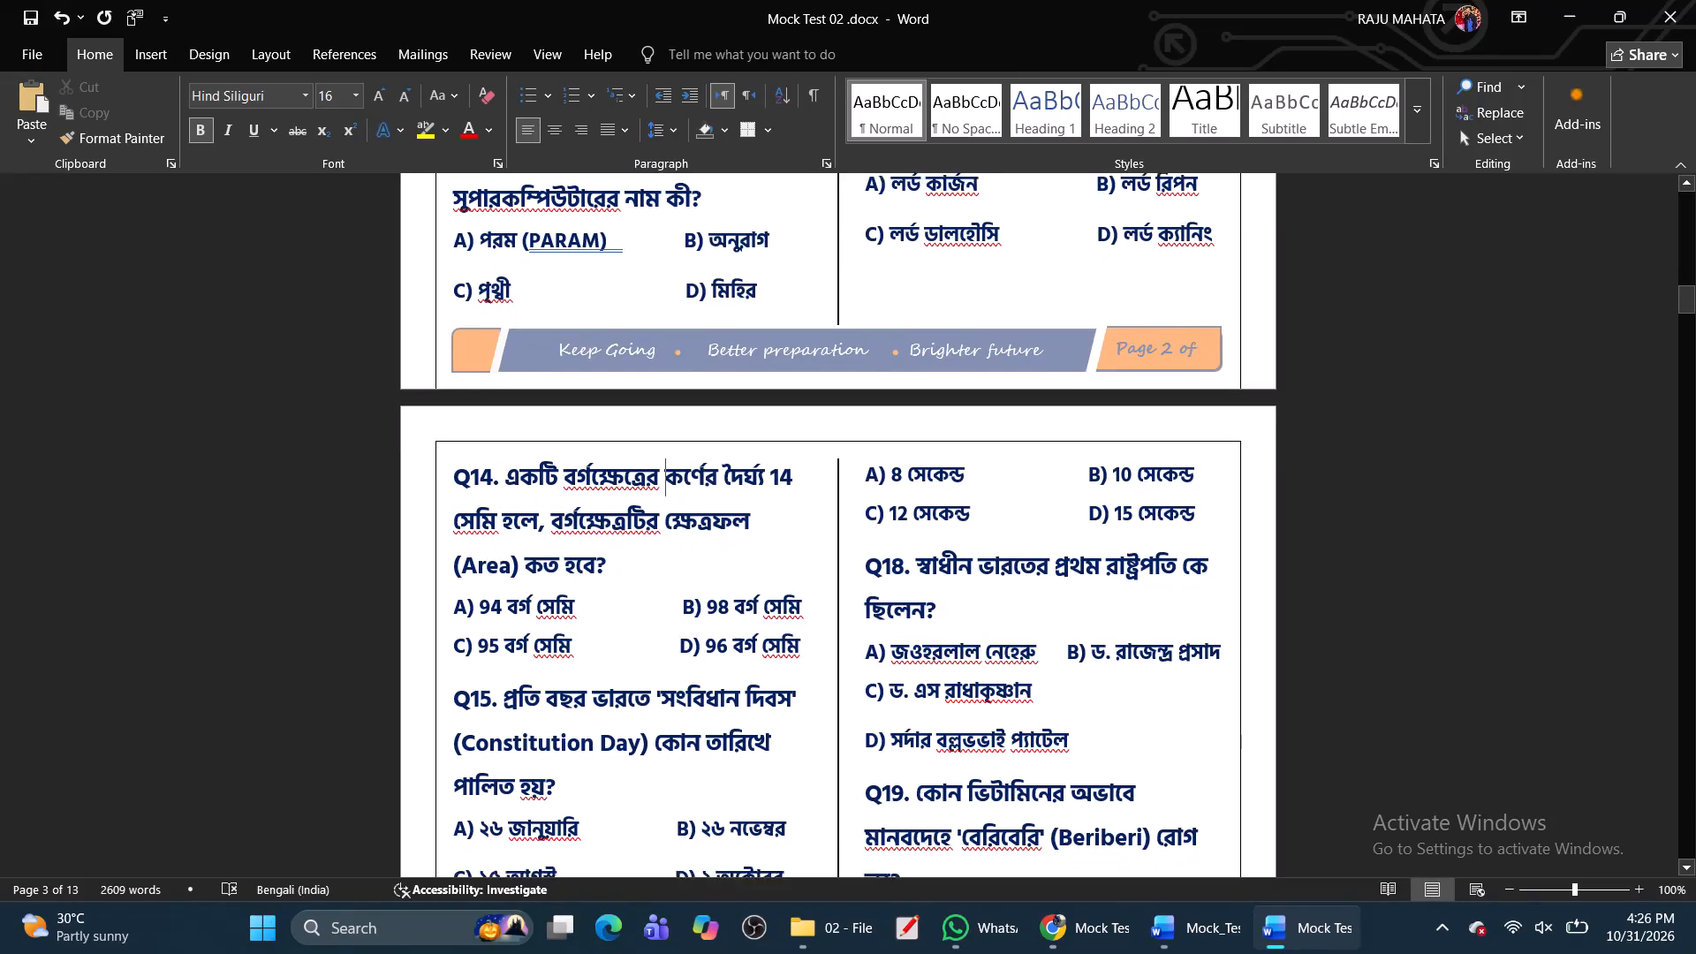
Read through questions Q15 to Q21 on page 3 of the Mock Test 02 document, checking their wording.
scroll(676, 609, "down", 9)
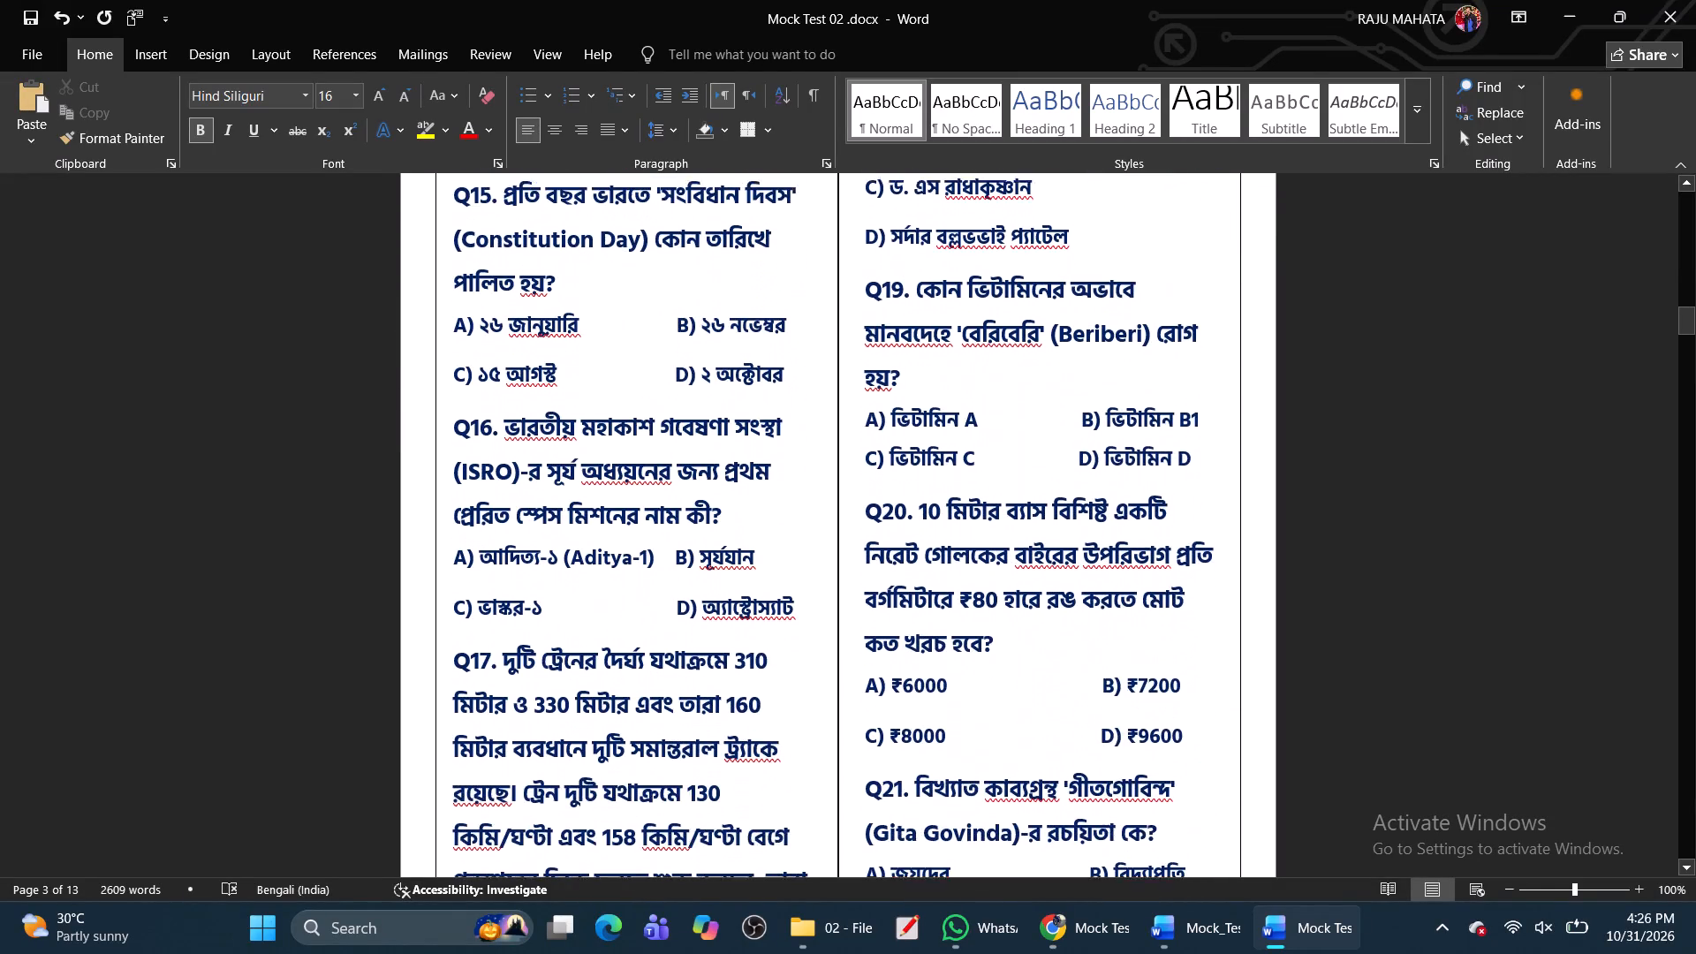
scroll(676, 609, "down", 4)
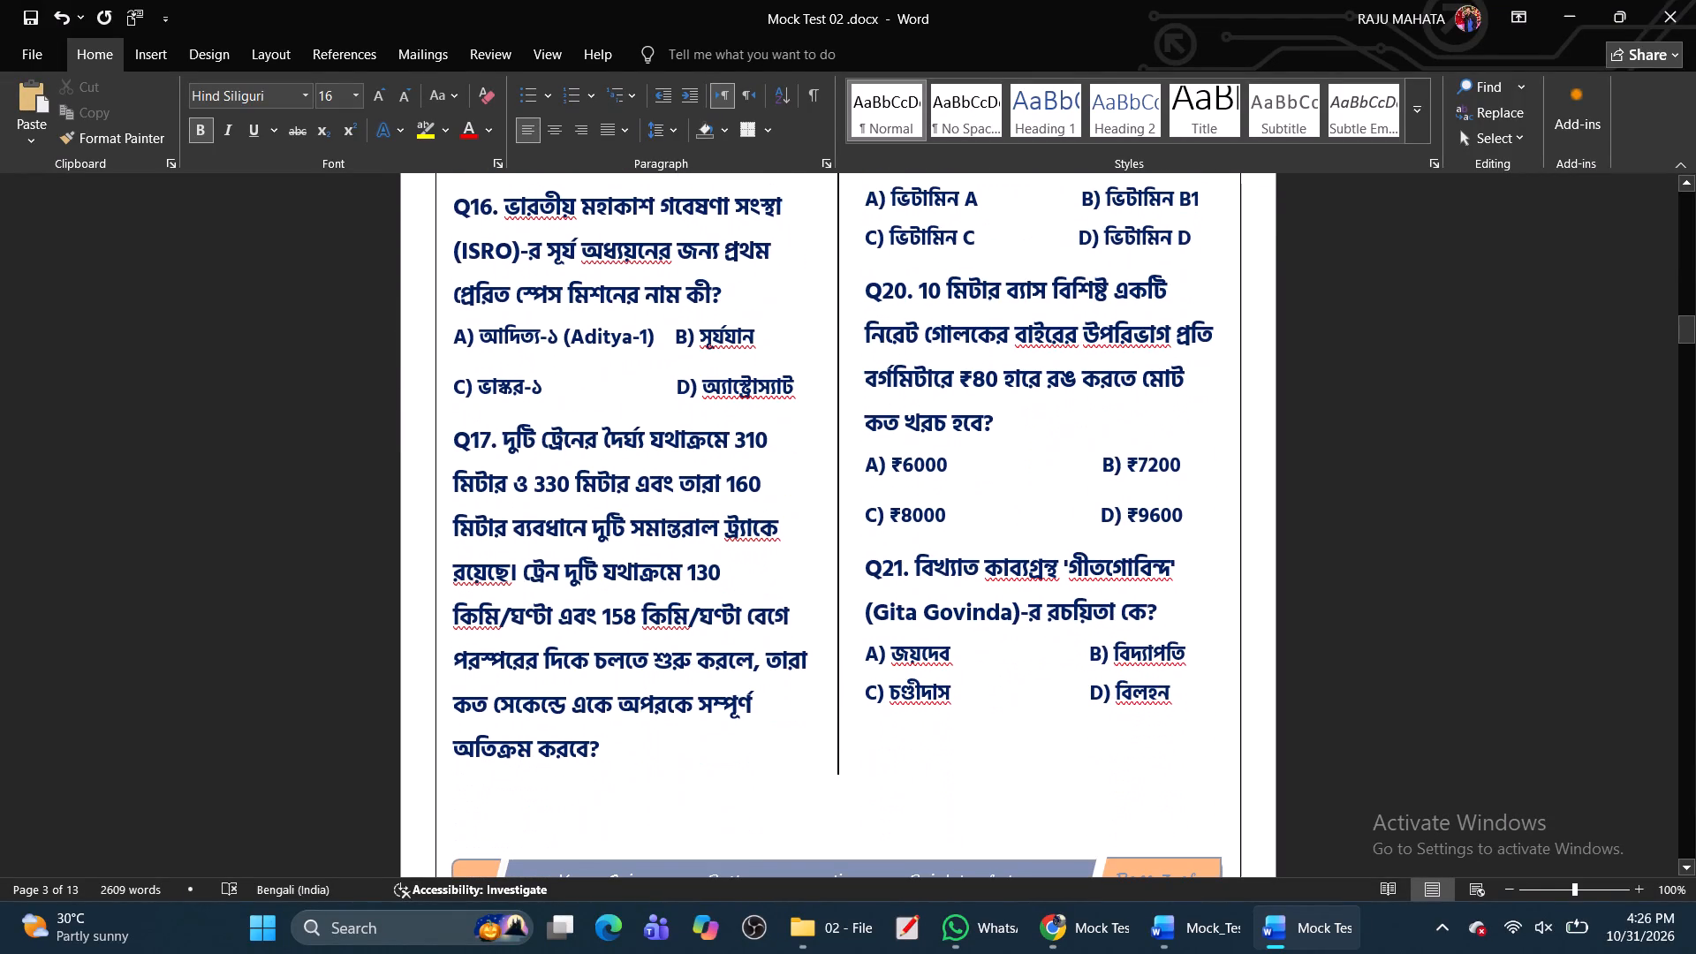
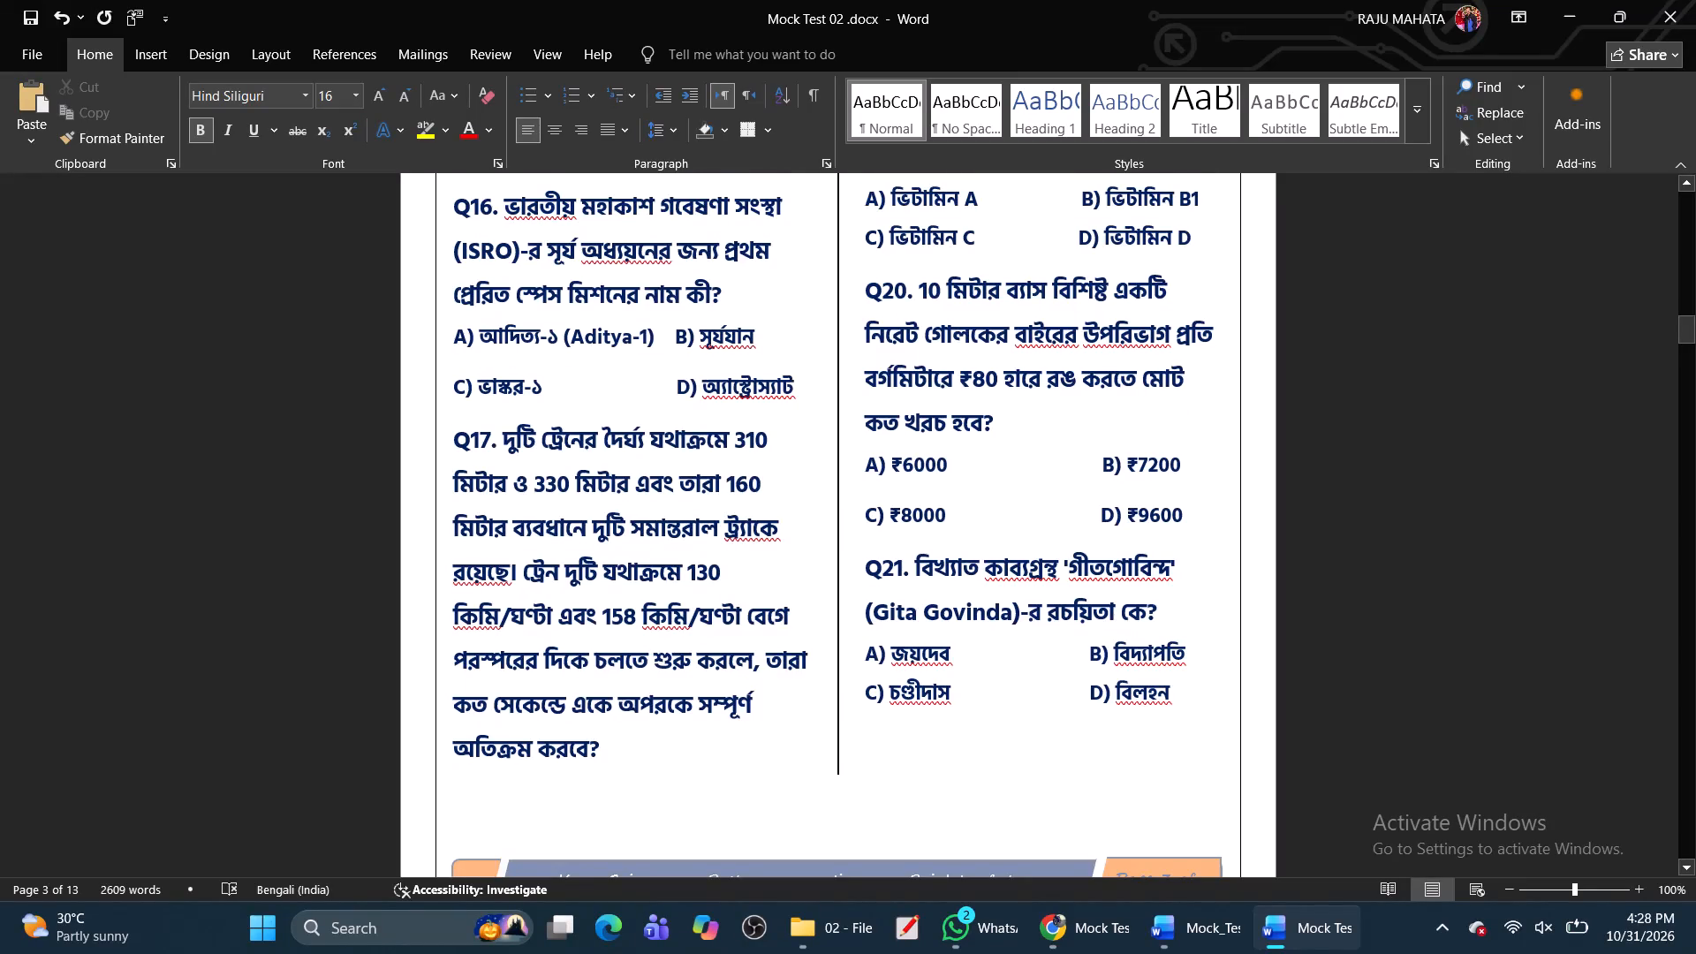
Look back over questions Q15 to Q21 on page 3 of the question paper, rechecking their wording and answer options.
scroll(627, 564, "up", 11)
scroll(627, 564, "down", 9)
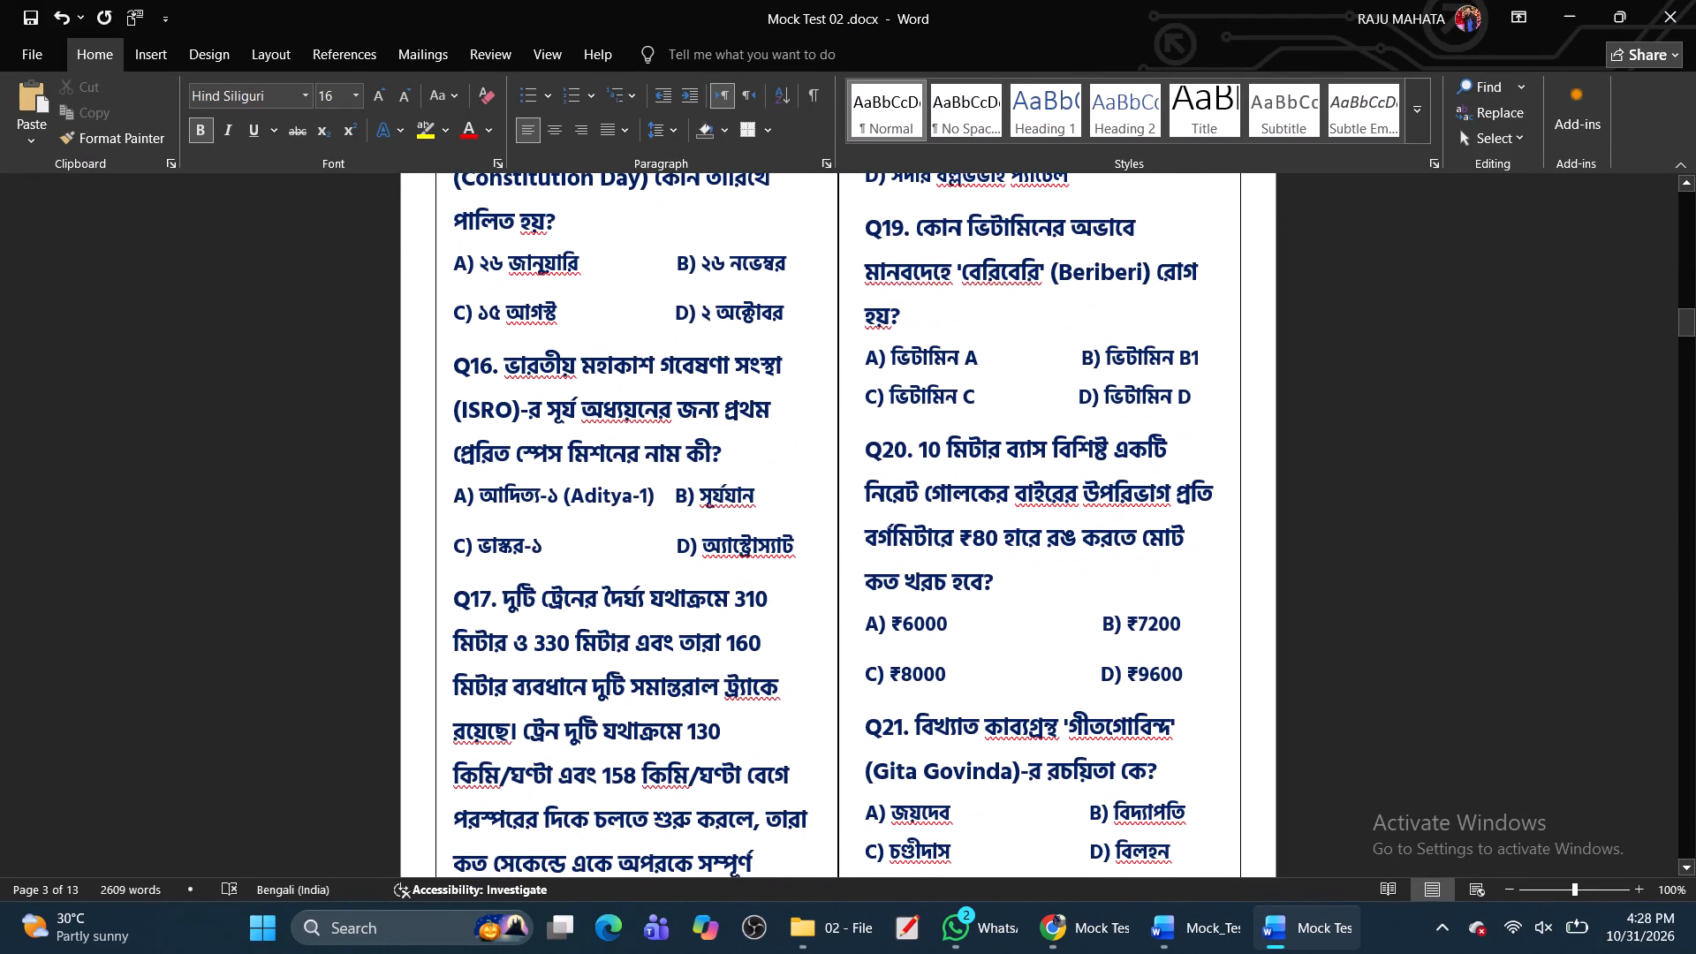
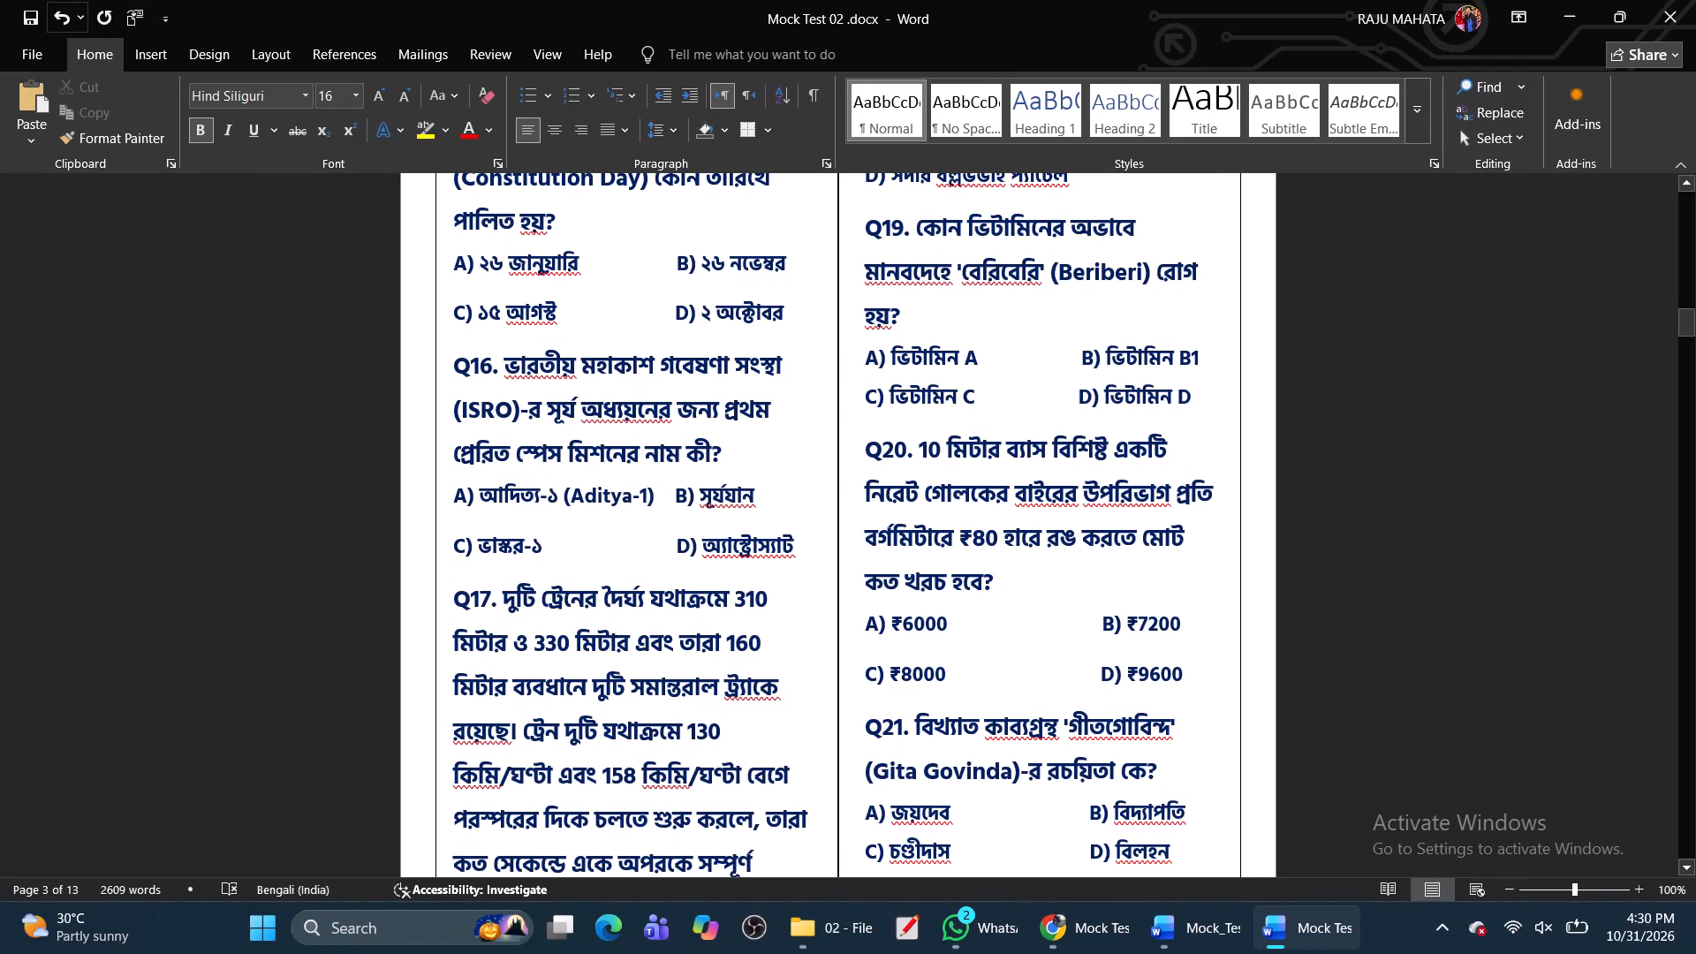
Retype the digit 8 in question Q20's per-square-metre painting rate so that it reads ₹80.
left_click(986, 544)
key("BackSpace")
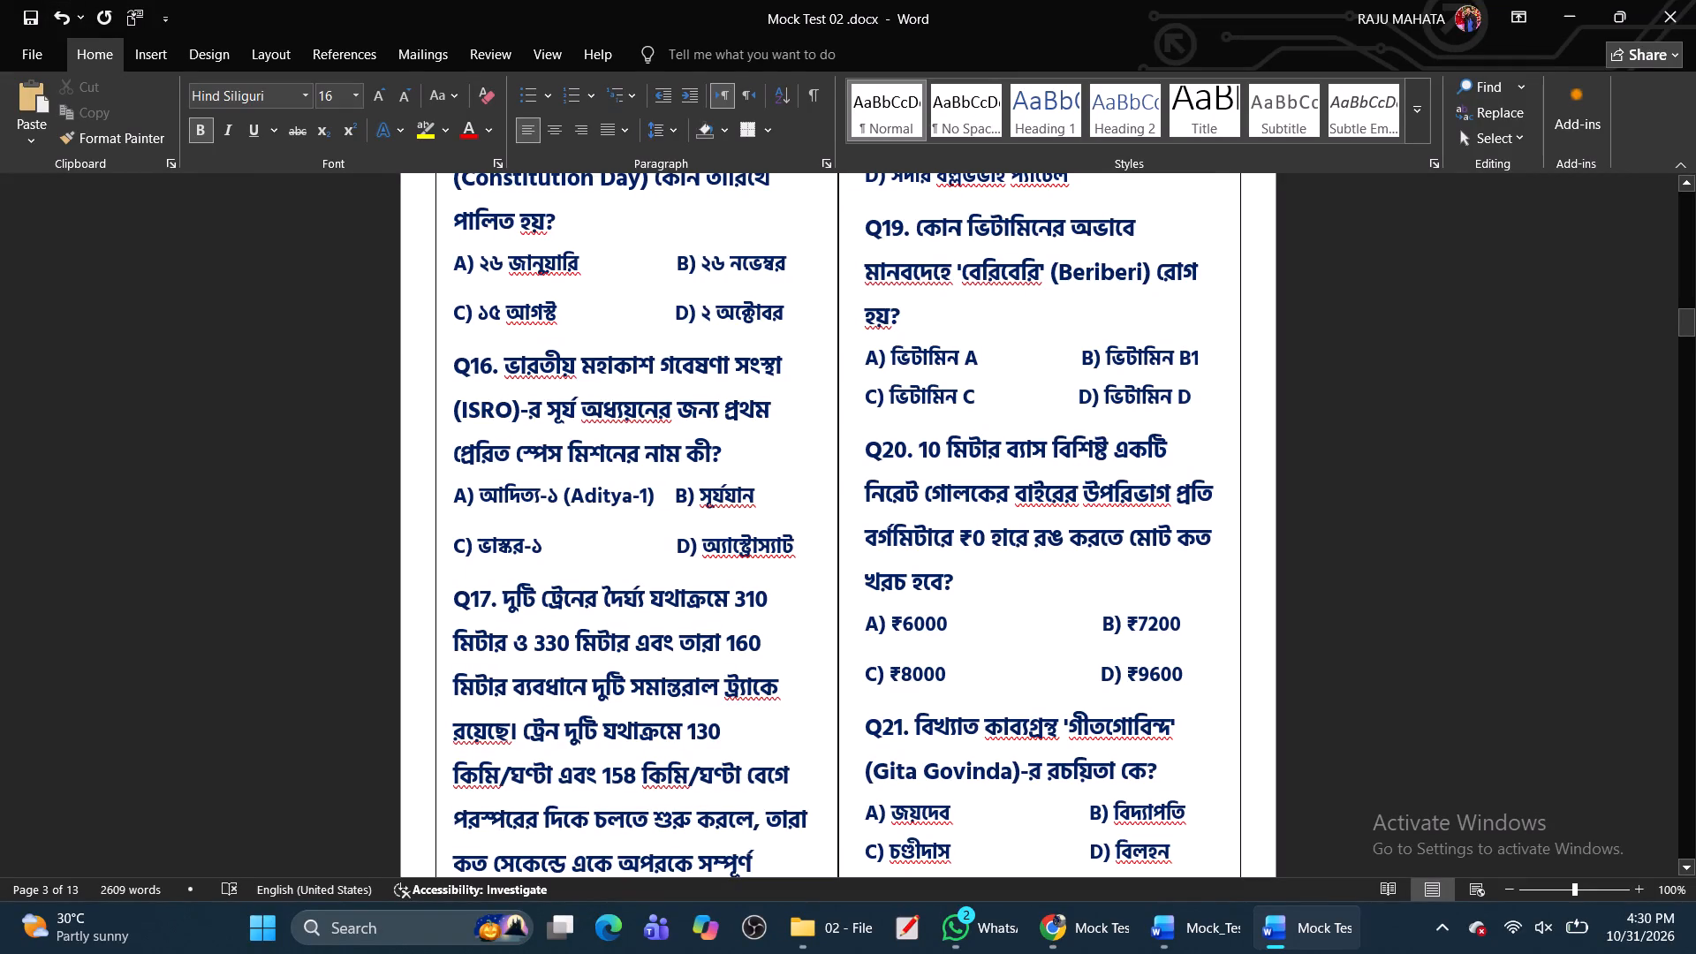
key("8")
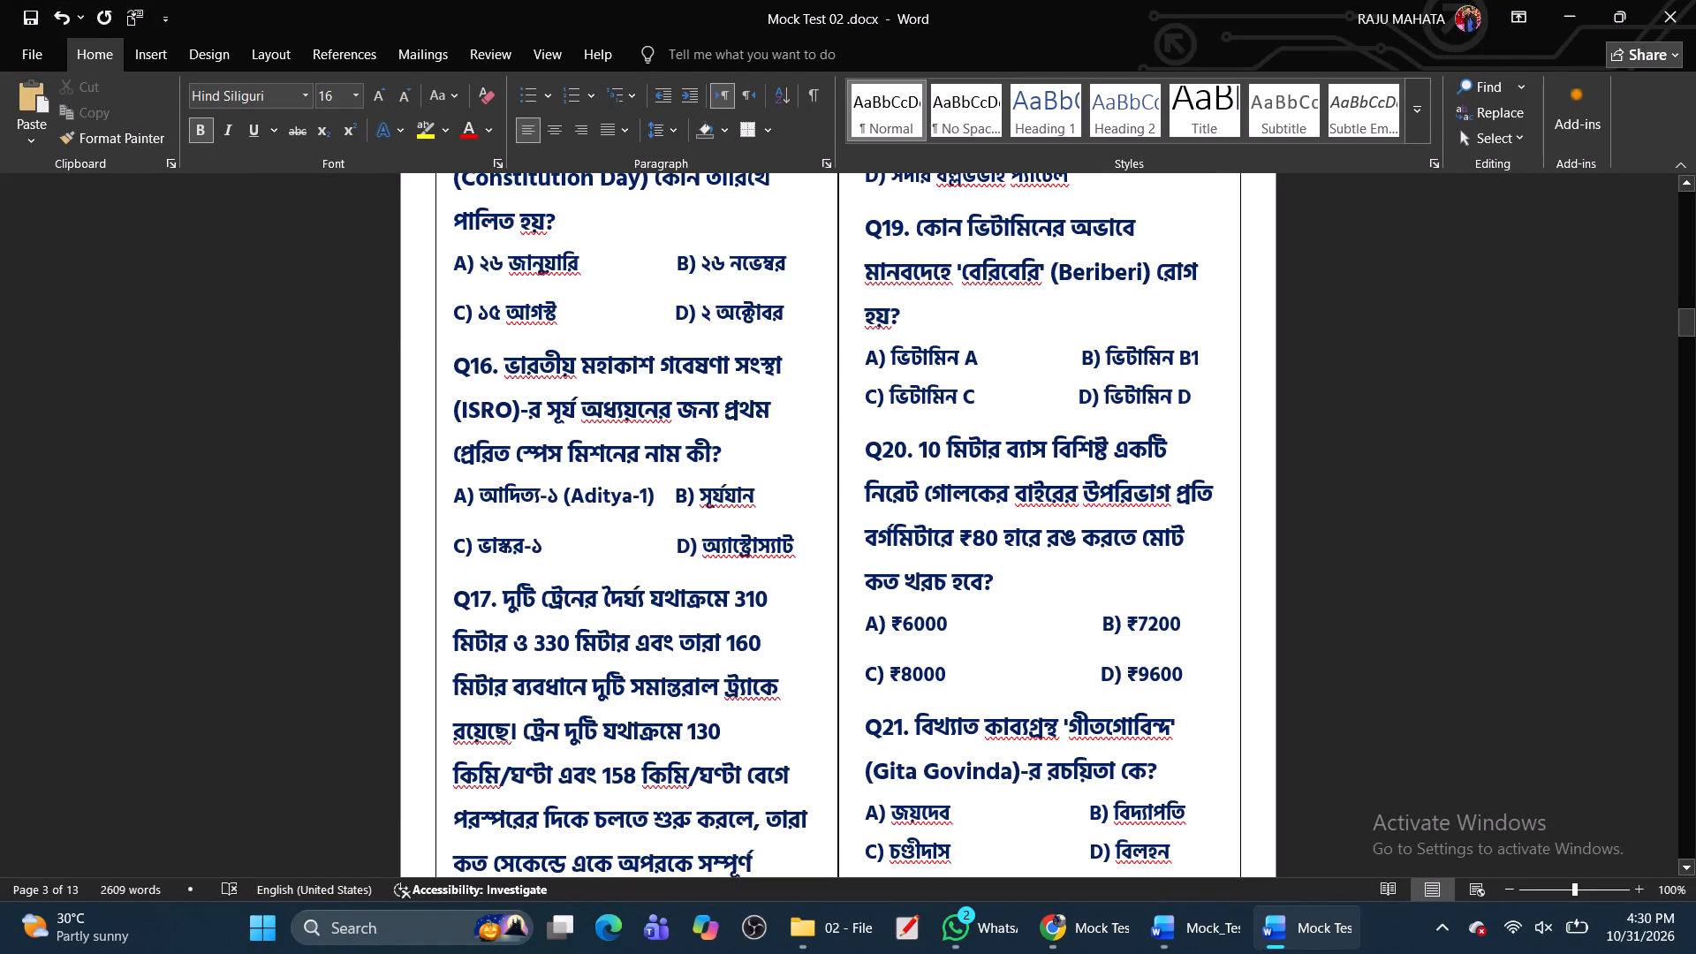
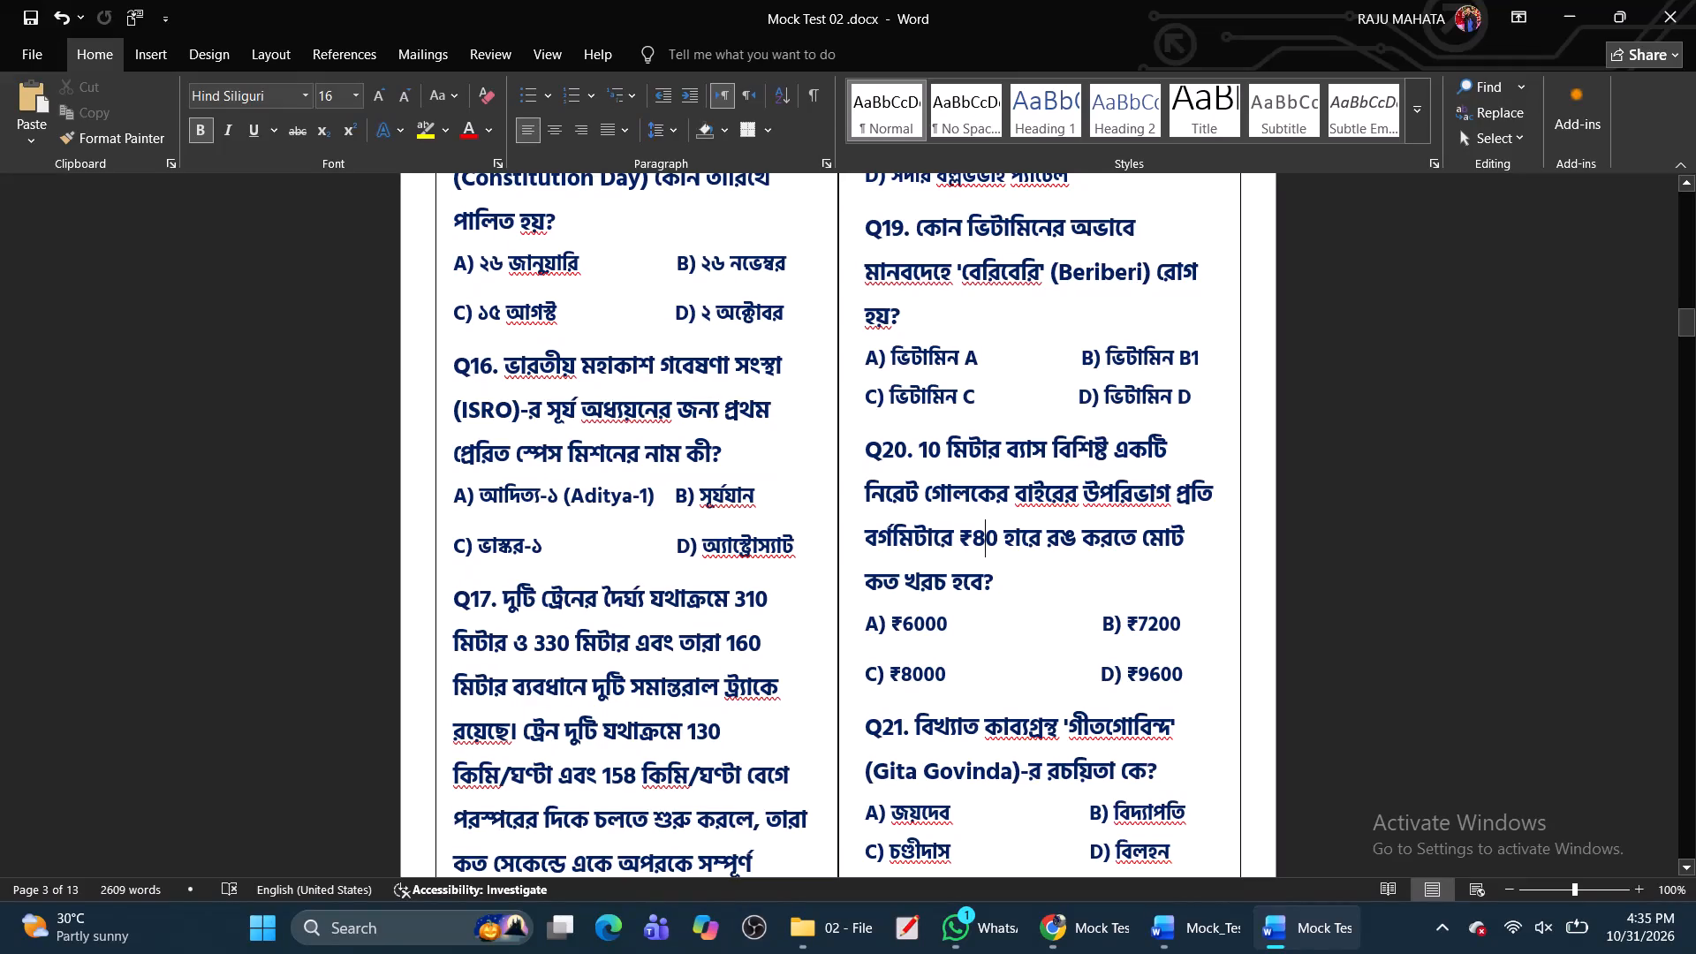
left_click_drag(923, 446, 980, 564)
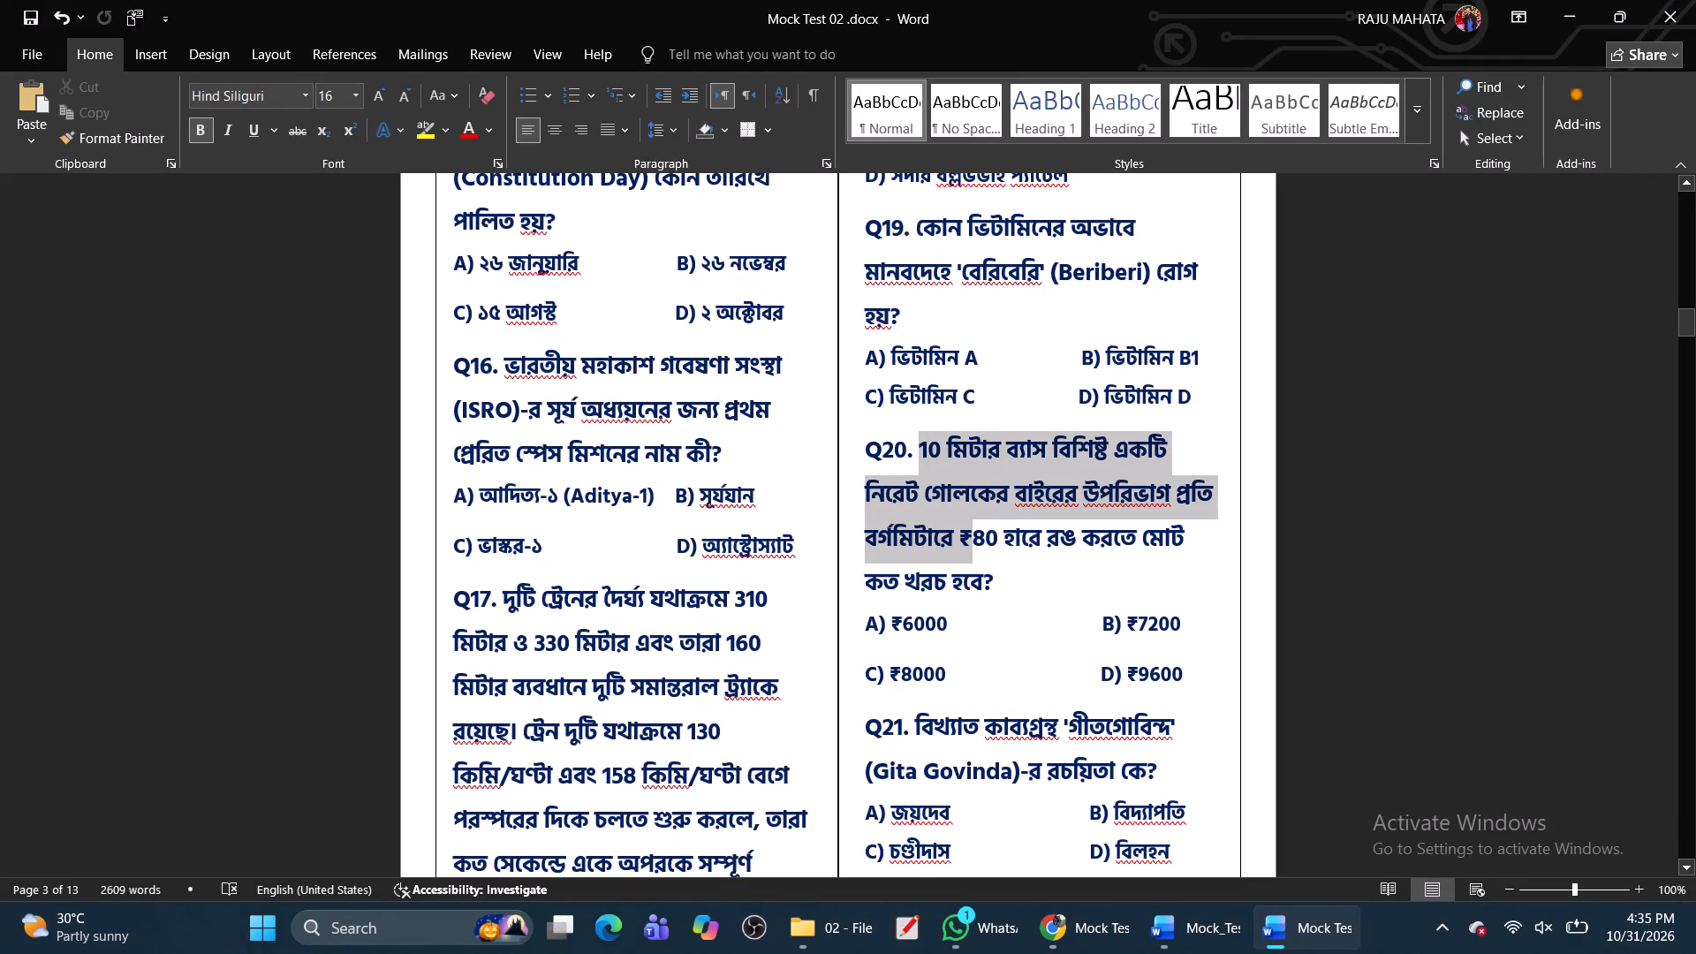
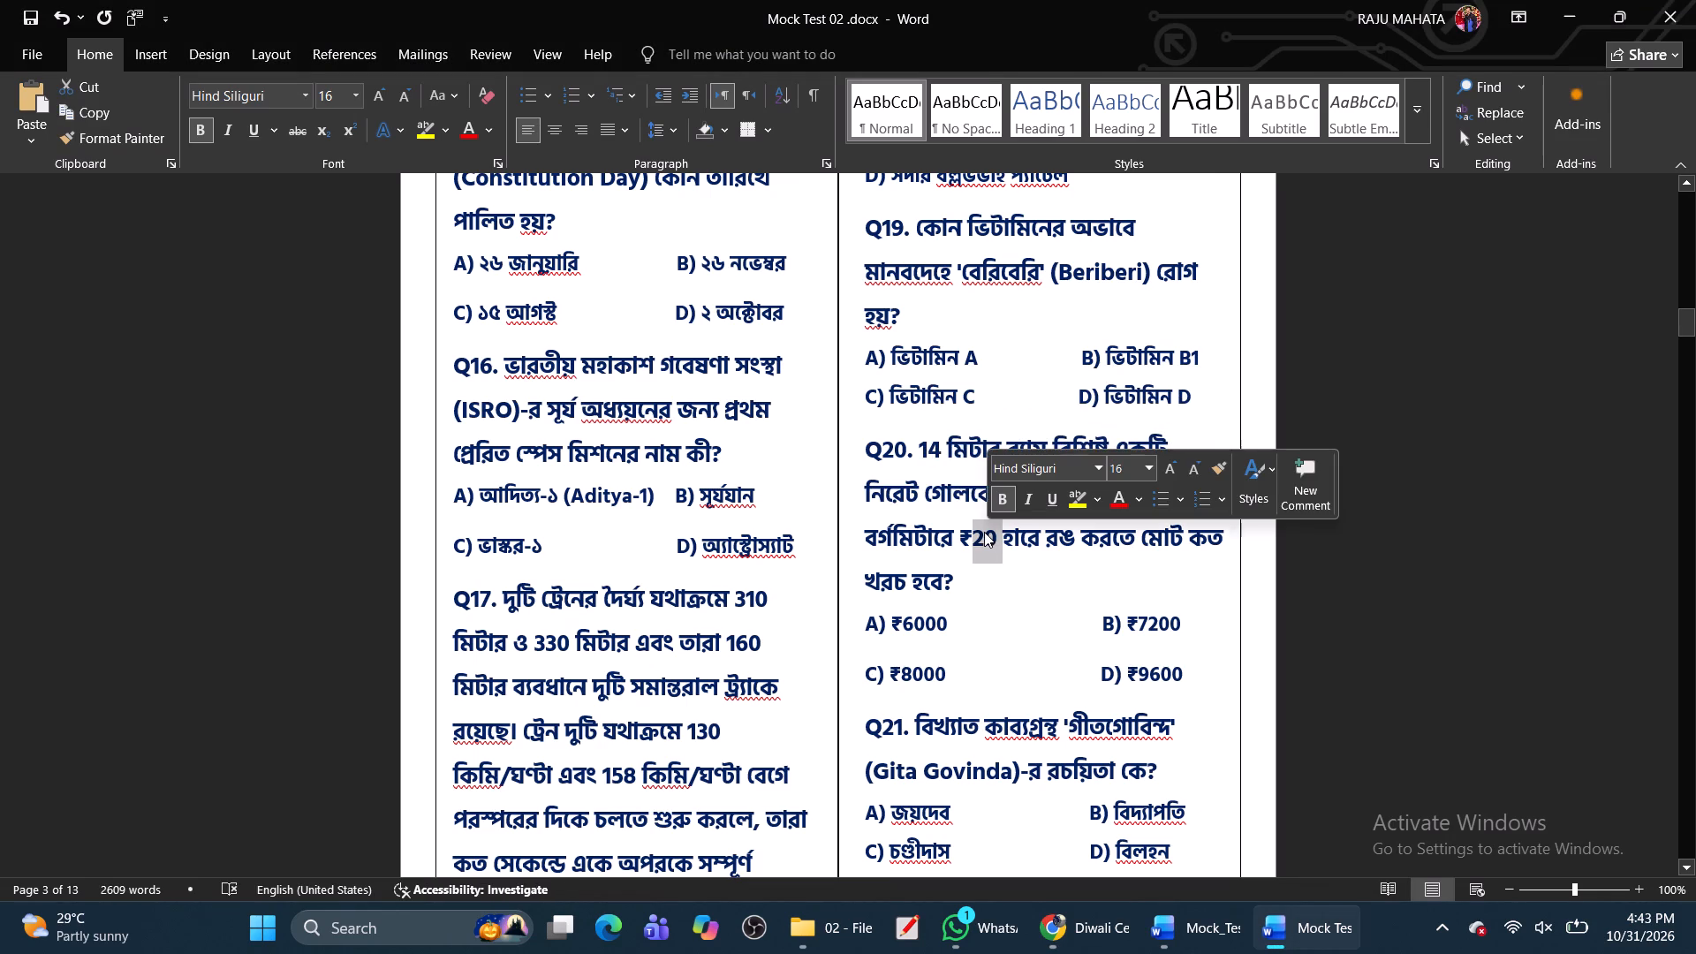
key("5")
key("0")
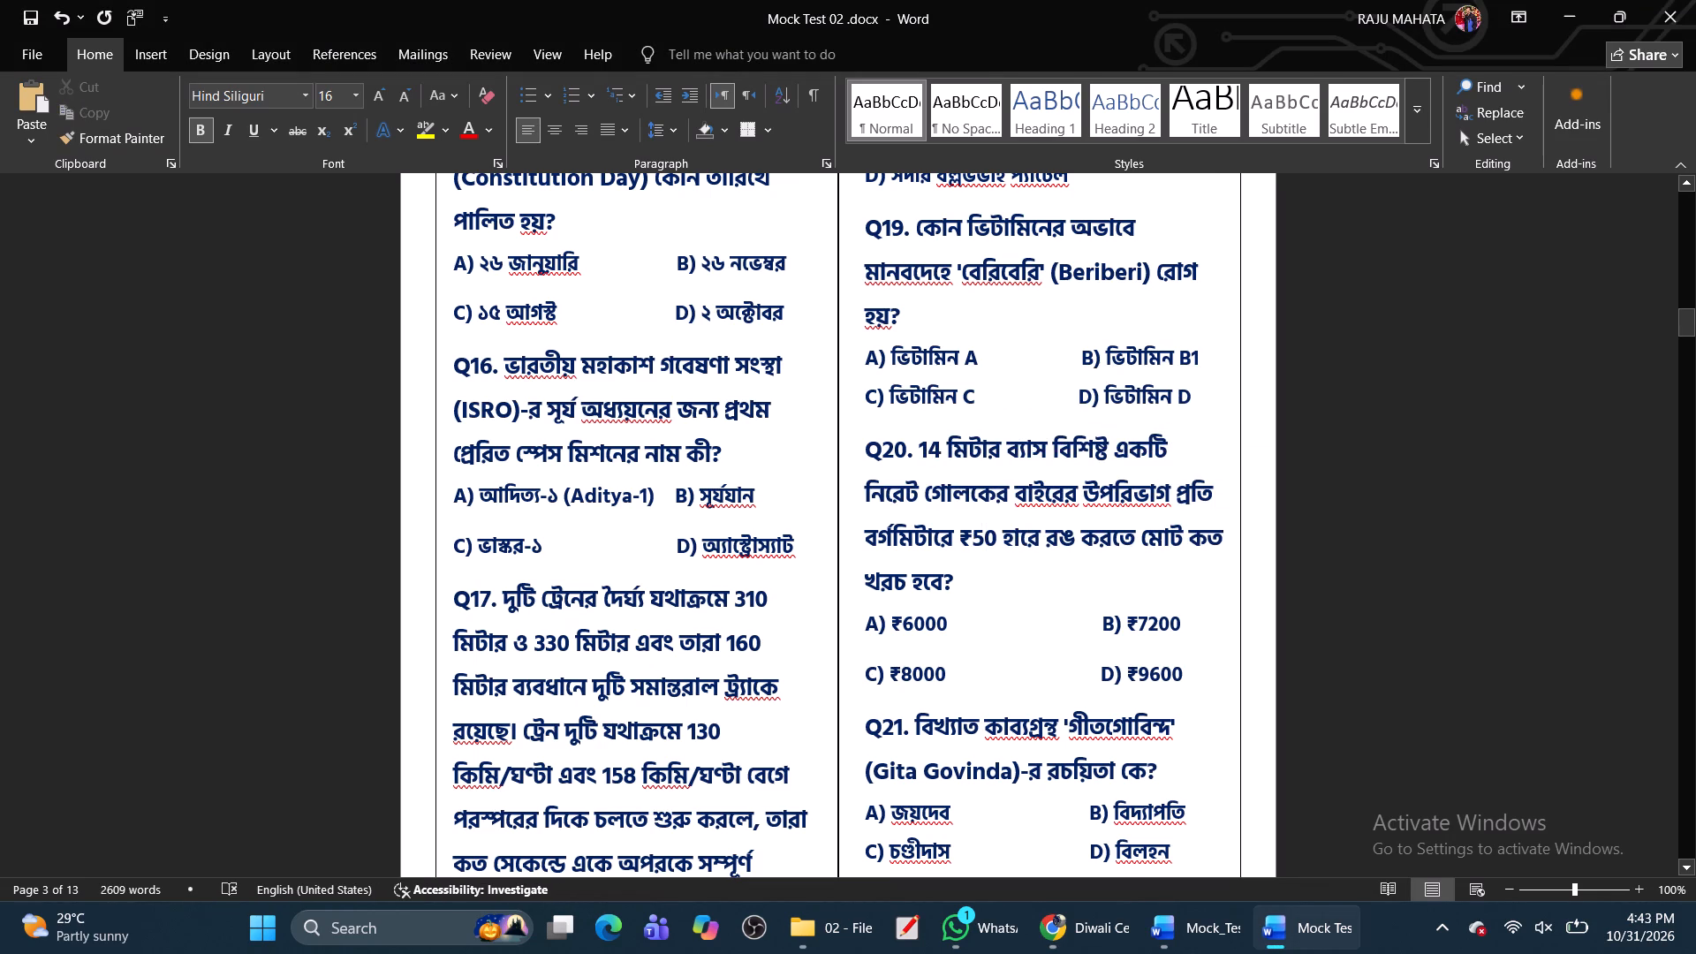
left_click(976, 554)
key("space")
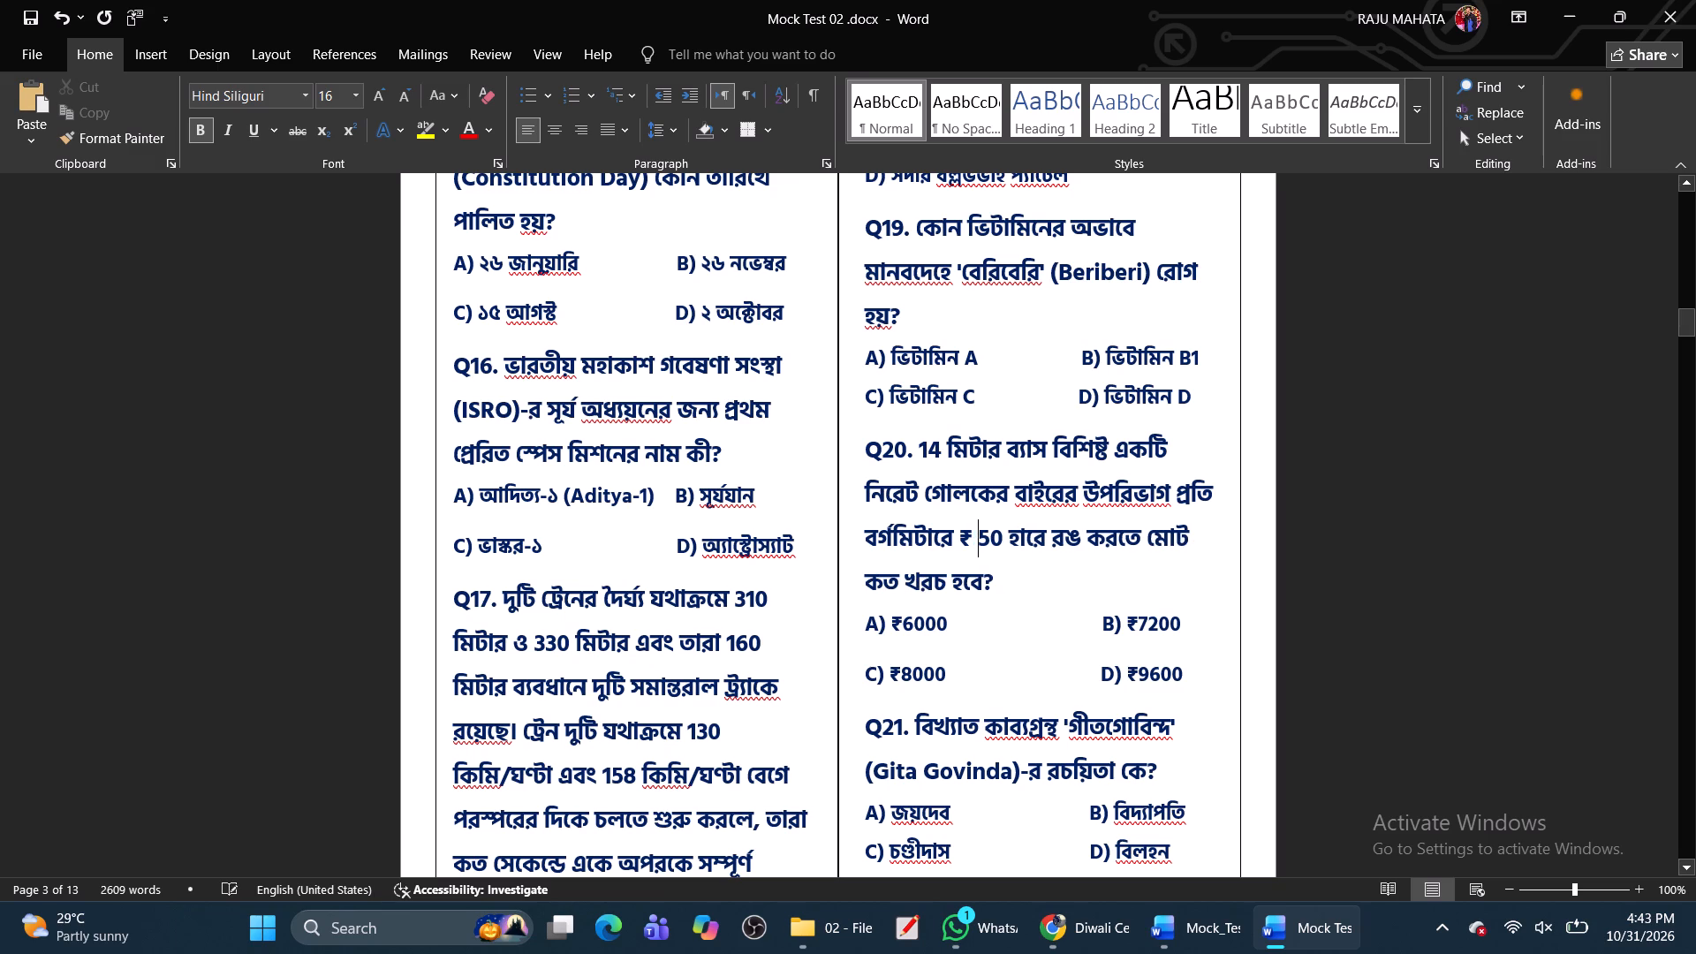
Change Q20's answer option A to ₹60,600.
double_click(923, 625)
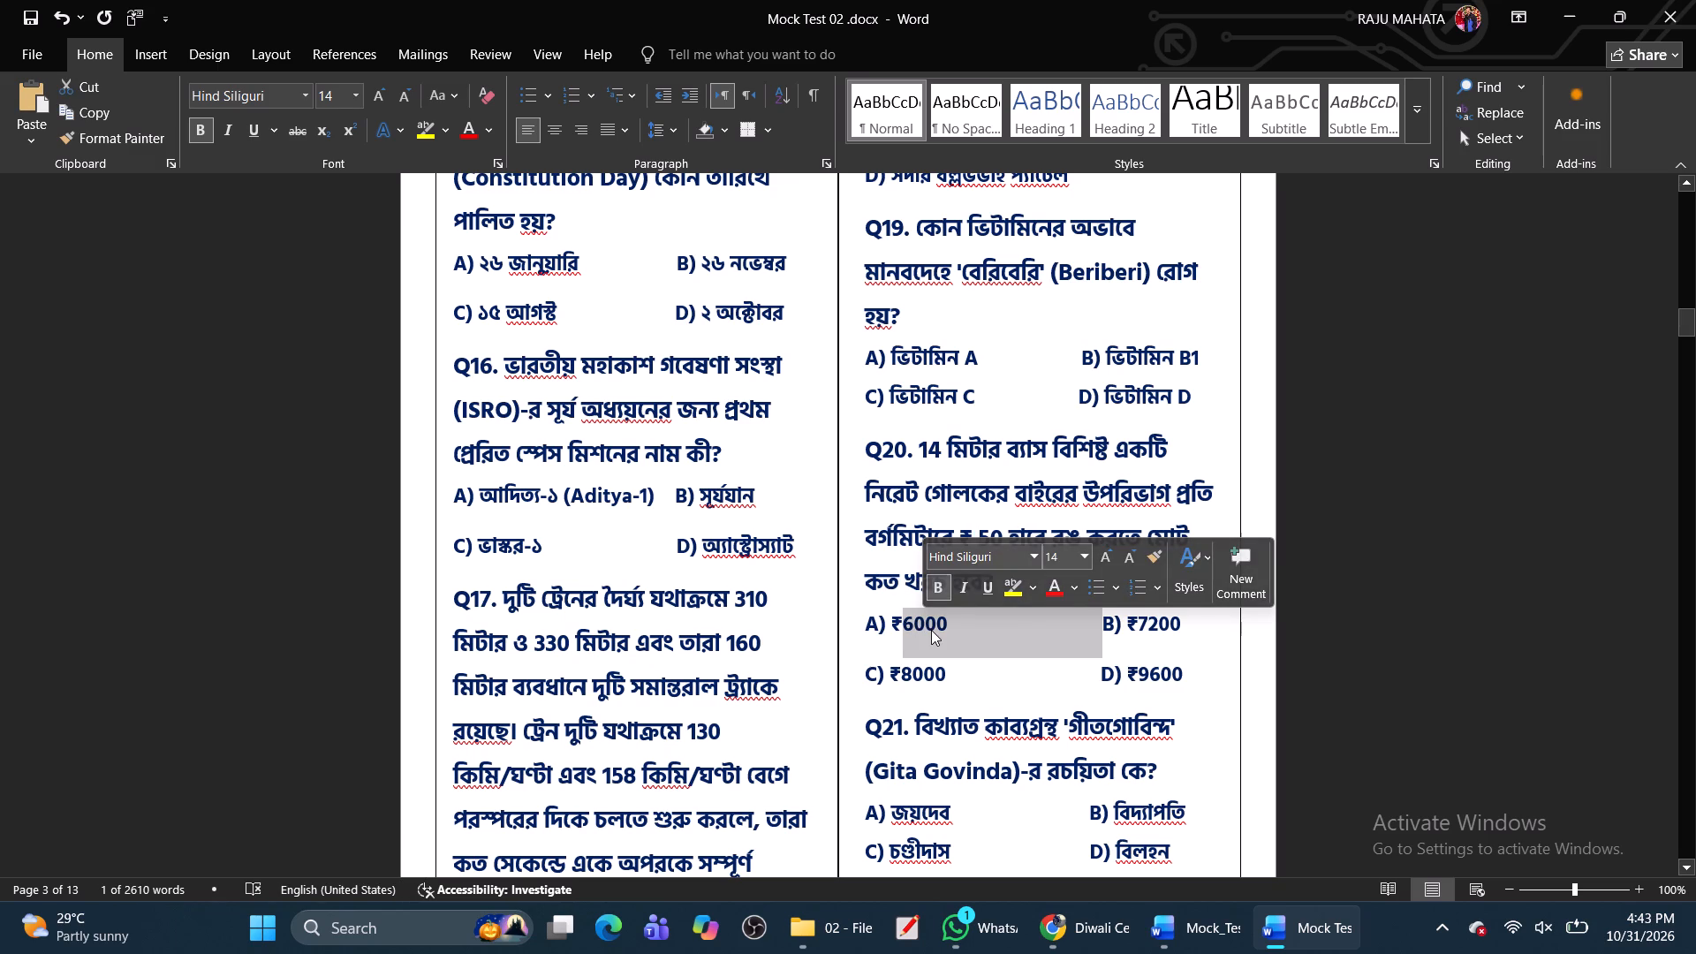
left_click(950, 622)
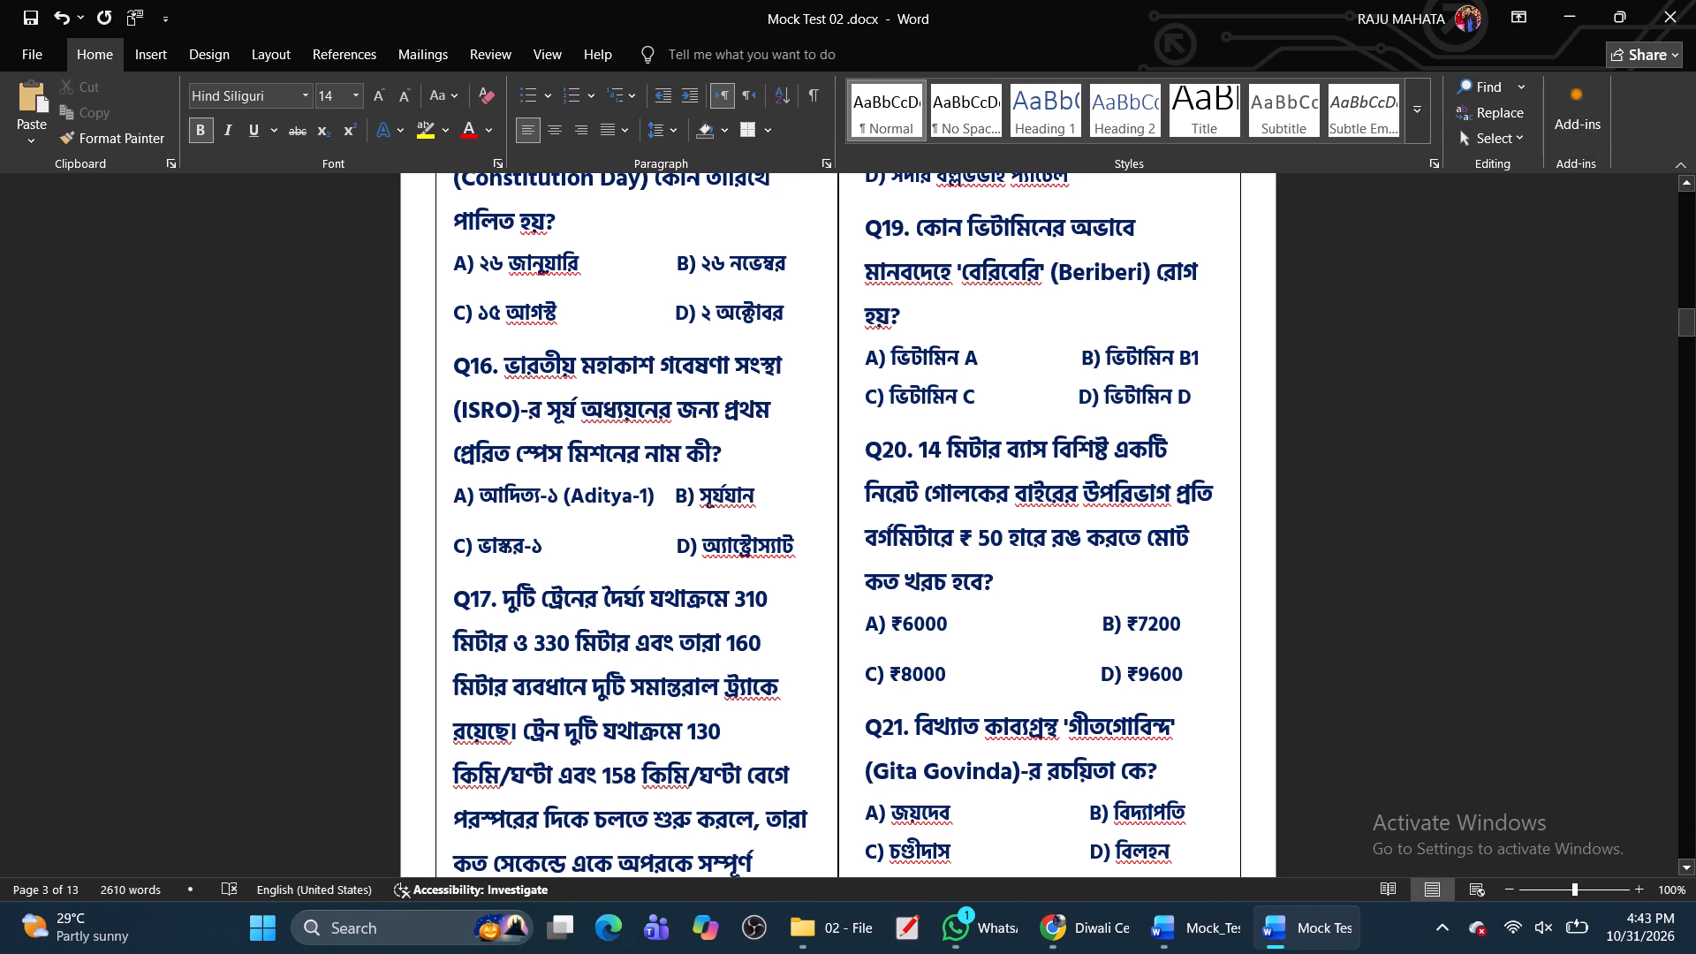
left_click(925, 629)
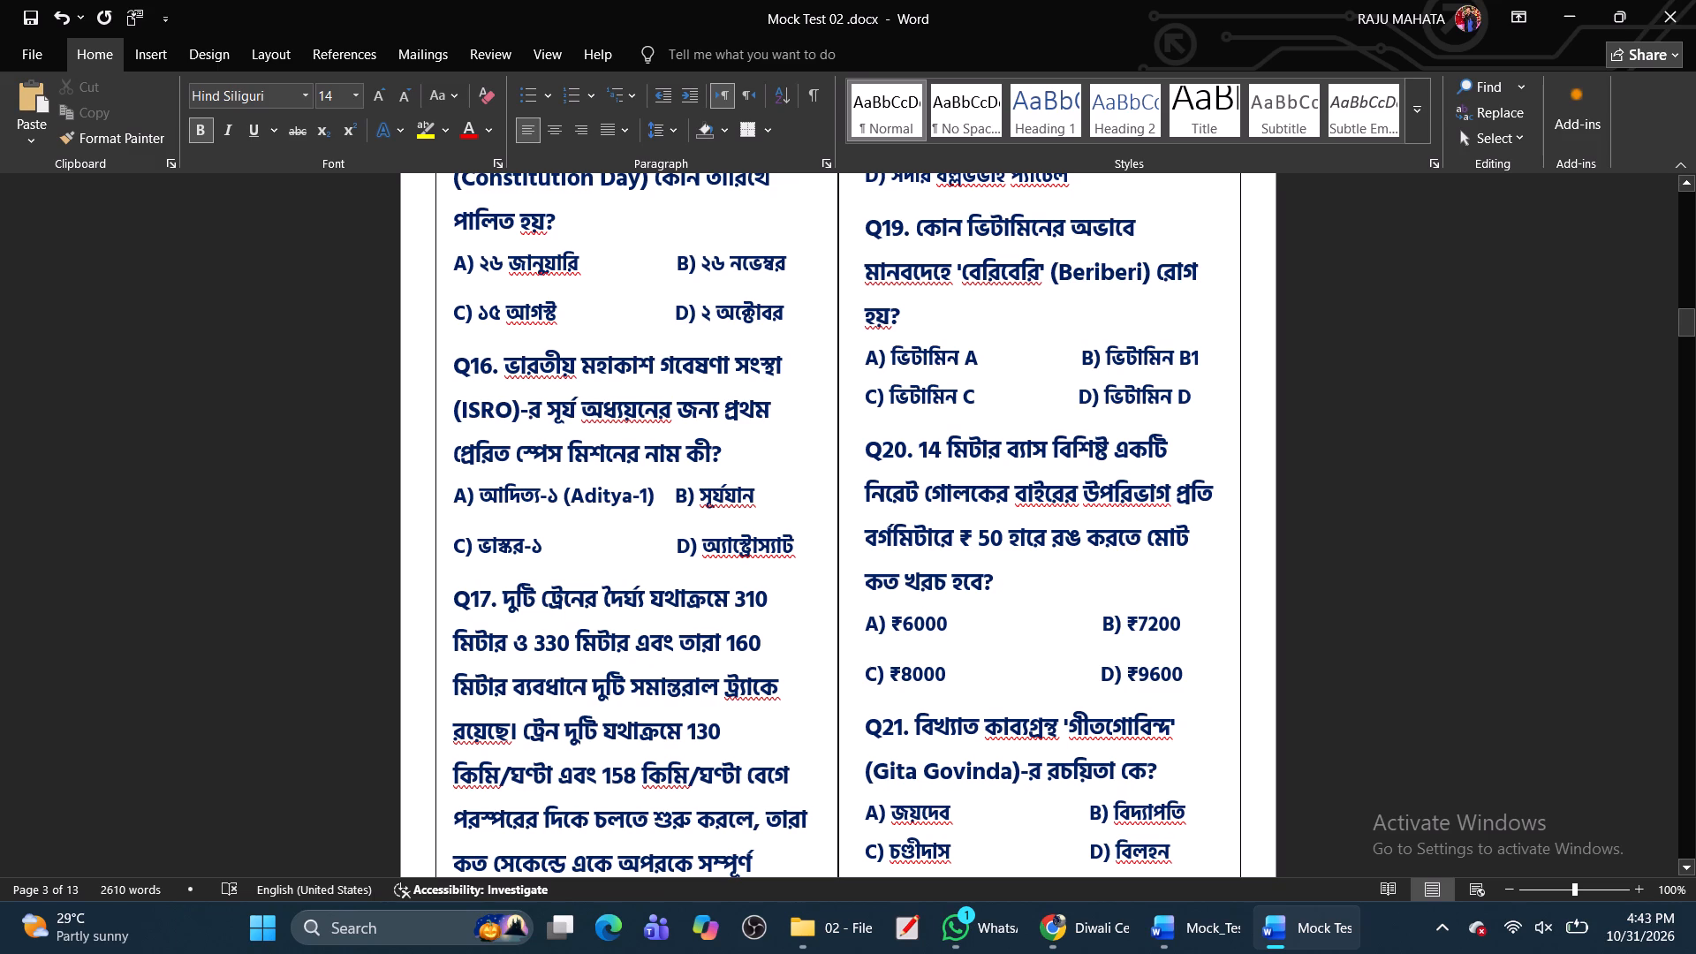
key("6")
left_click(923, 628)
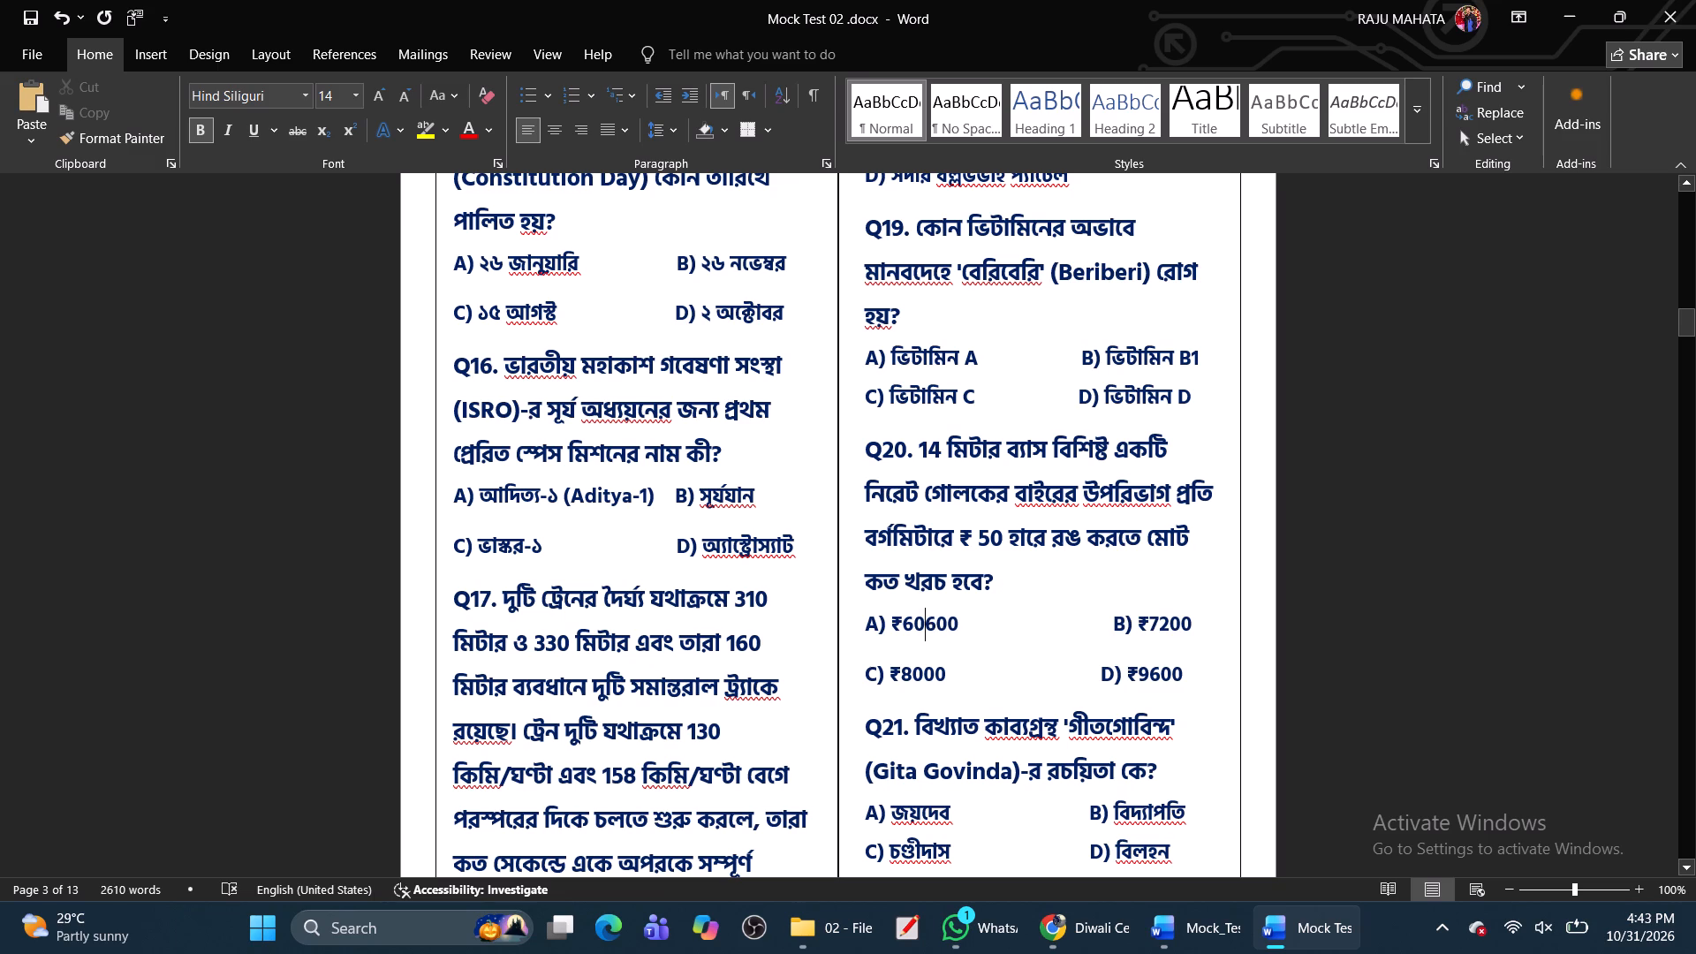
key("comma")
Change Q20's option B to ₹72,400 and remove surplus spaces before it to realign it with the option below.
left_click(1175, 626)
key("comma")
key("4")
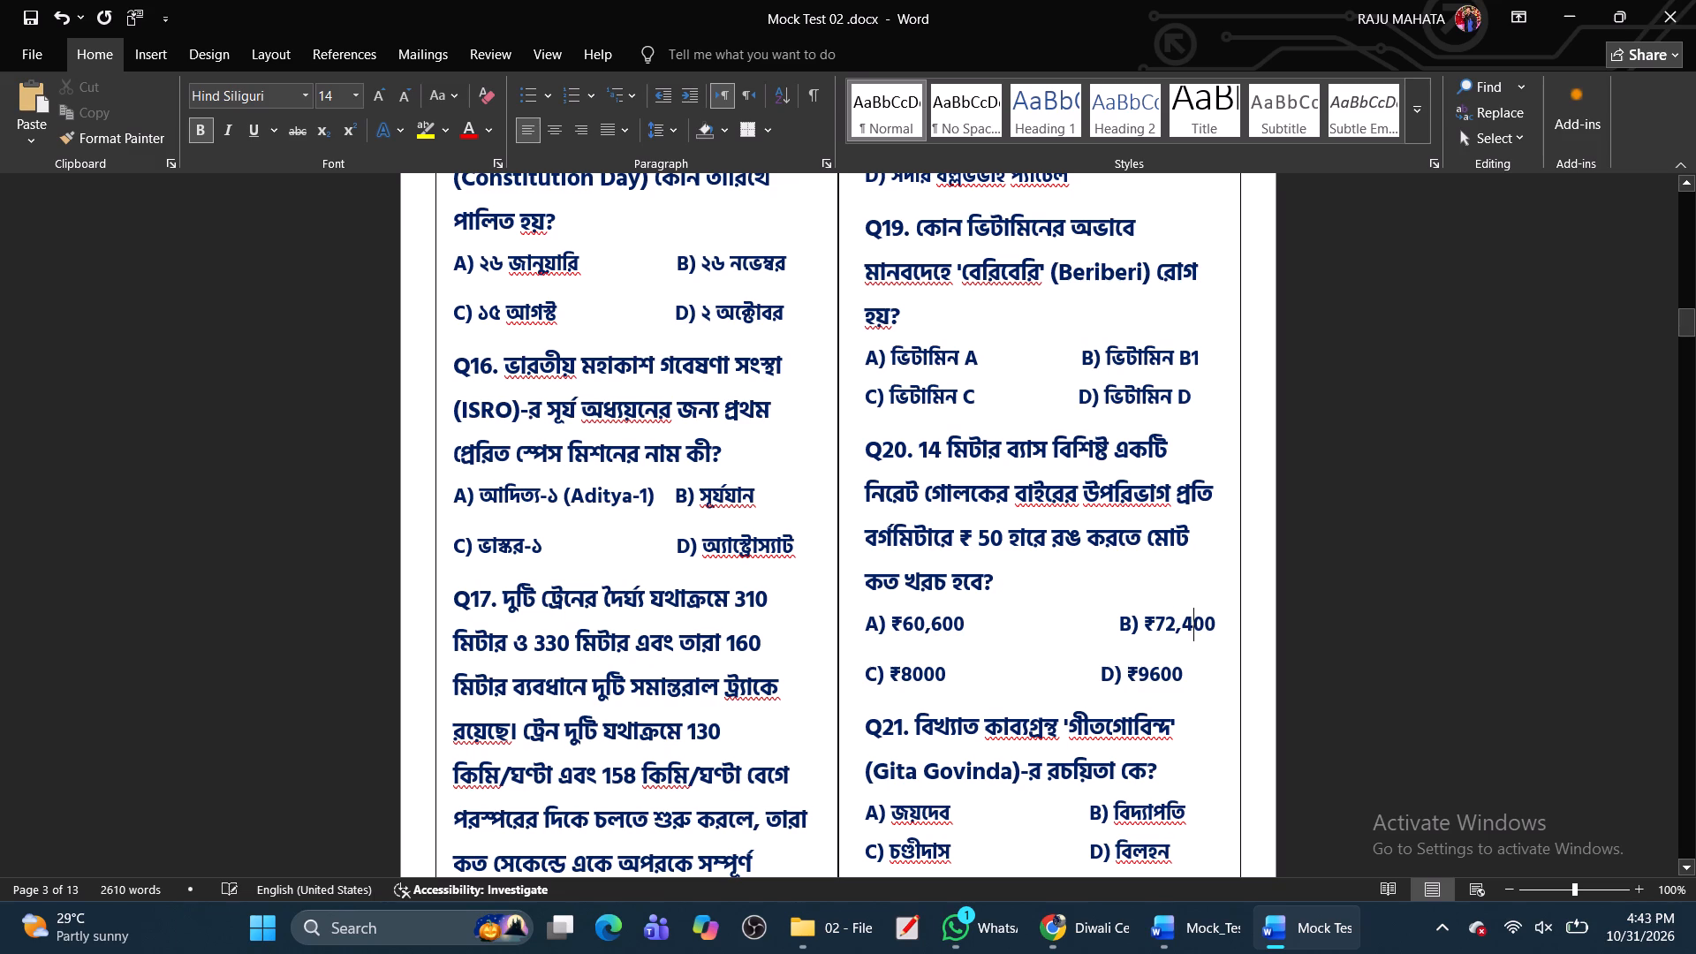
left_click(1121, 637)
key("BackSpace")
key("BackSpace")
key("BackSpace")
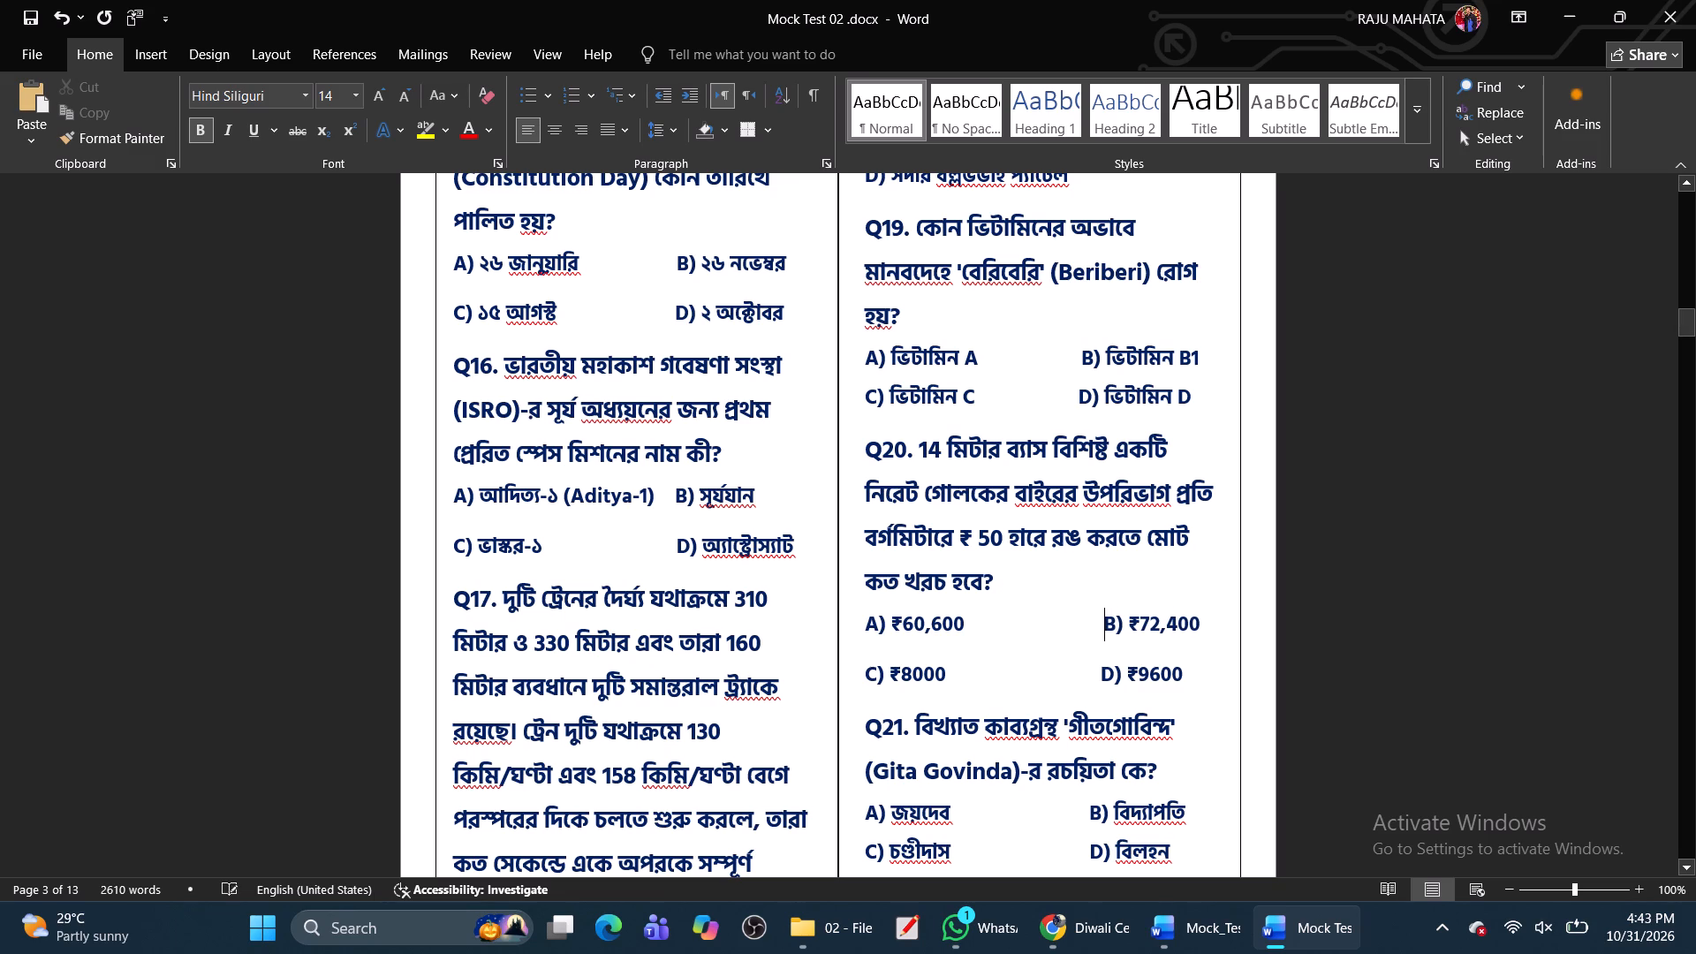
key("BackSpace")
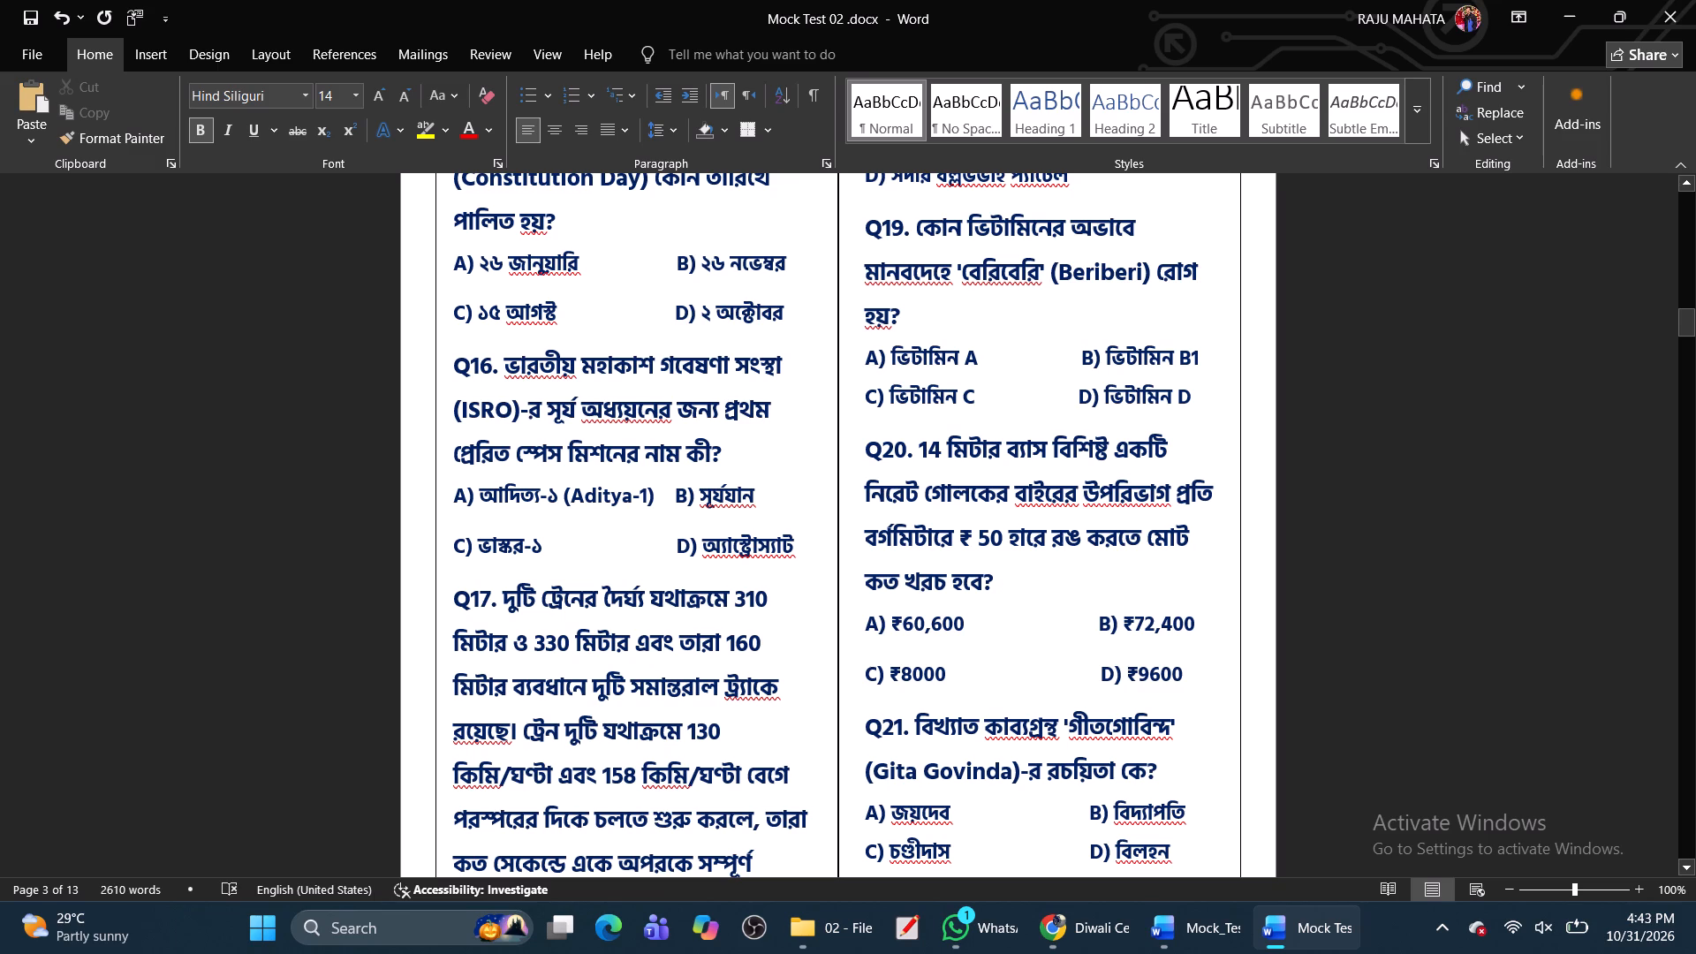
Replace the thousands figures in Q20's first two options, making A ₹36,600 and B ₹28,400.
left_click(915, 625)
double_click(920, 625)
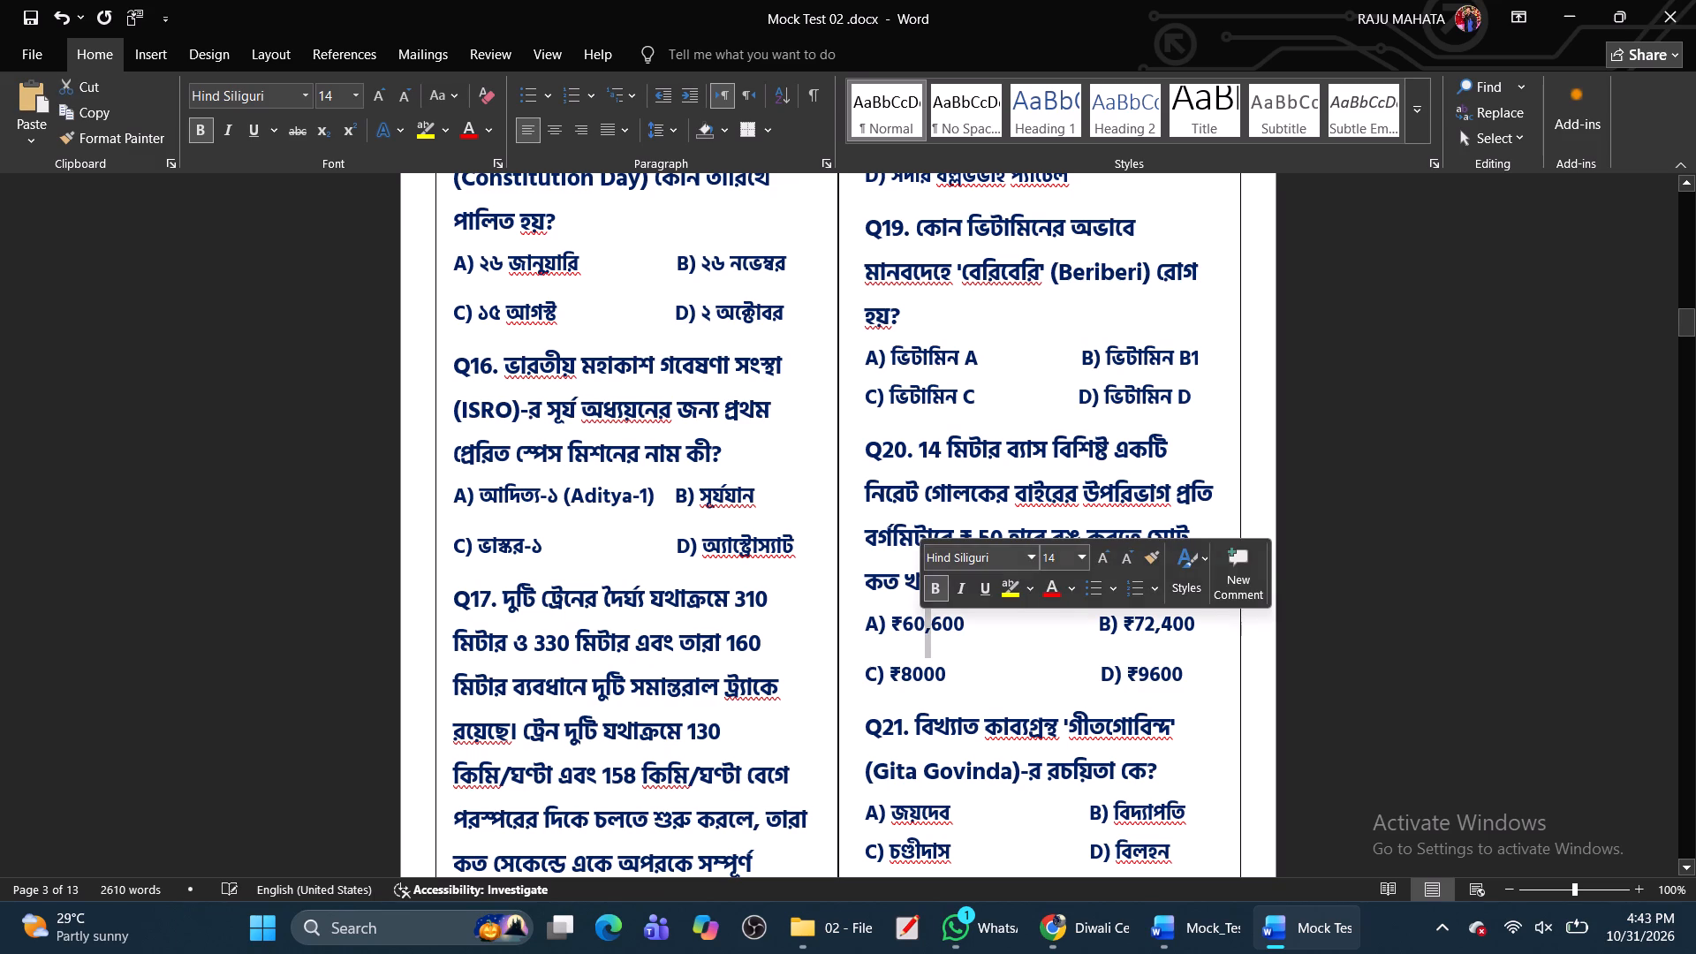
double_click(913, 627)
type("36")
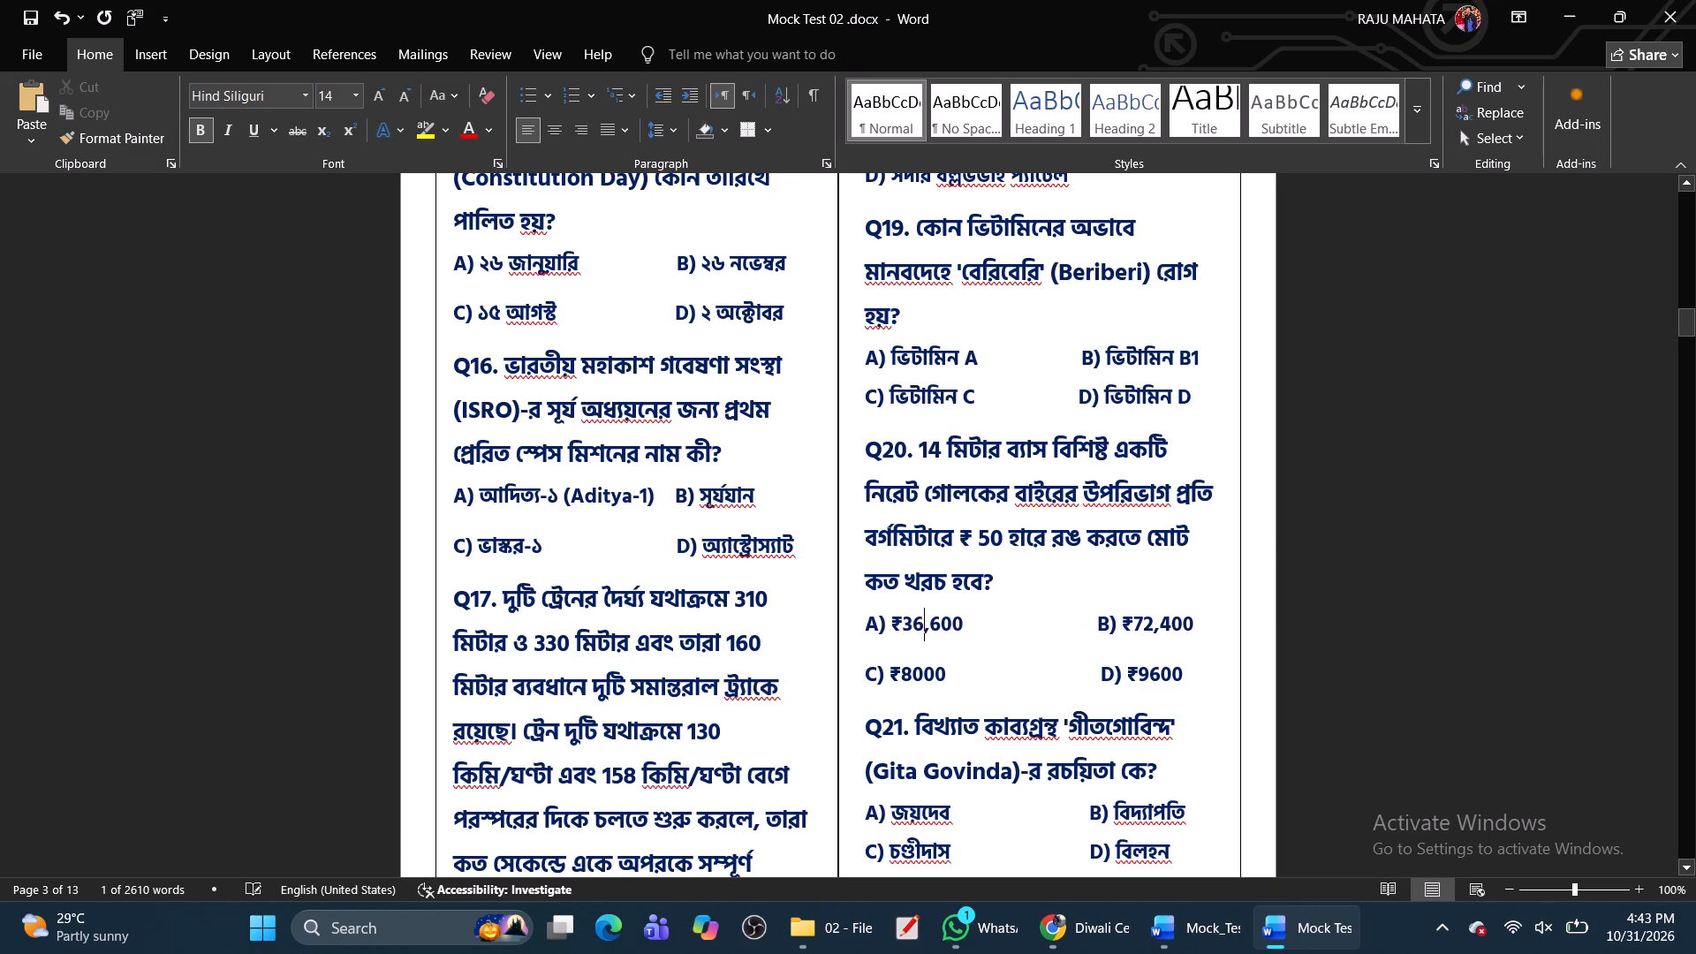
double_click(1142, 624)
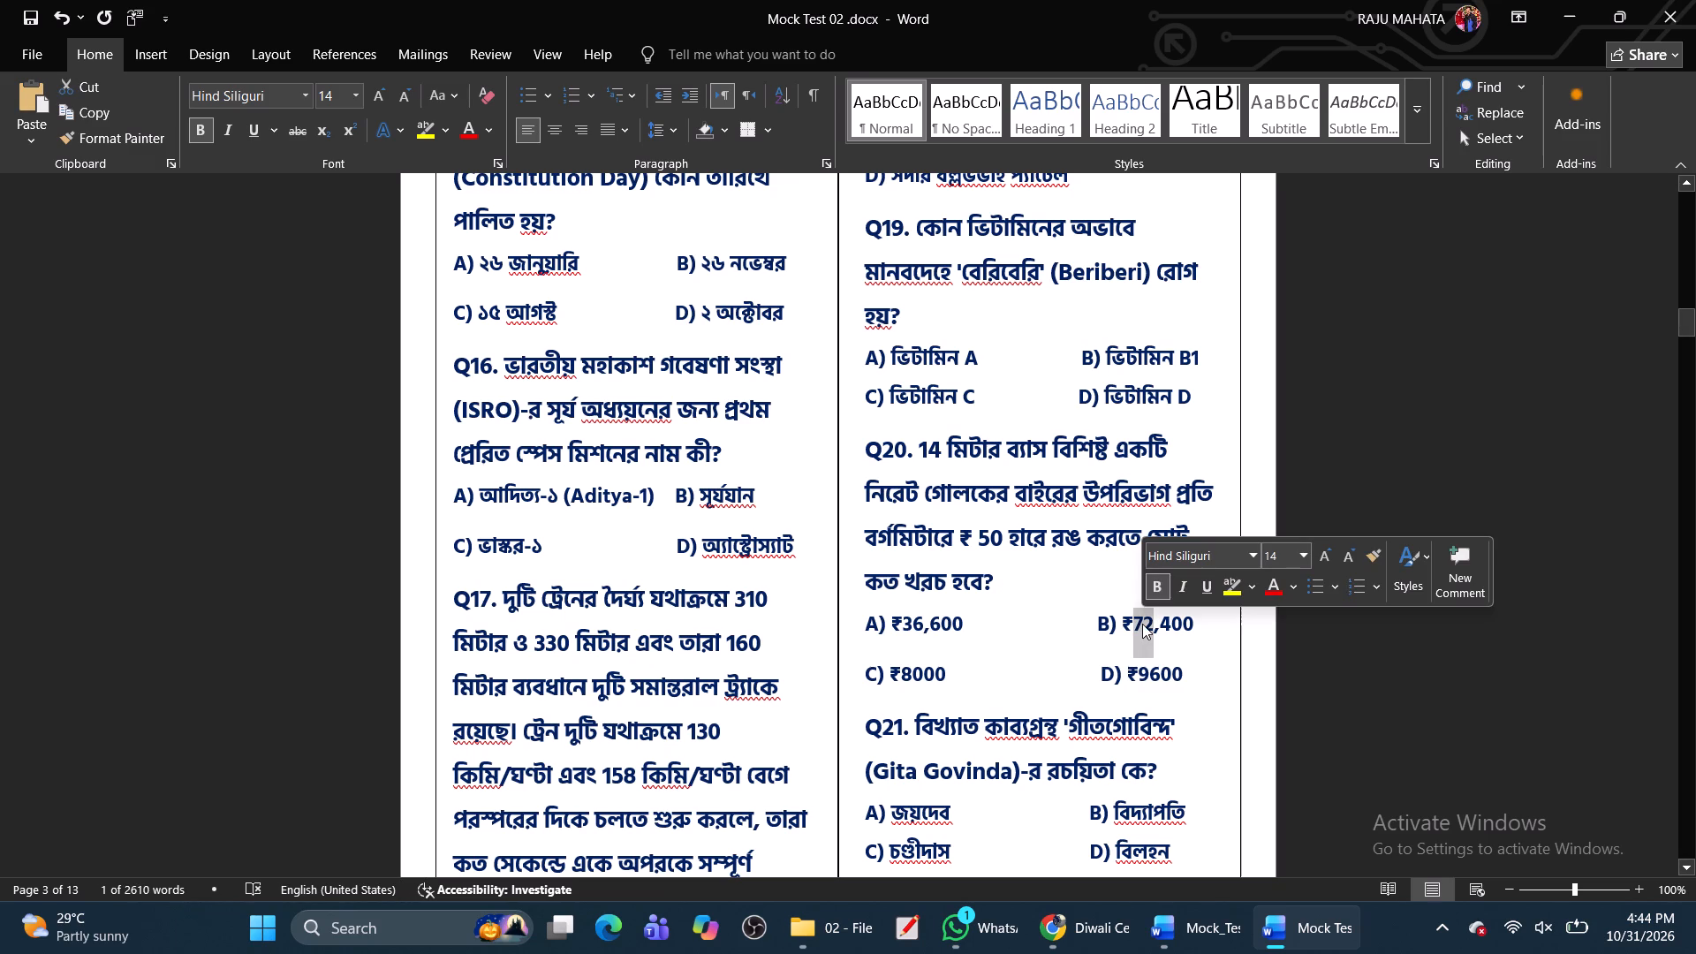
type("28")
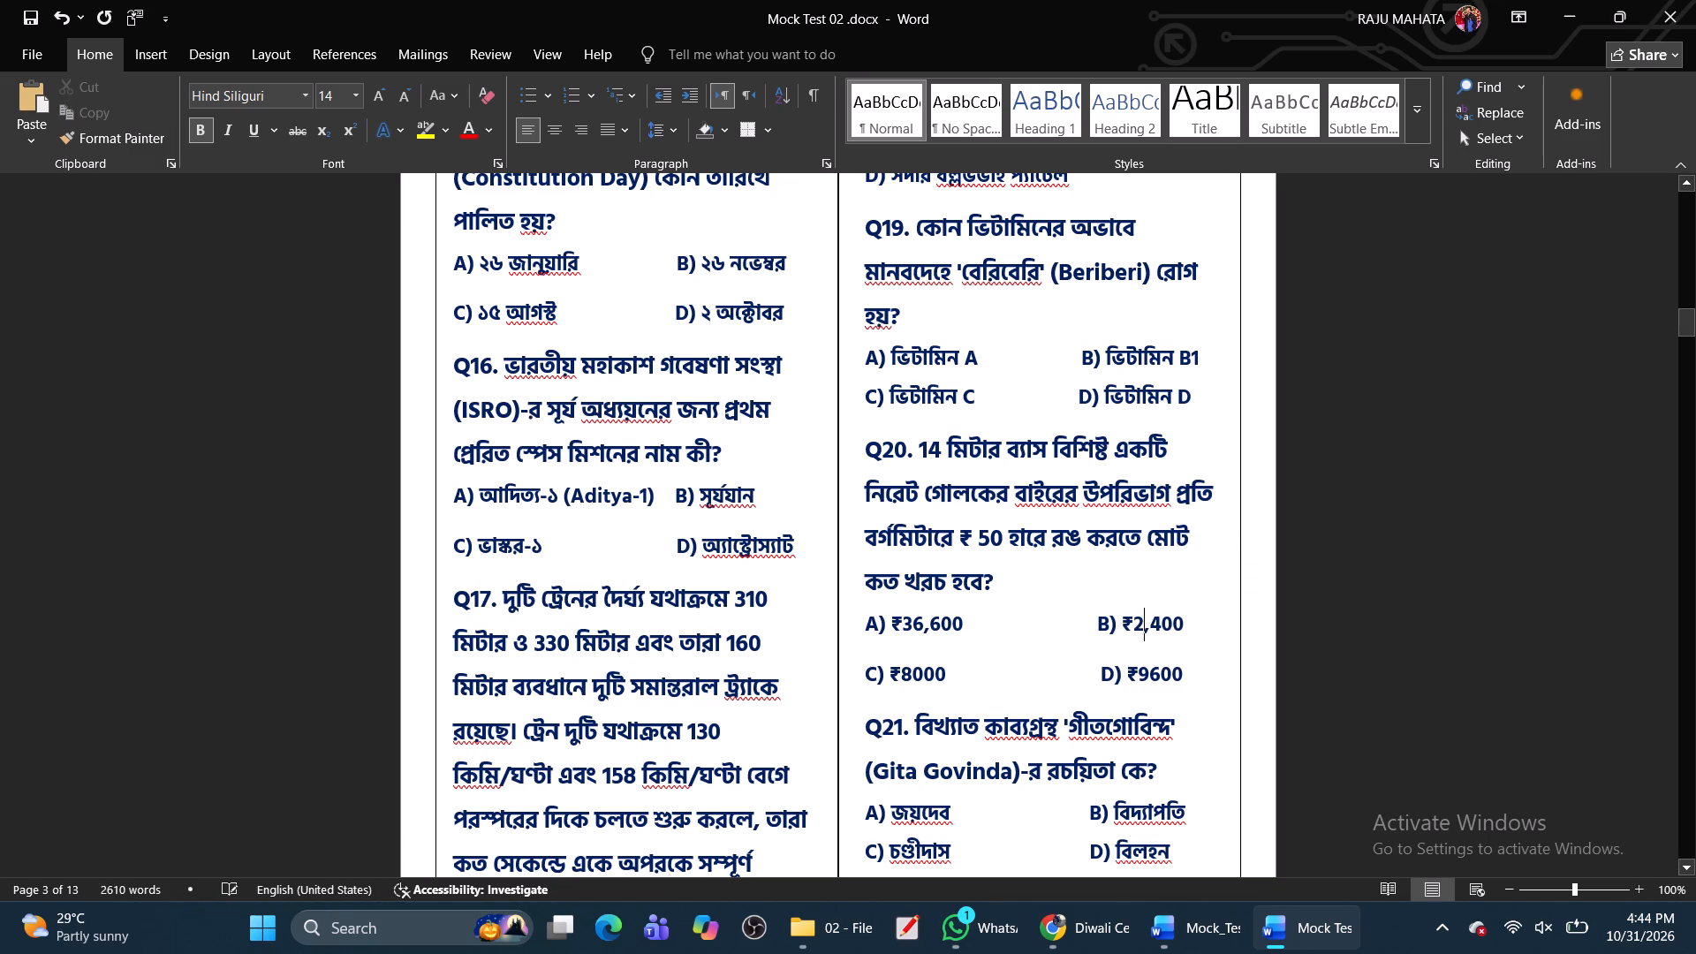
Change Q20's answer option D to ₹20,600.
left_click(1141, 678)
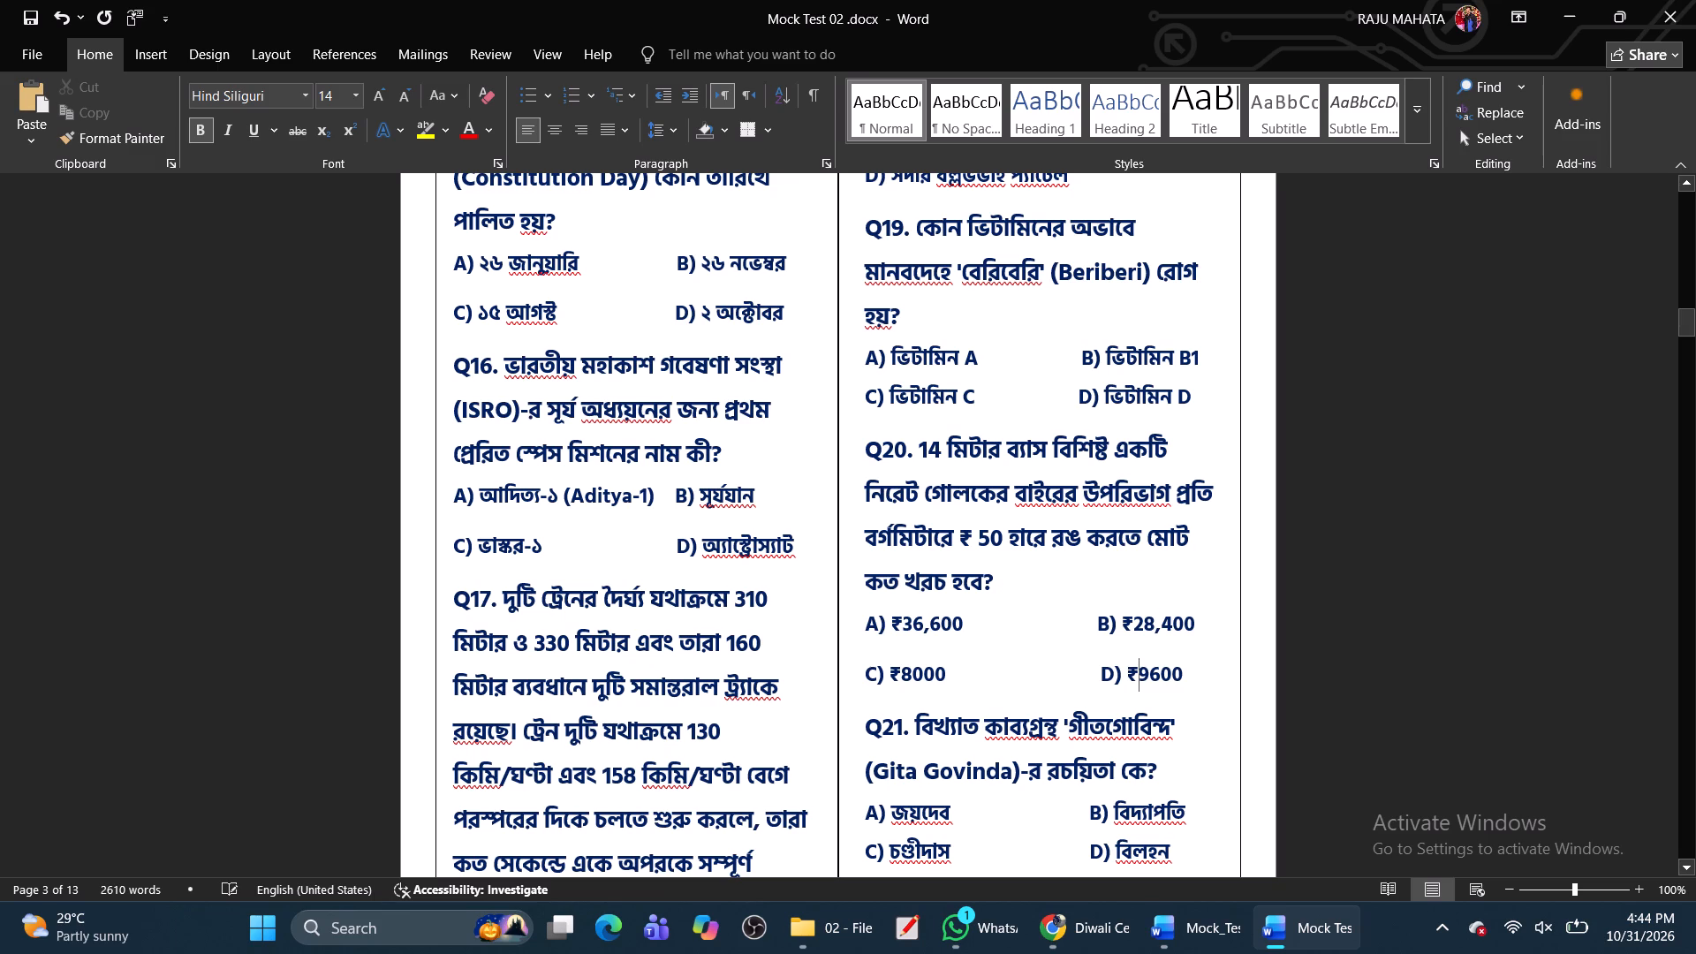
double_click(1155, 674)
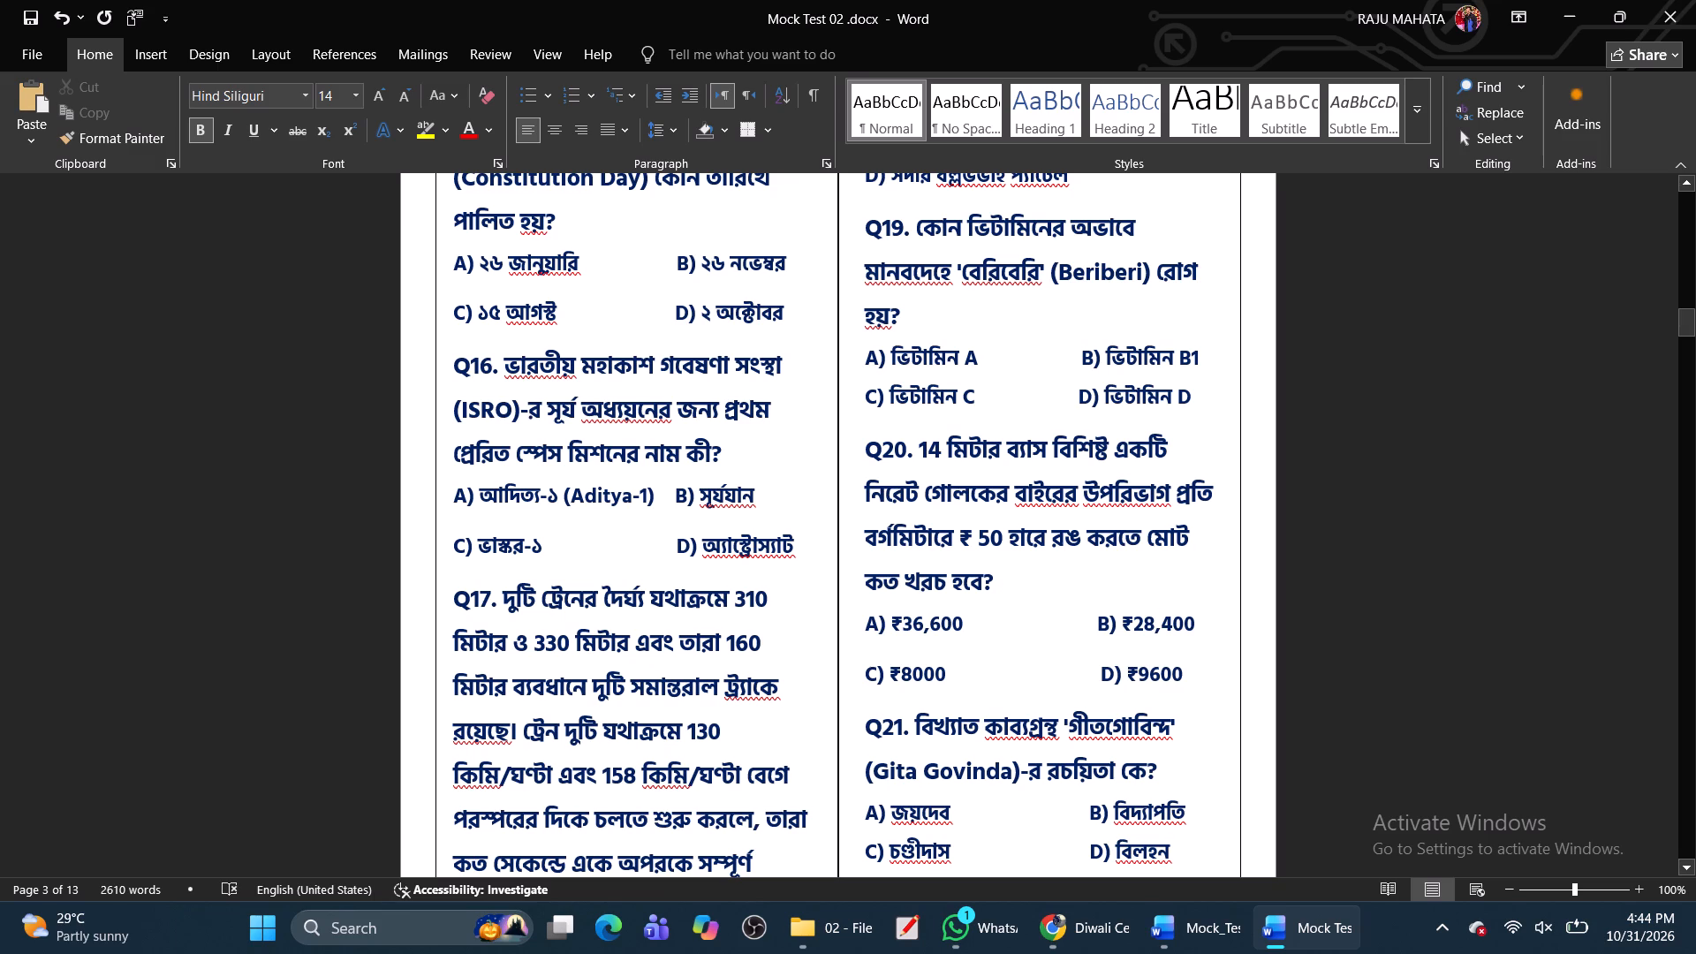
left_click(1156, 674)
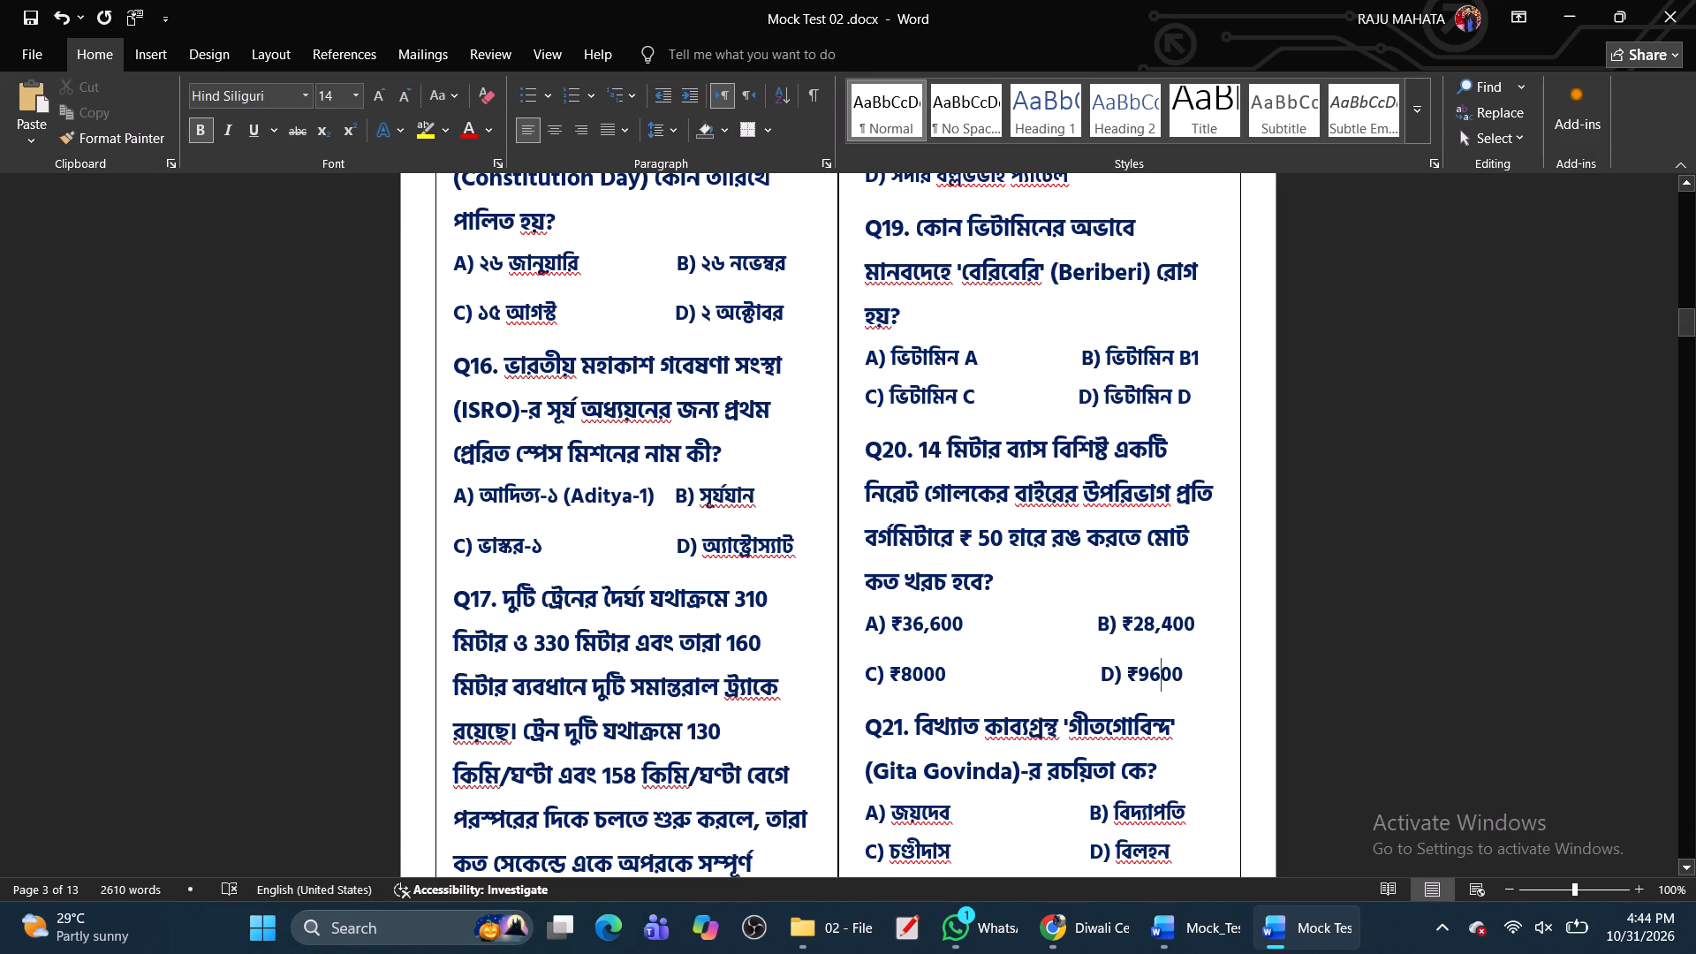
key("comma")
double_click(1147, 671)
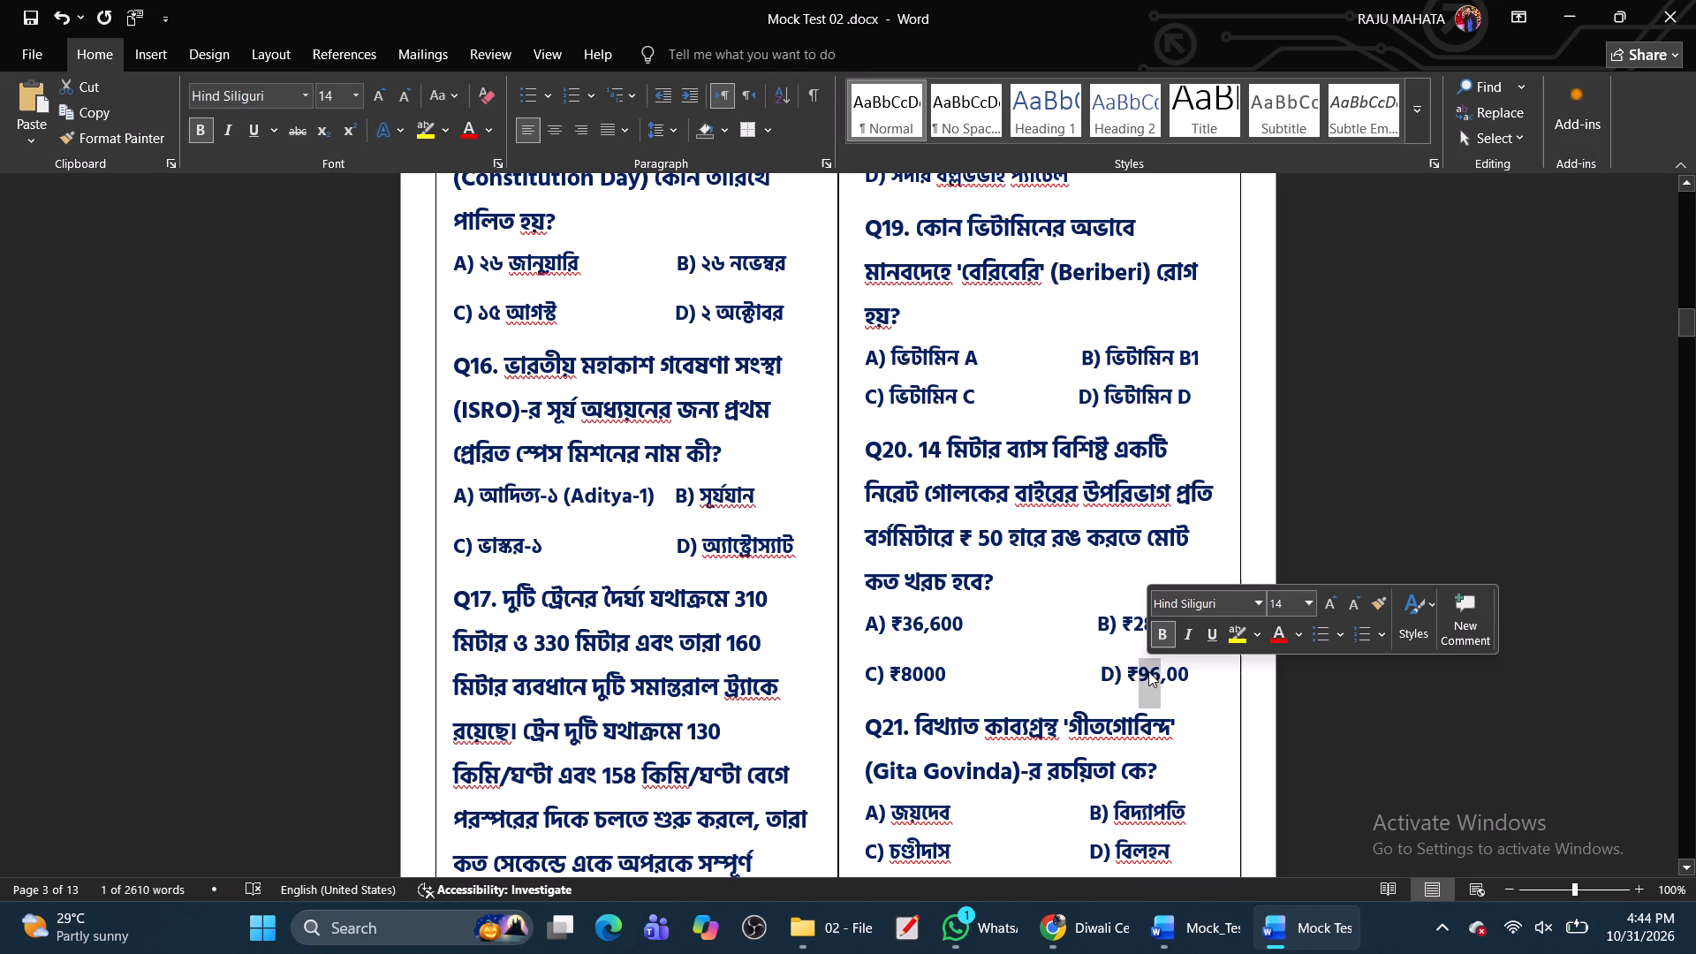
key("2")
key("0")
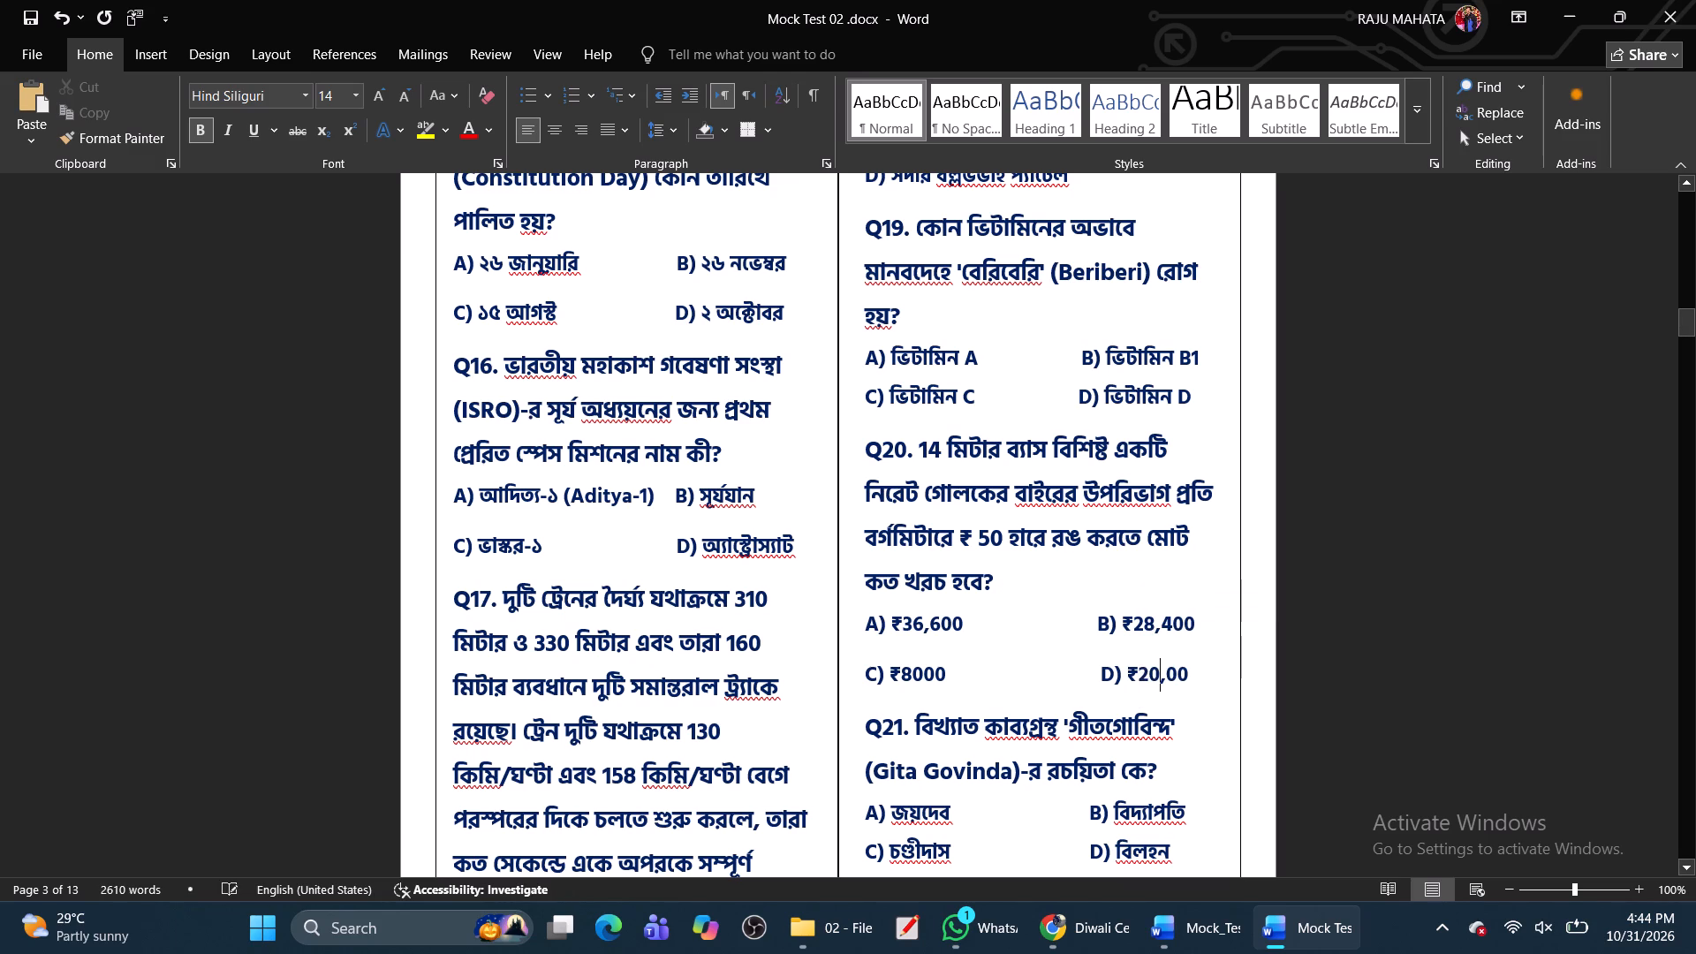
left_click(1168, 678)
key("6")
Replace Q20's answer option C with Gemini's correct answer, ₹30,800.
left_click_drag(907, 678, 909, 678)
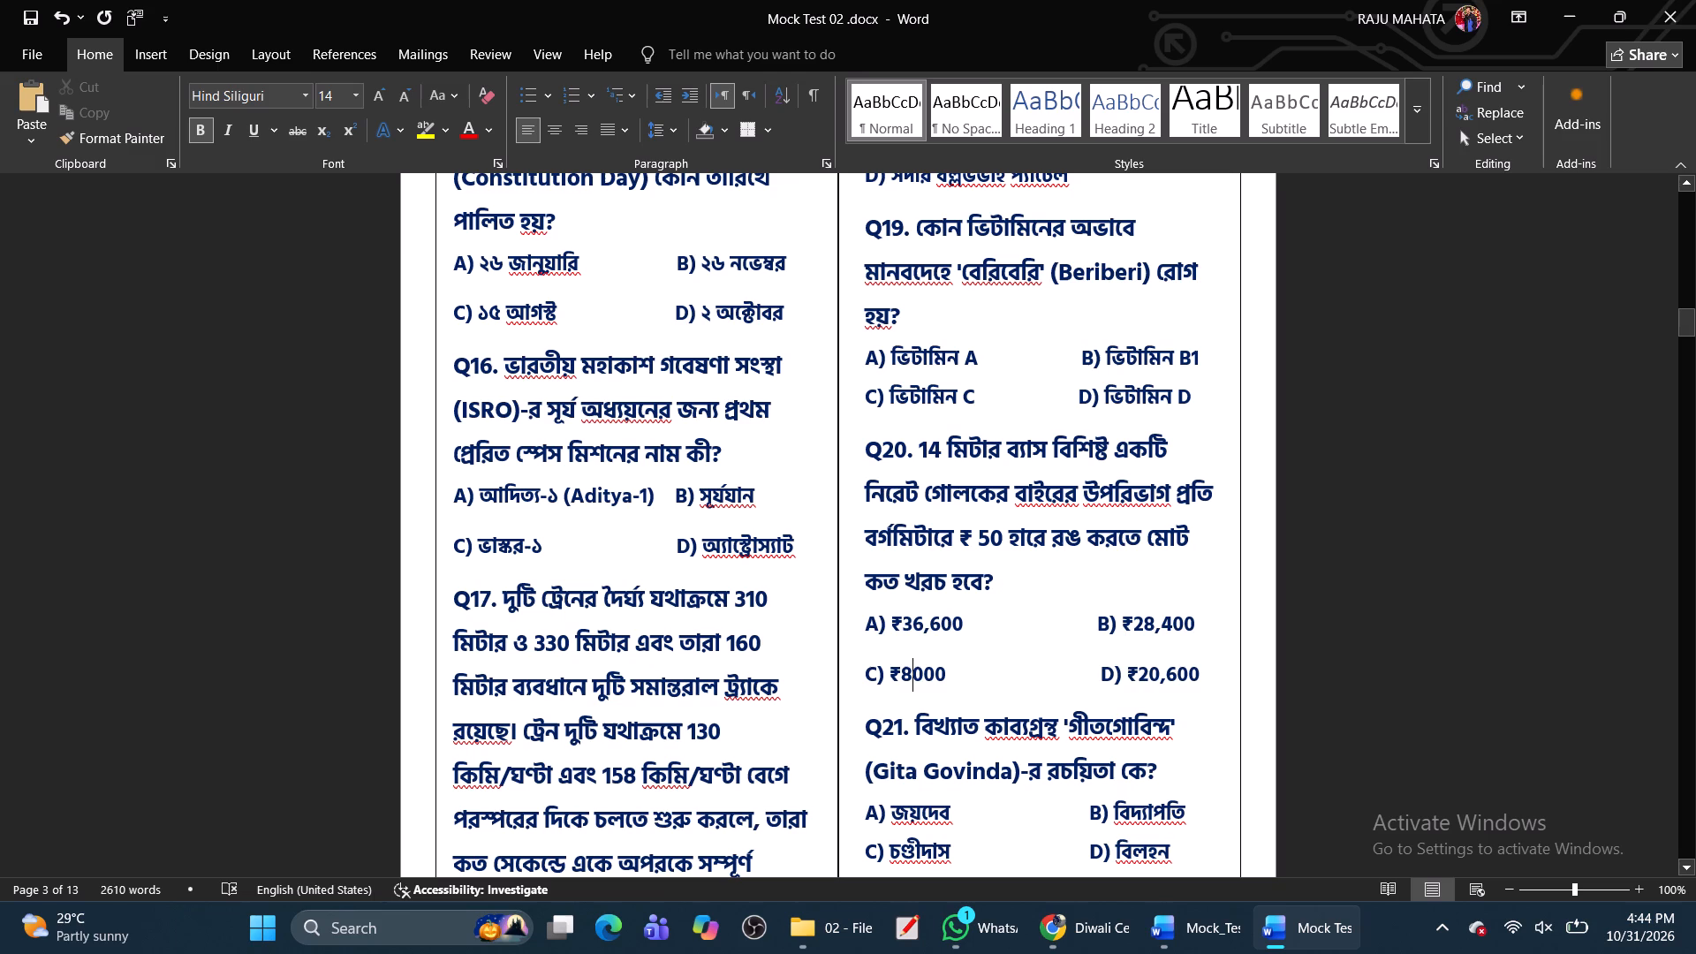
left_click_drag(909, 678, 940, 678)
left_click(910, 682)
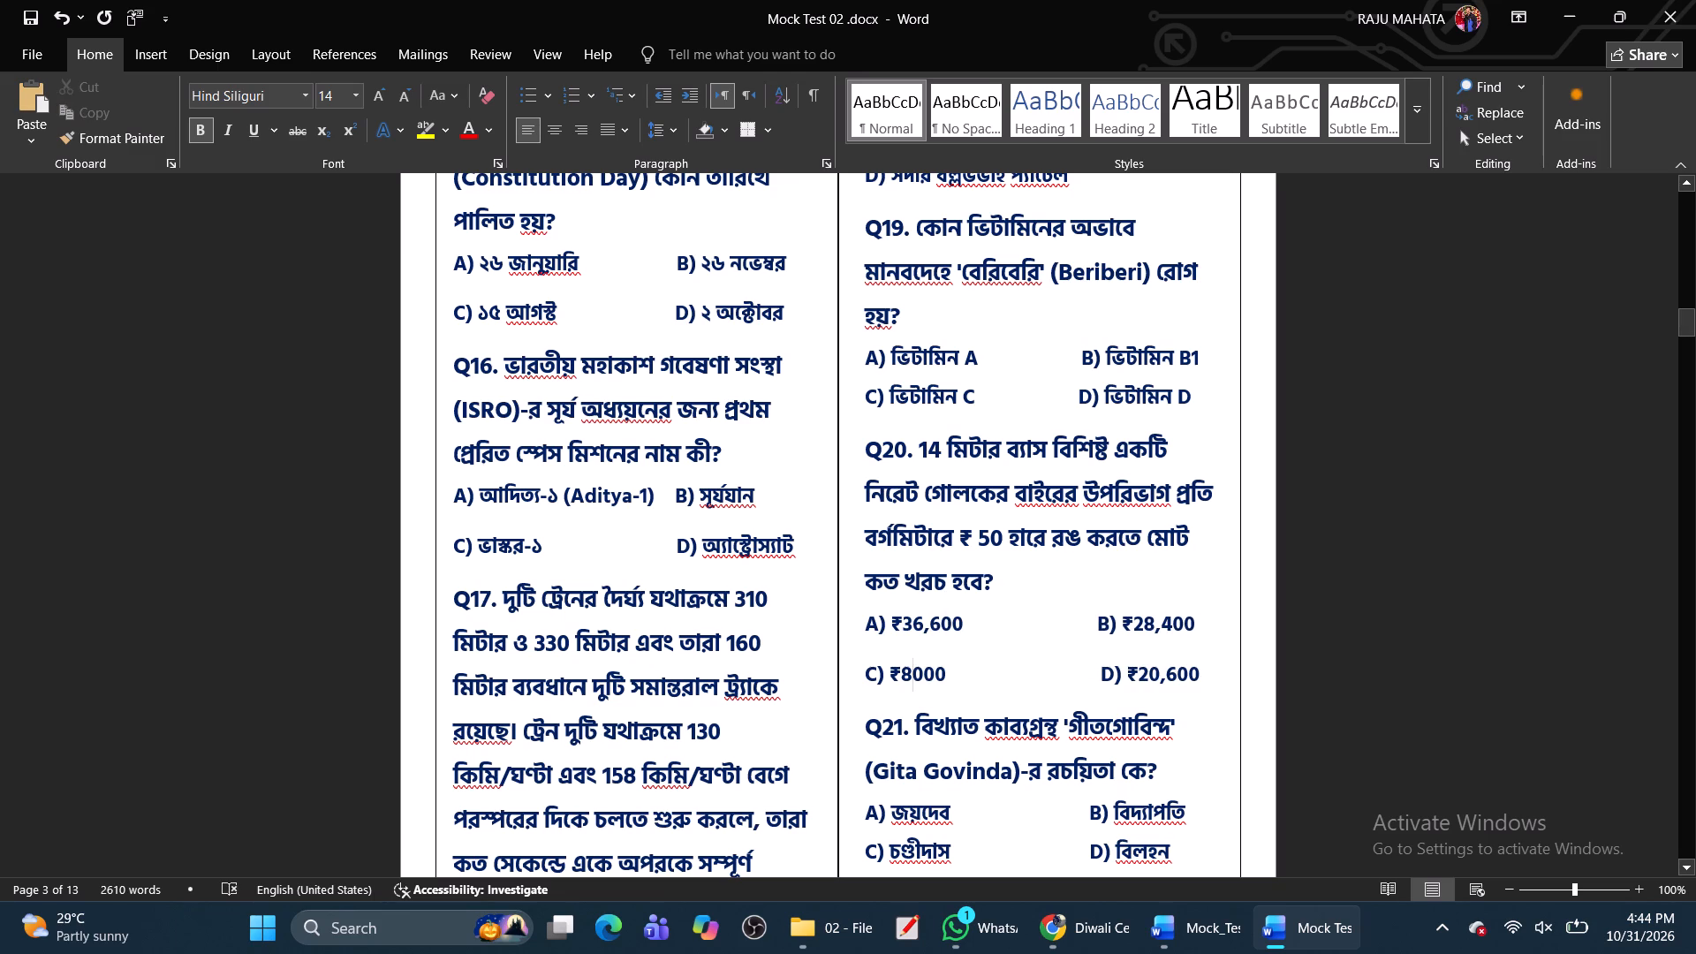
left_click(905, 678)
left_click(905, 678)
left_click_drag(905, 678, 935, 678)
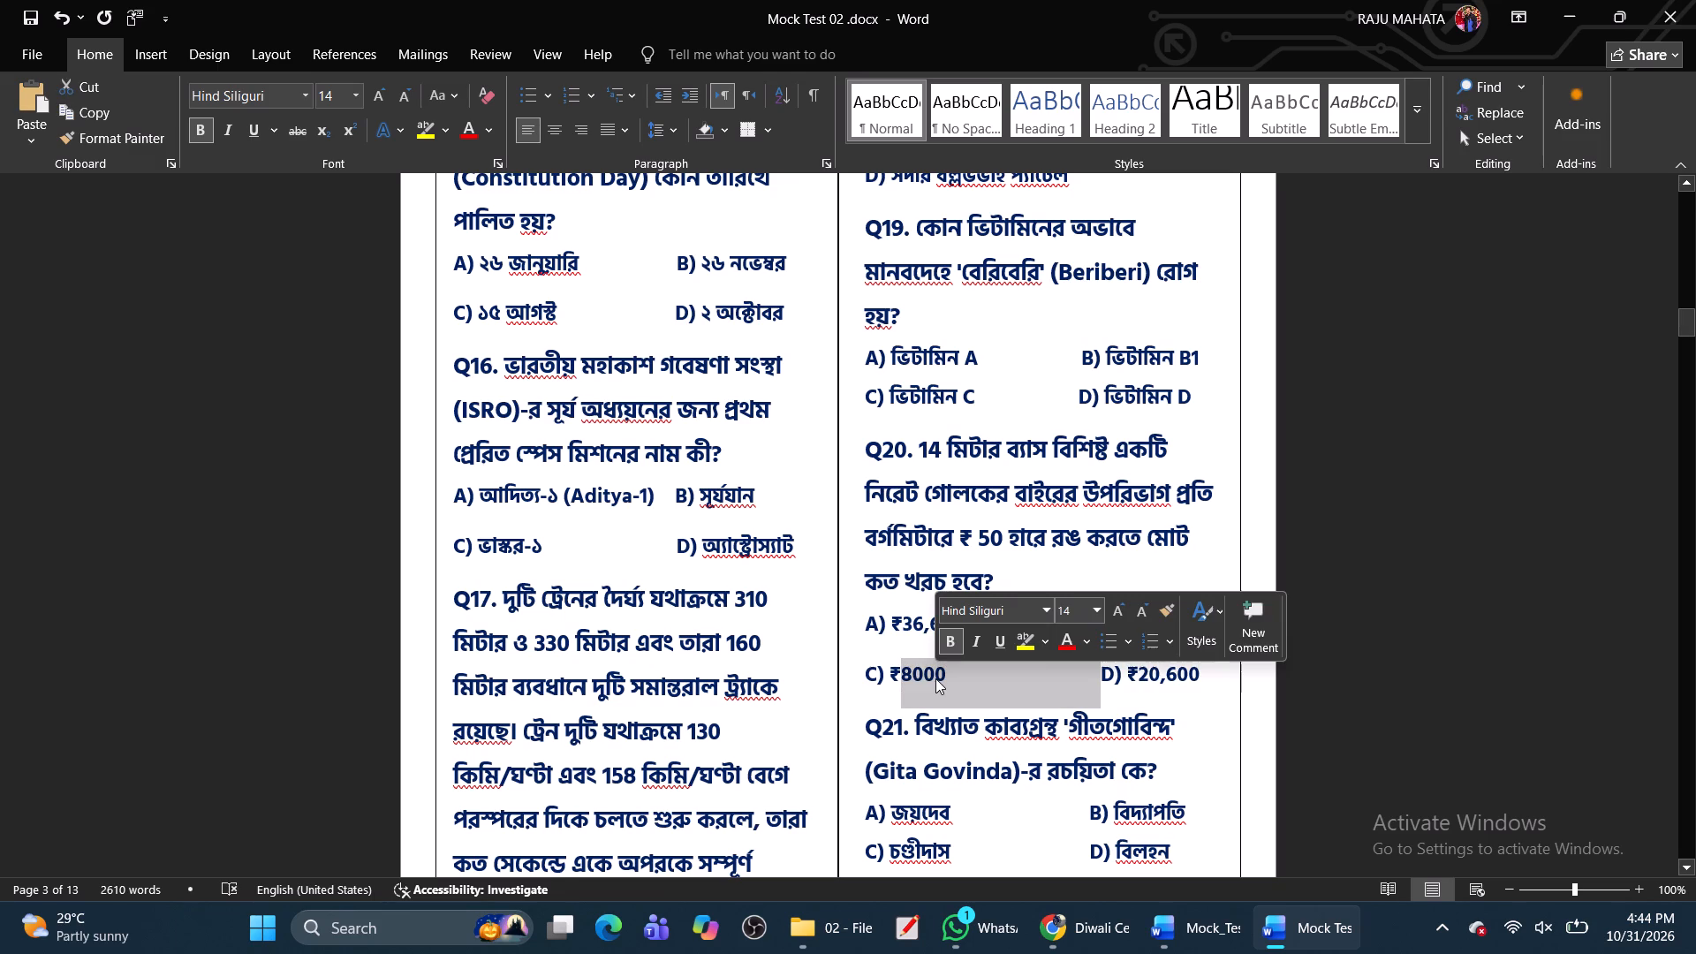
type("30")
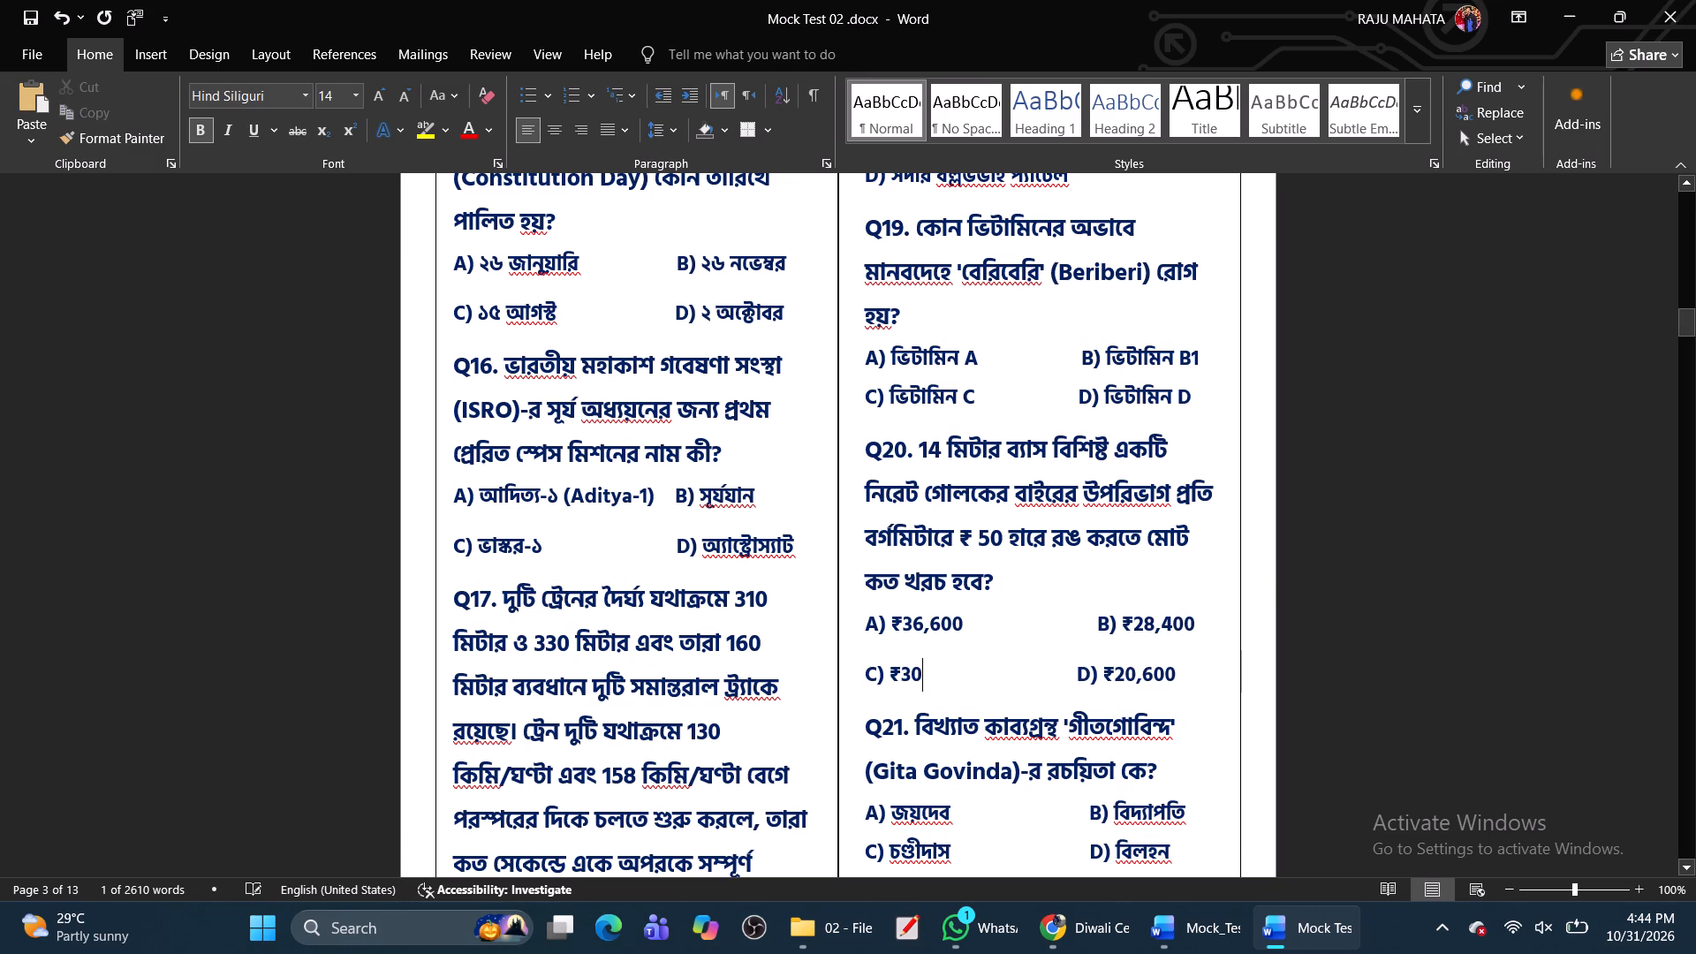
key("comma")
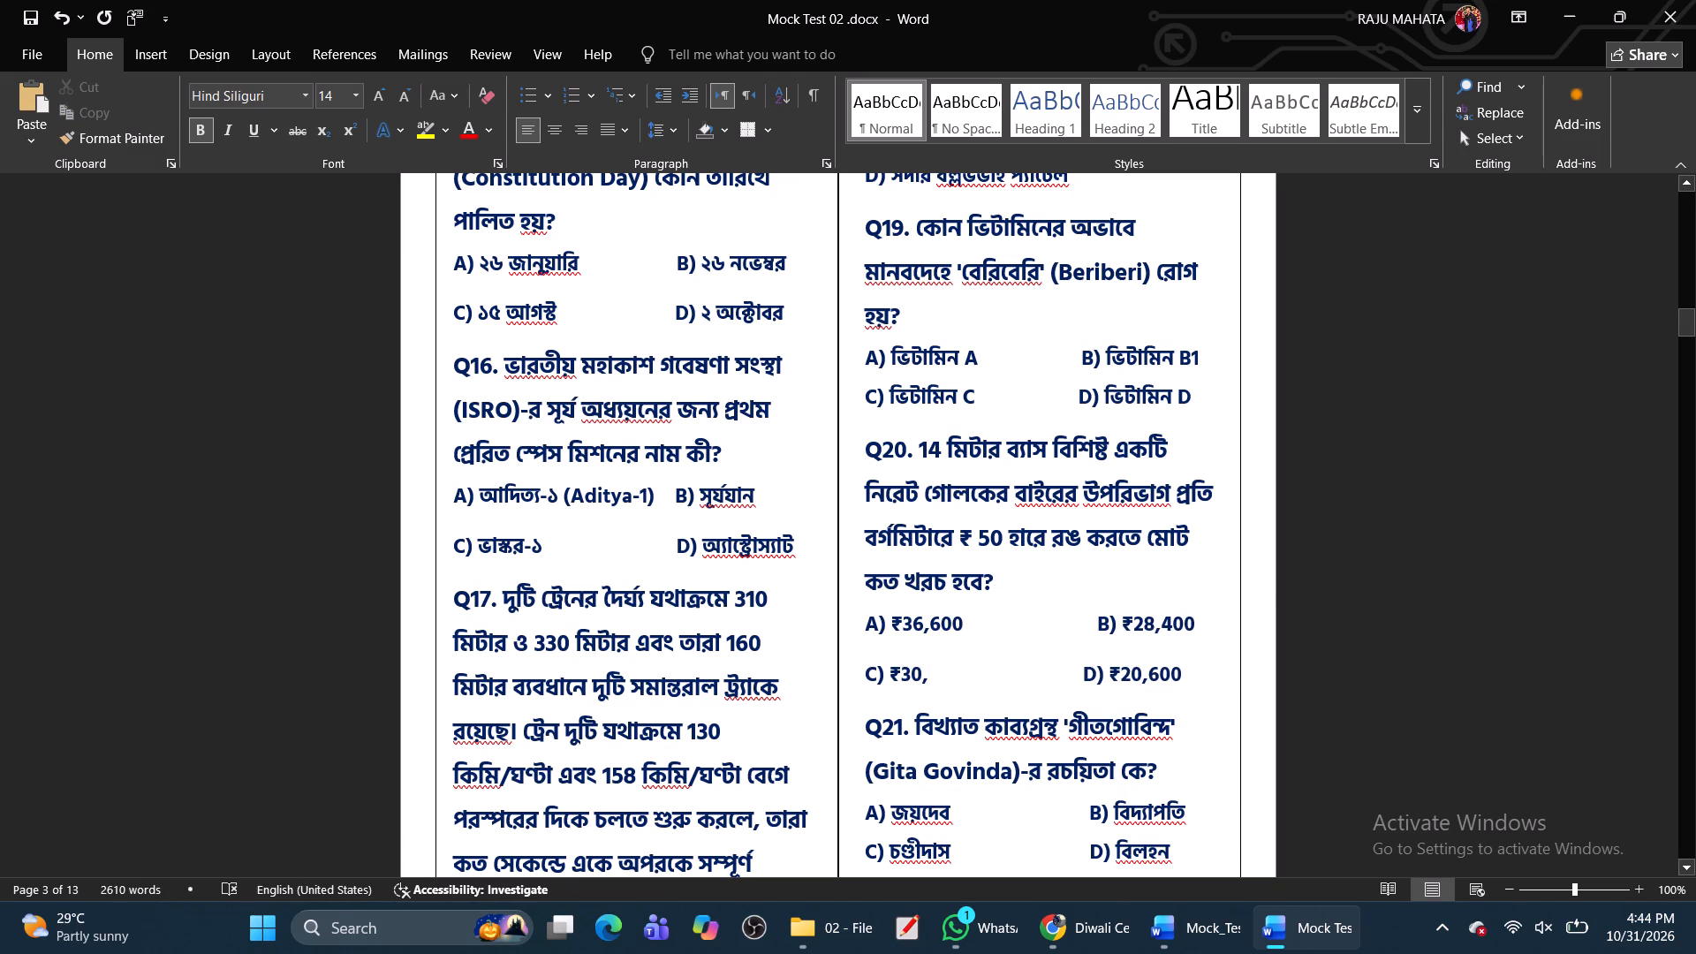
type("800")
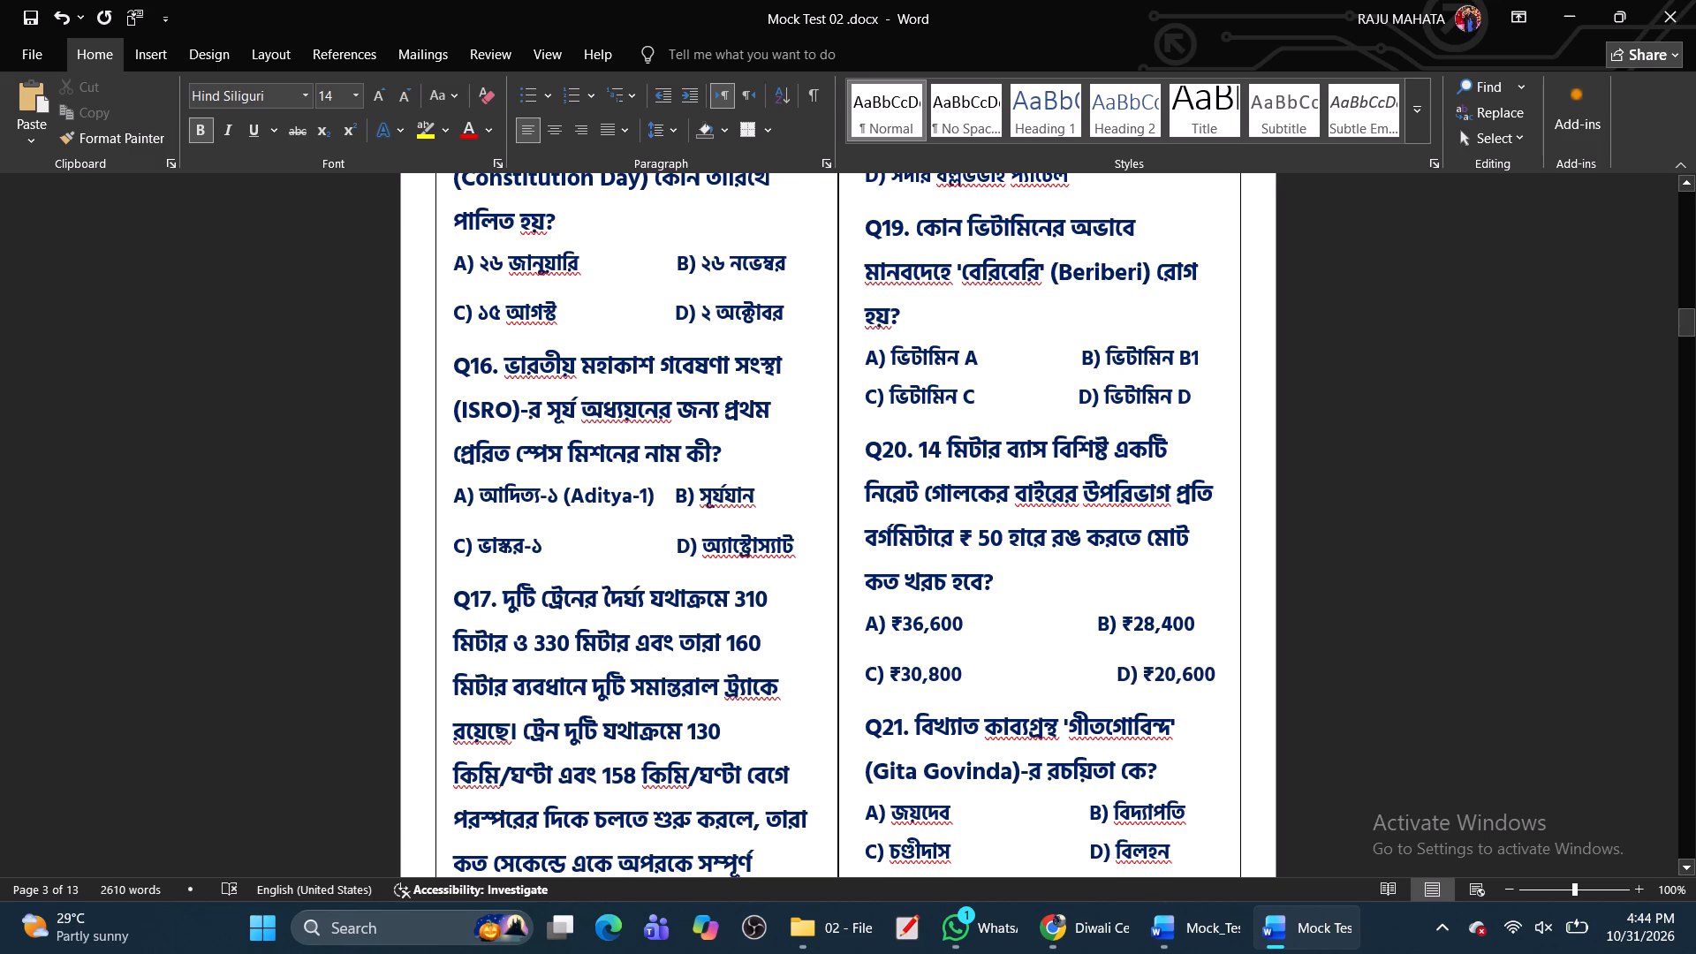
Remove the extra spaces before Q20's option D so it lines up under option B.
left_click(1113, 680)
key("BackSpace")
key("BackSpace")
key("BackSpace")
key("BackSpace")
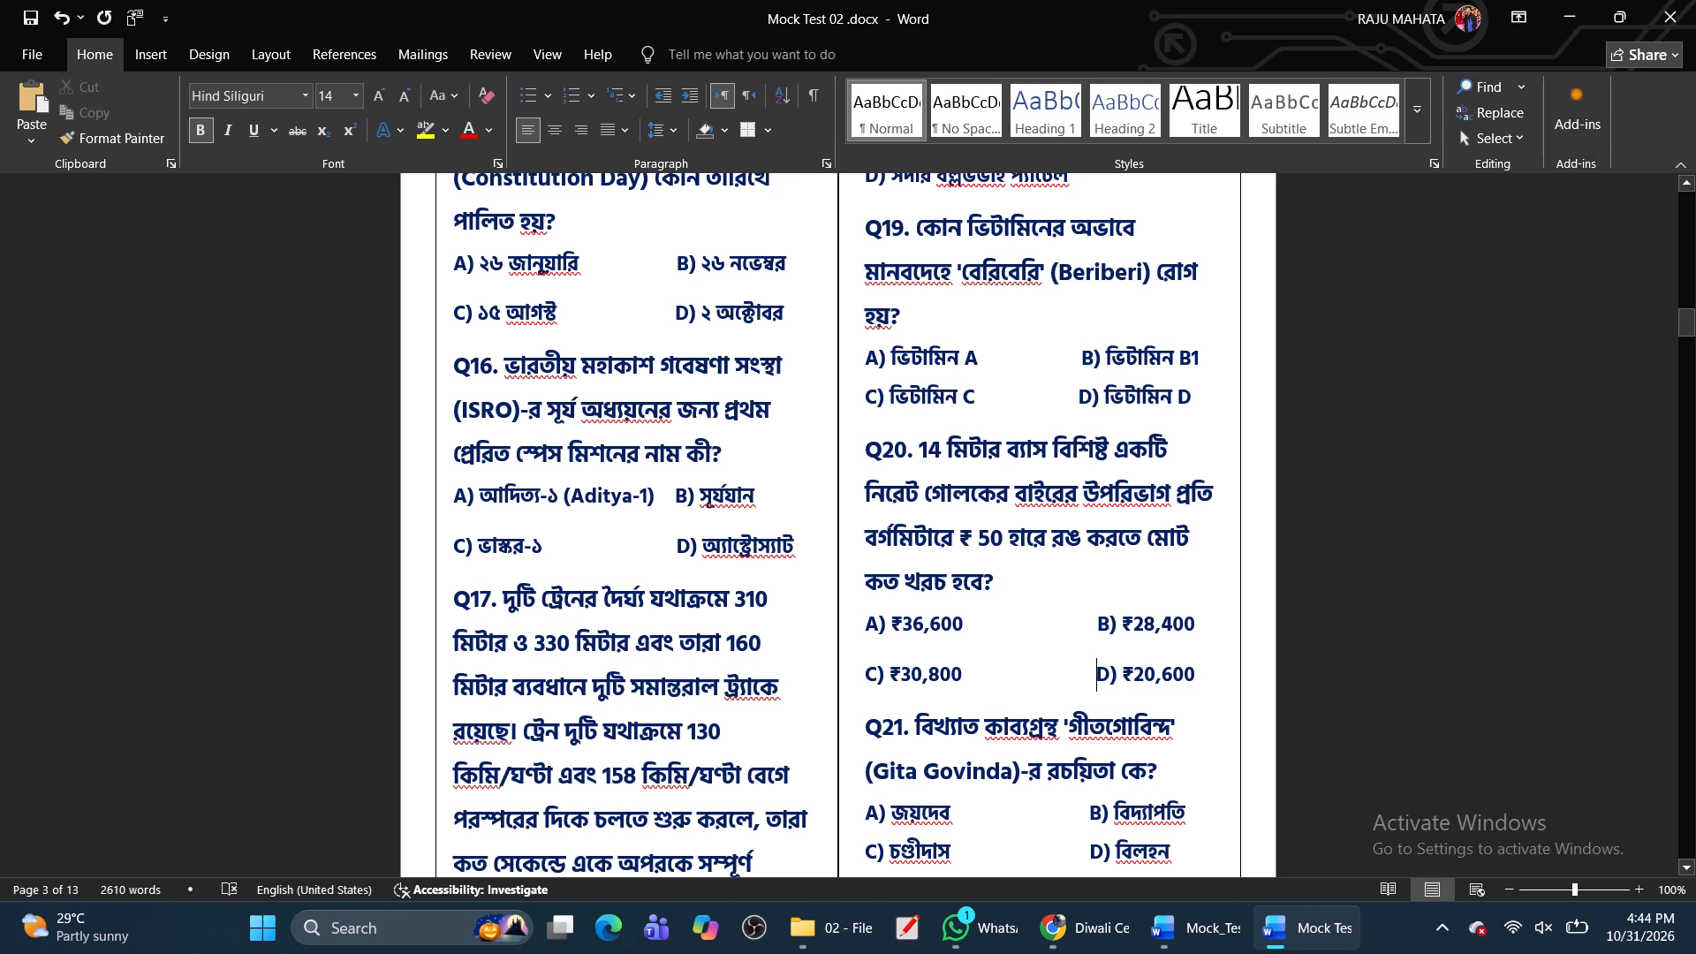
Switch to File Explorer and delete Mock Test 02 .pdf from the 02 folder.
left_click(844, 927)
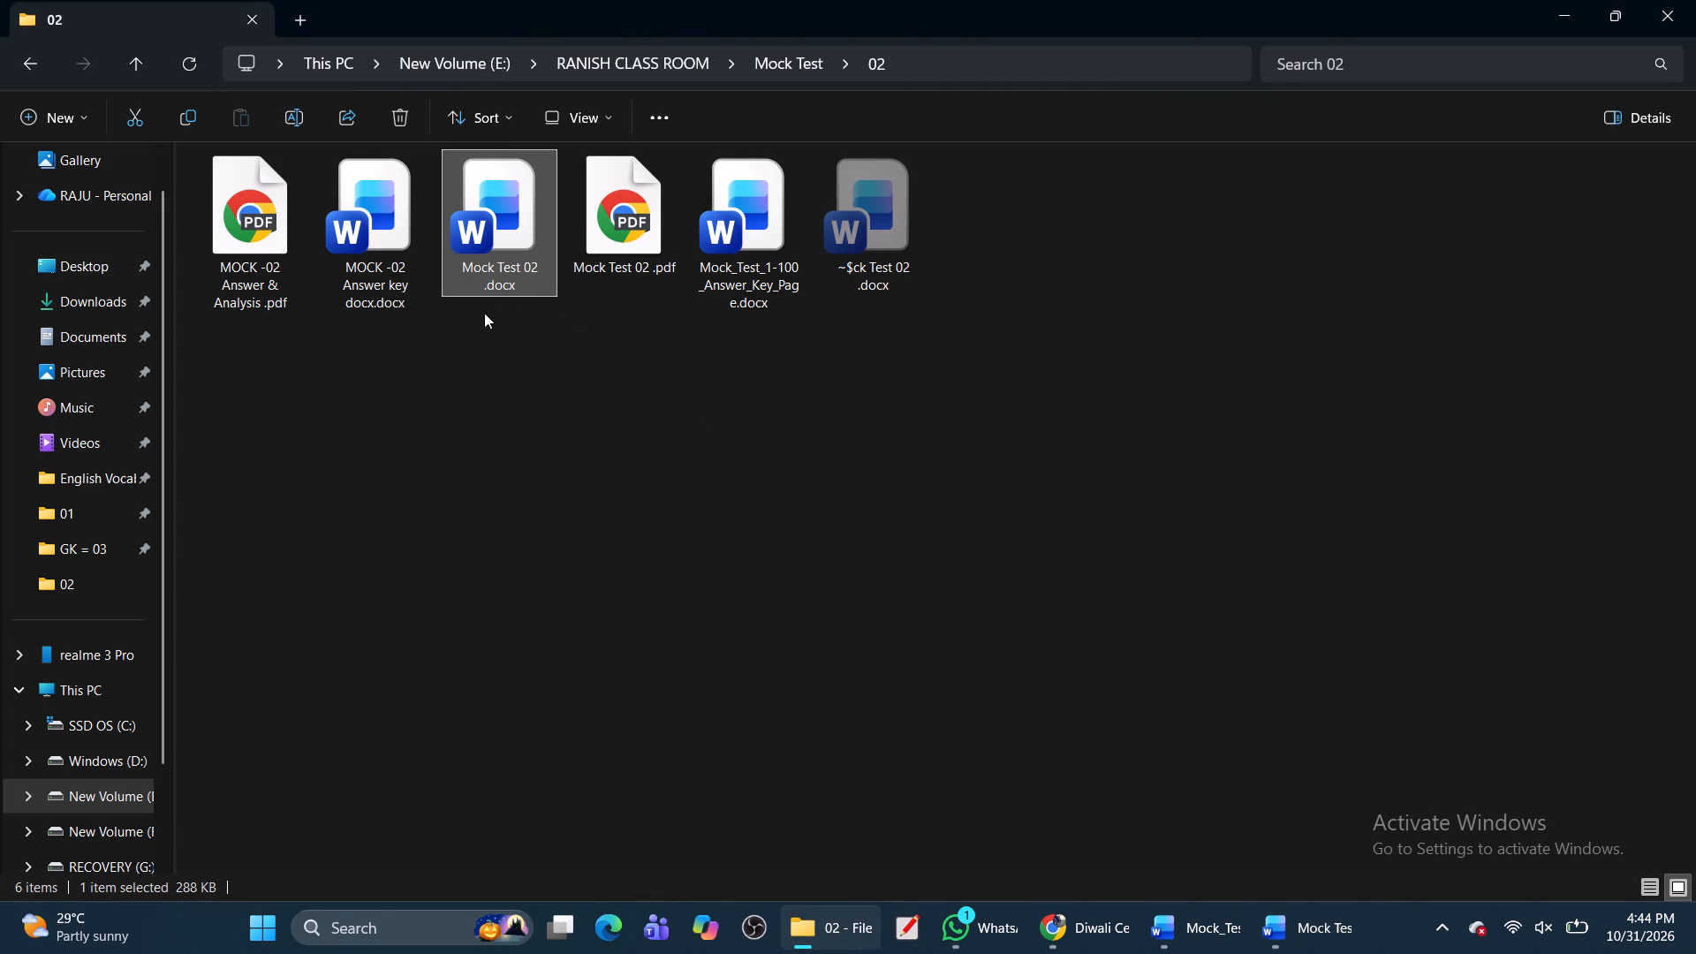
left_click(606, 226)
left_click(404, 109)
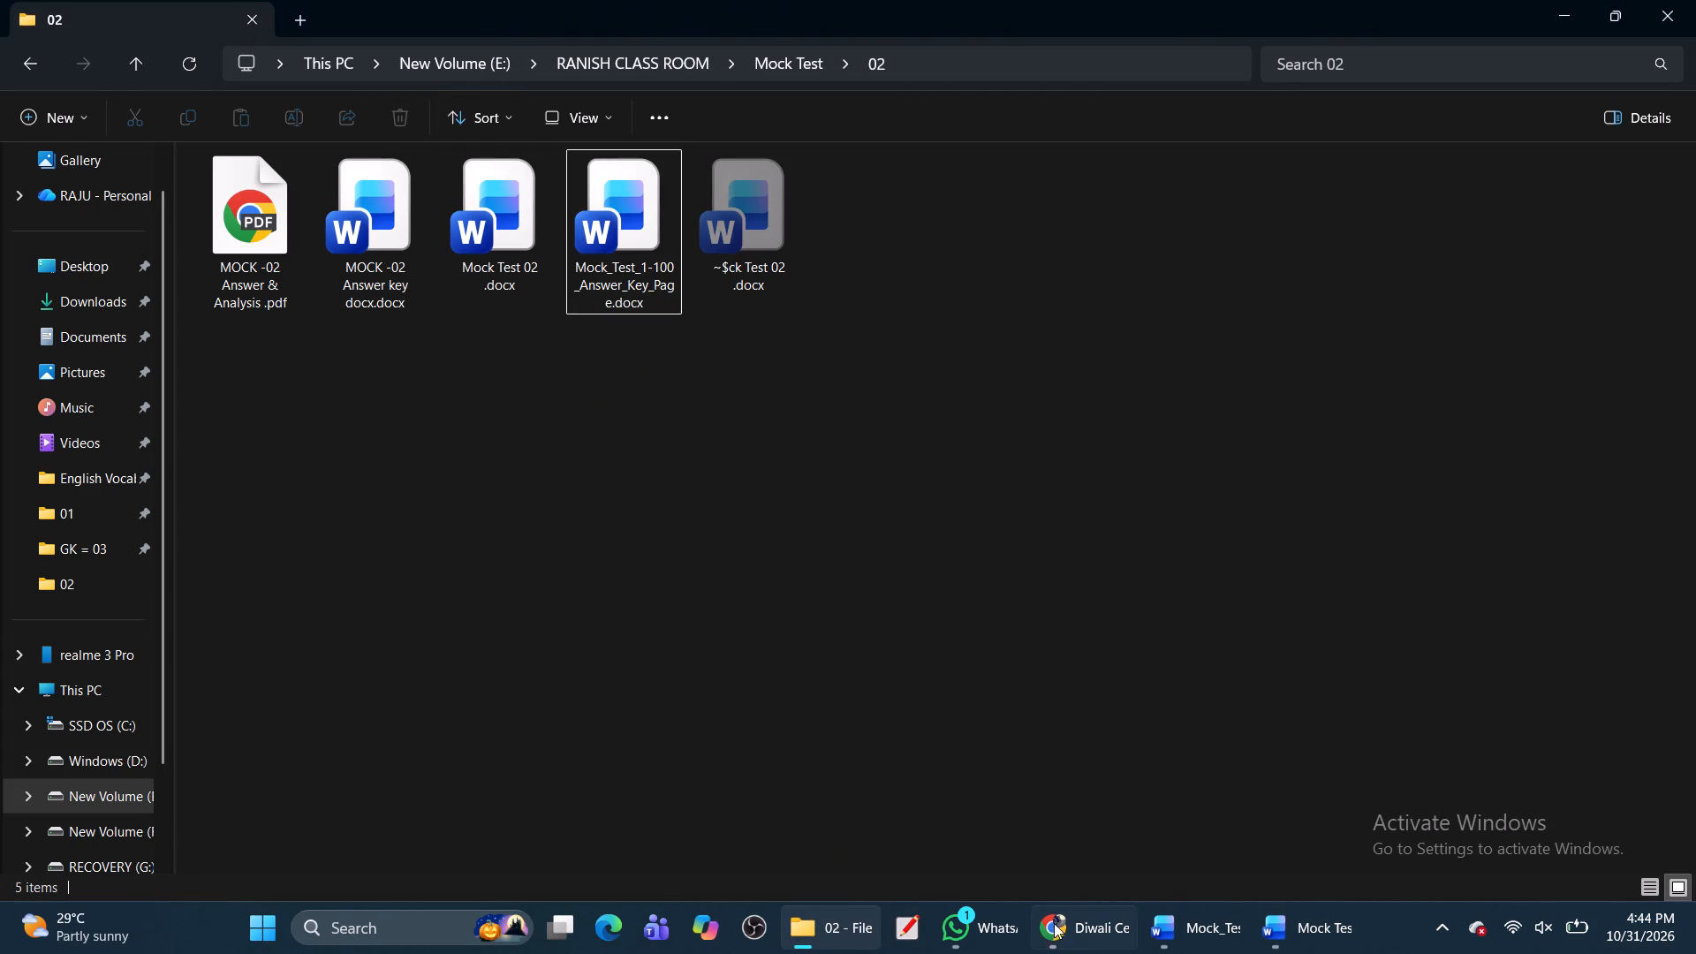
Return to the Mock Test 02 Word document and review the questions following Q20, continuing onto the next page from Q22.
left_click(1076, 932)
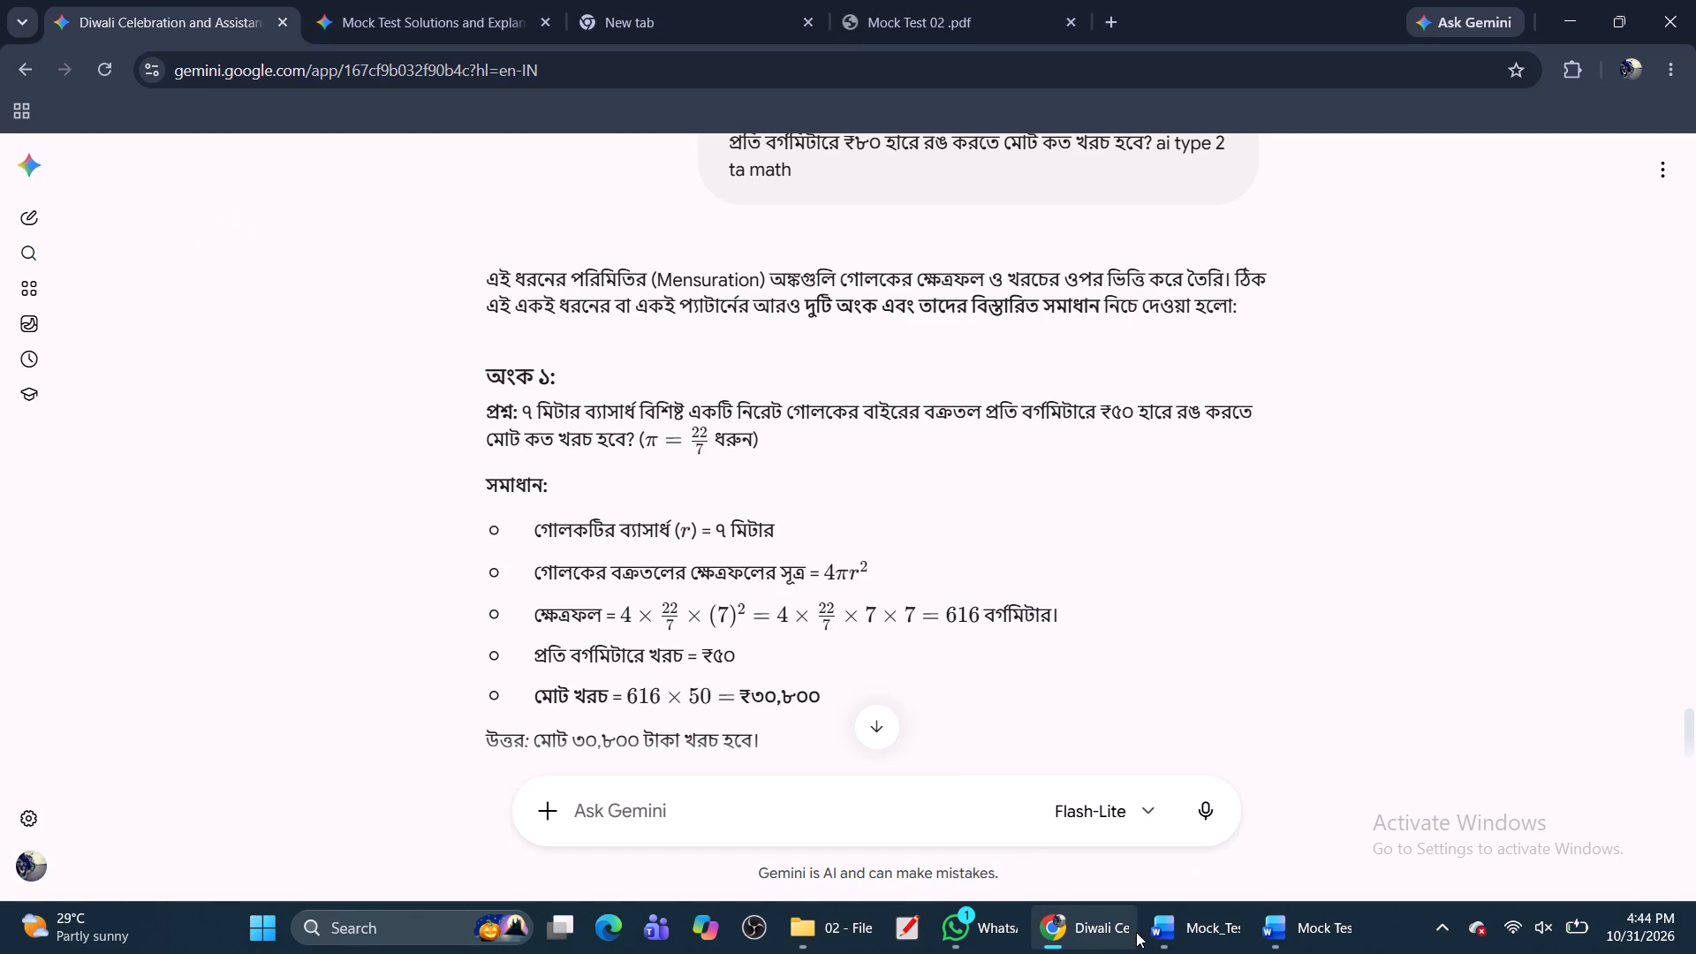
left_click(1187, 932)
left_click(1291, 935)
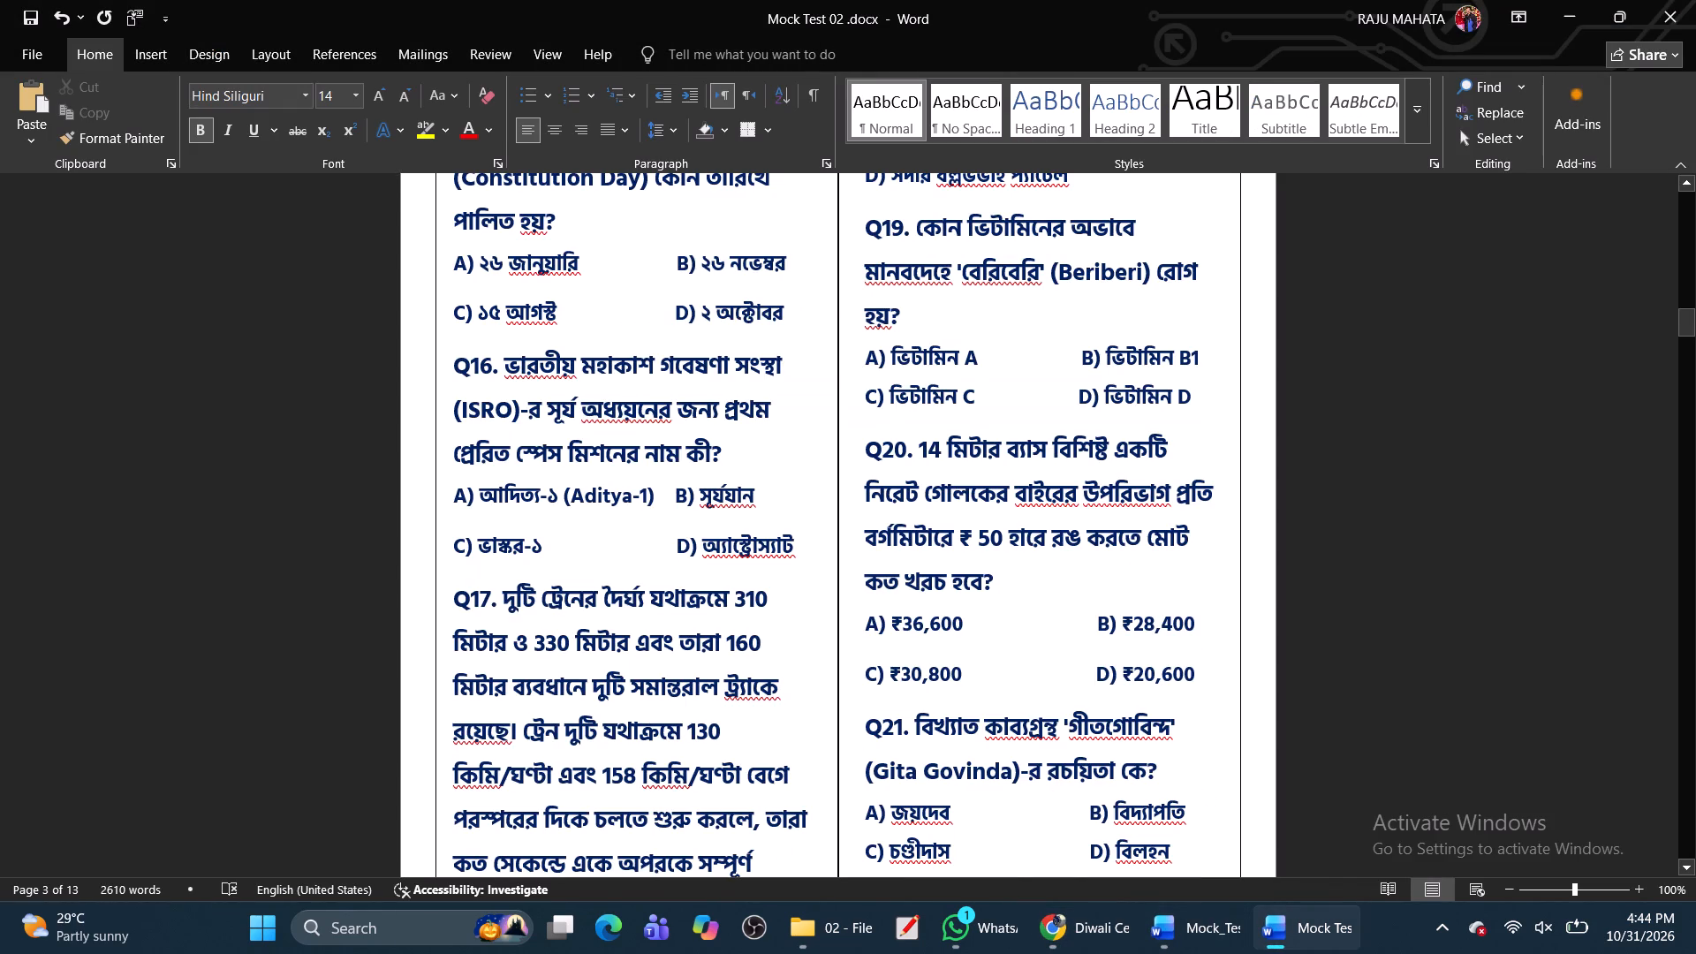
scroll(943, 617, "down", 3)
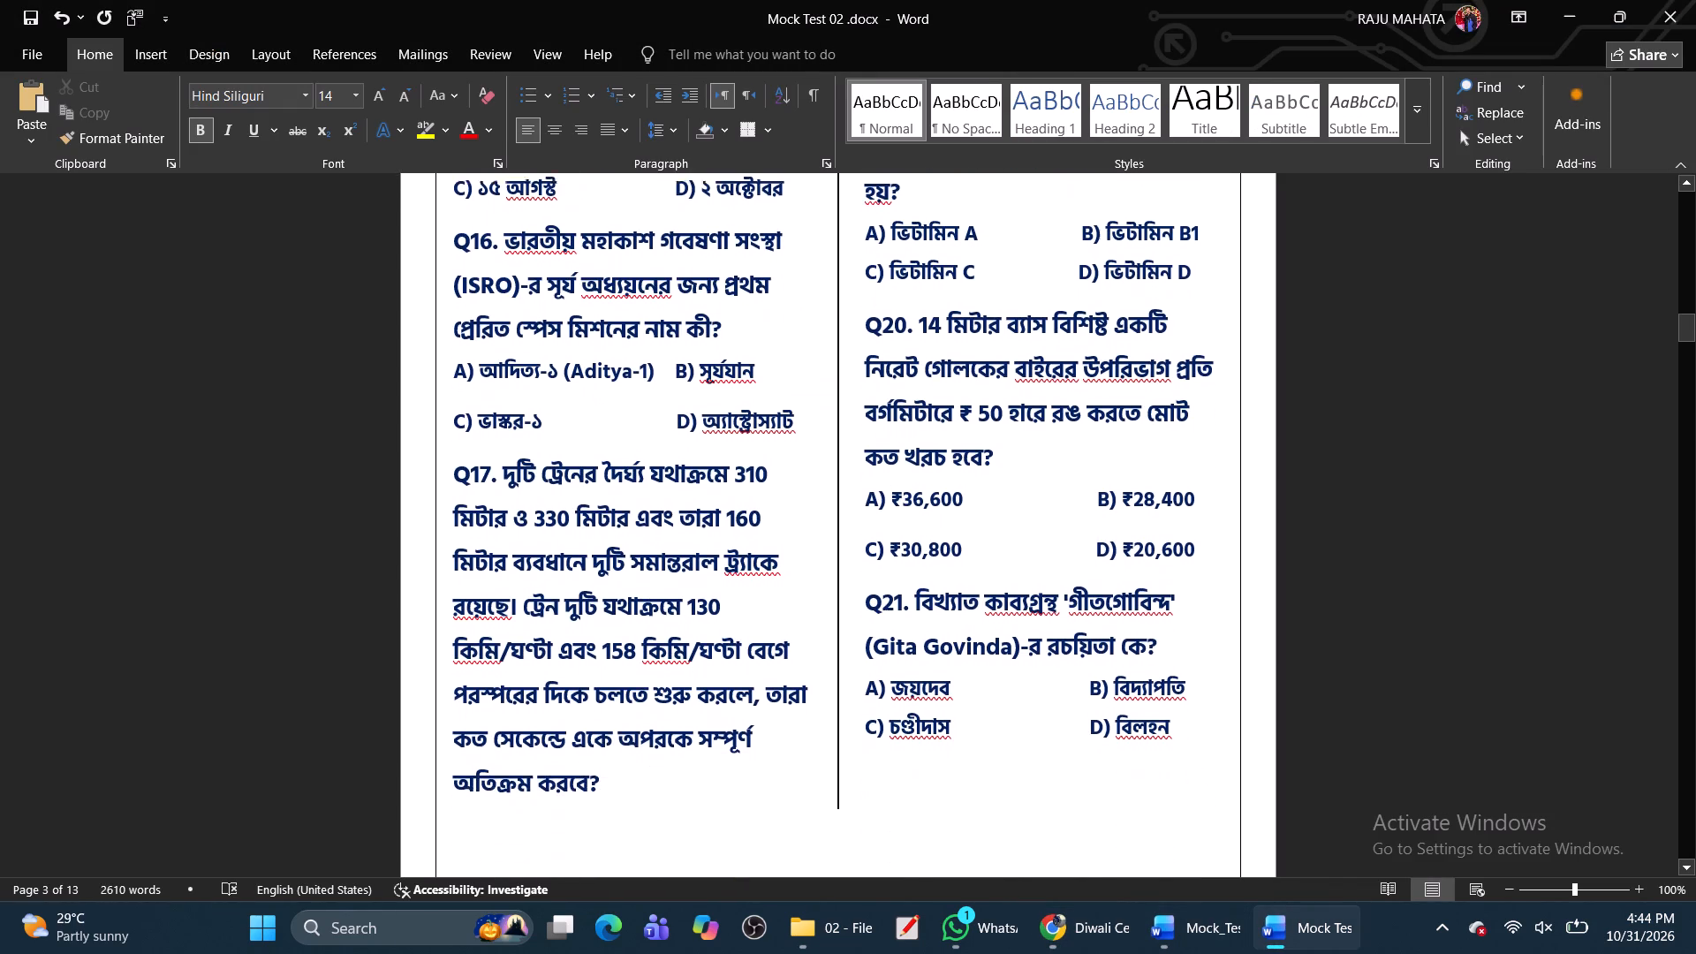
scroll(943, 617, "down", 7)
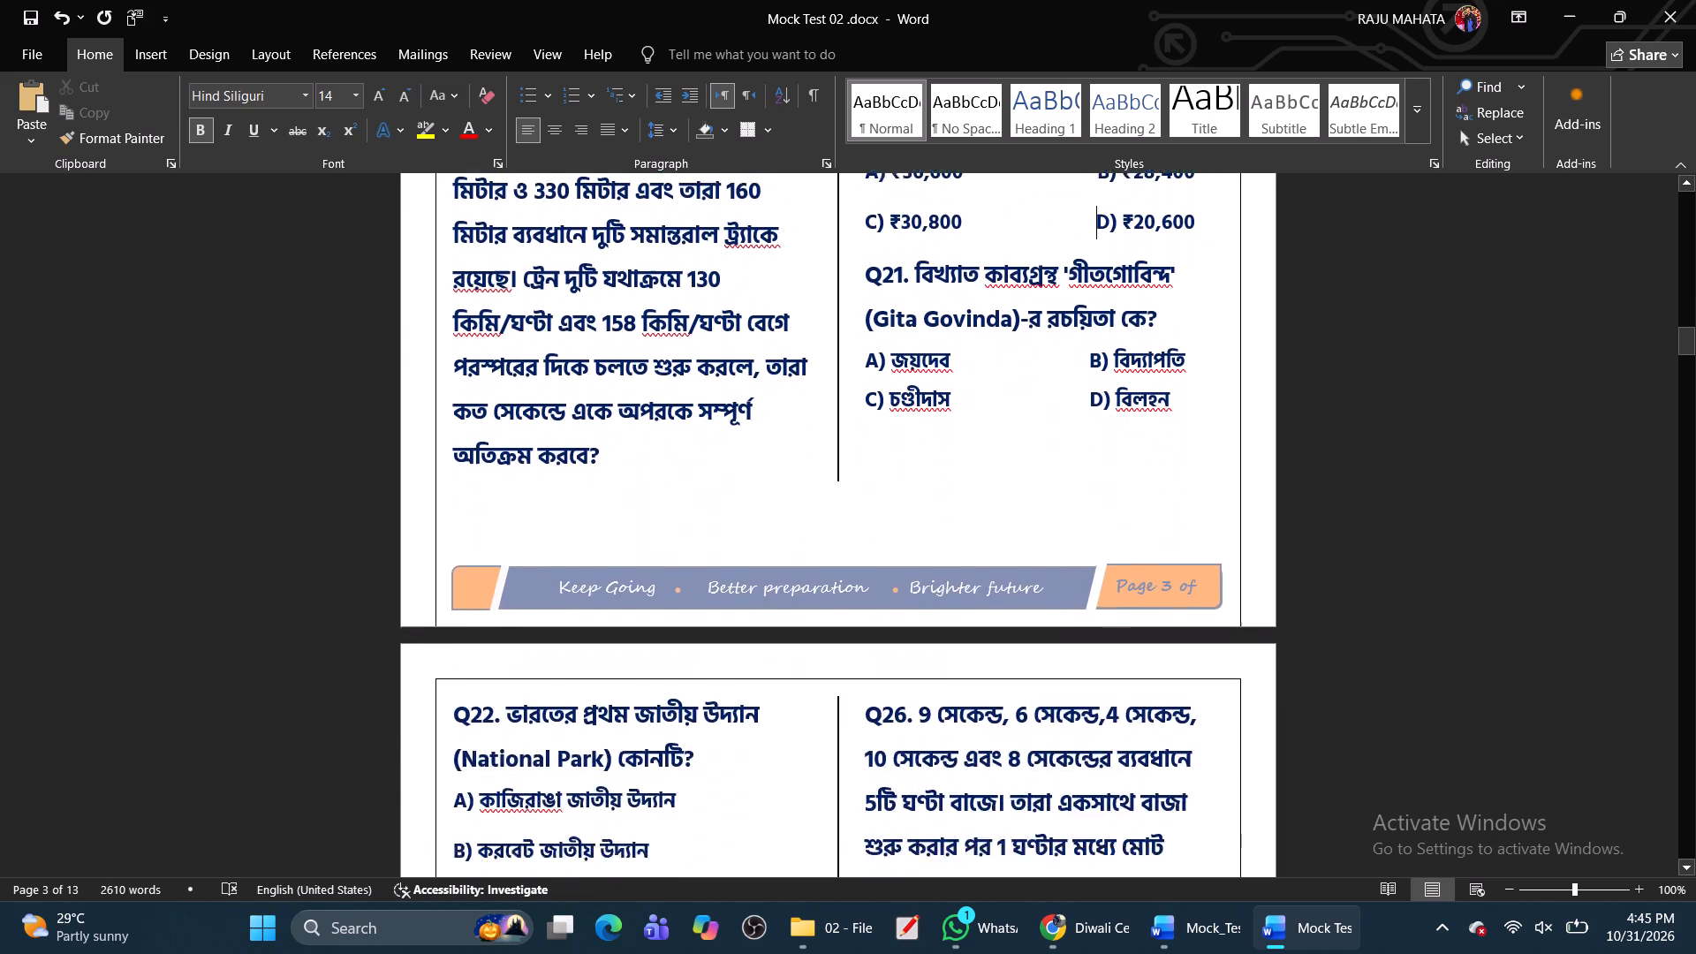
scroll(948, 631, "down", 8)
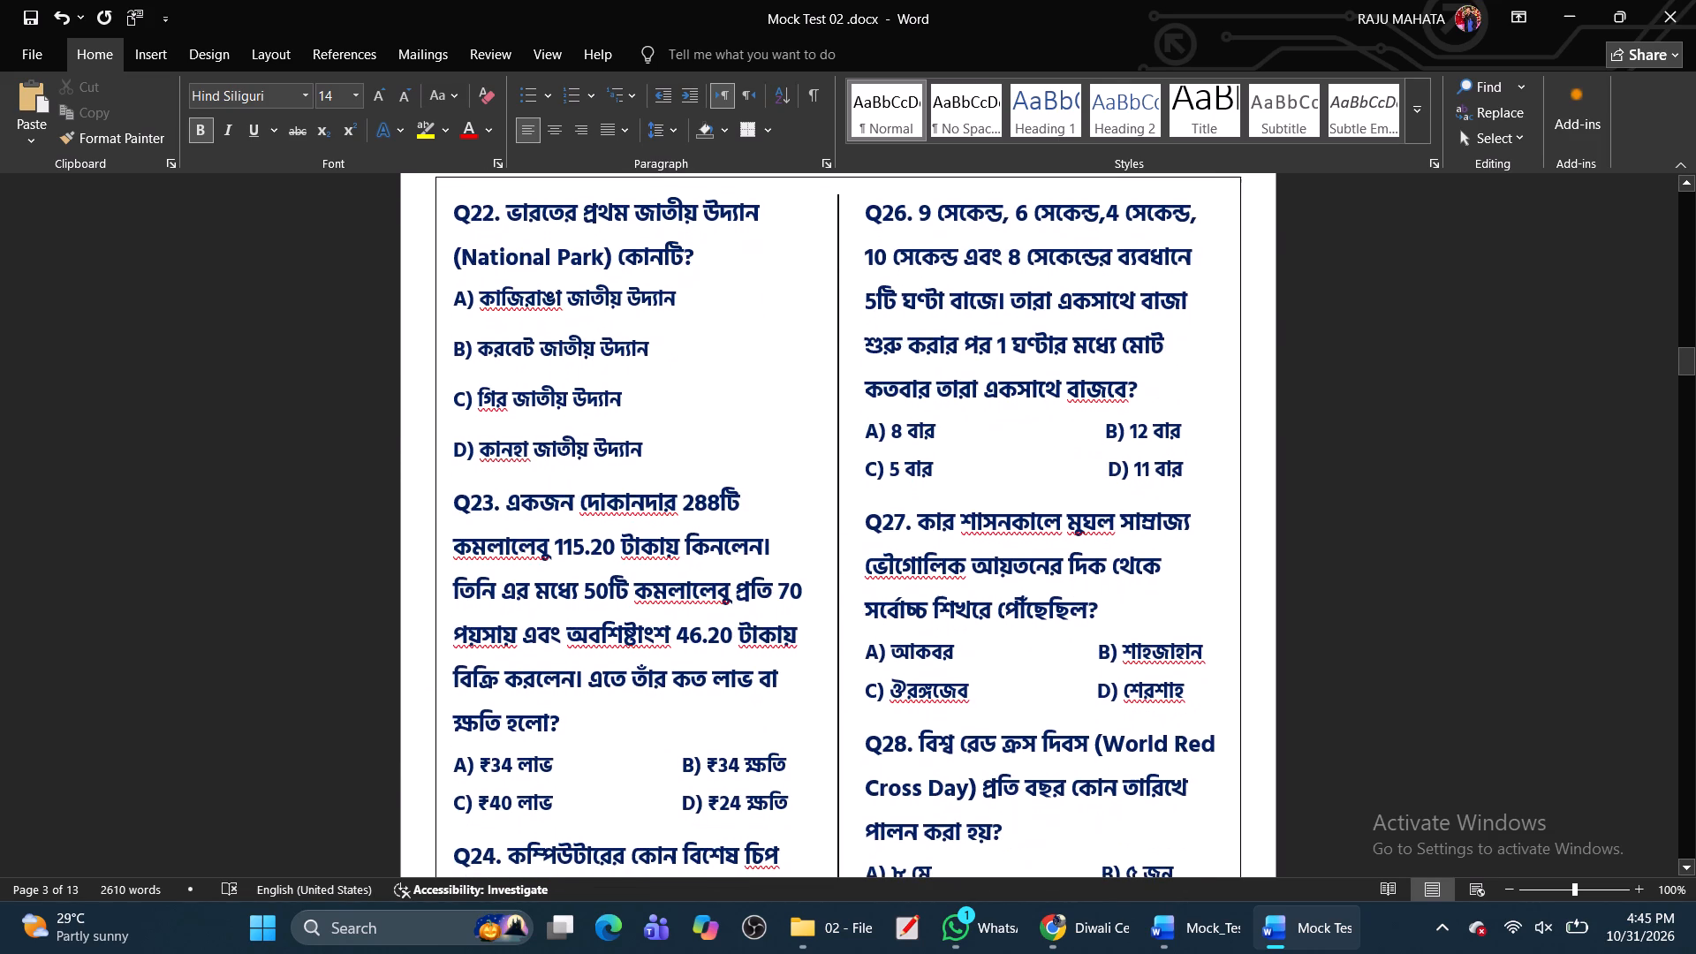
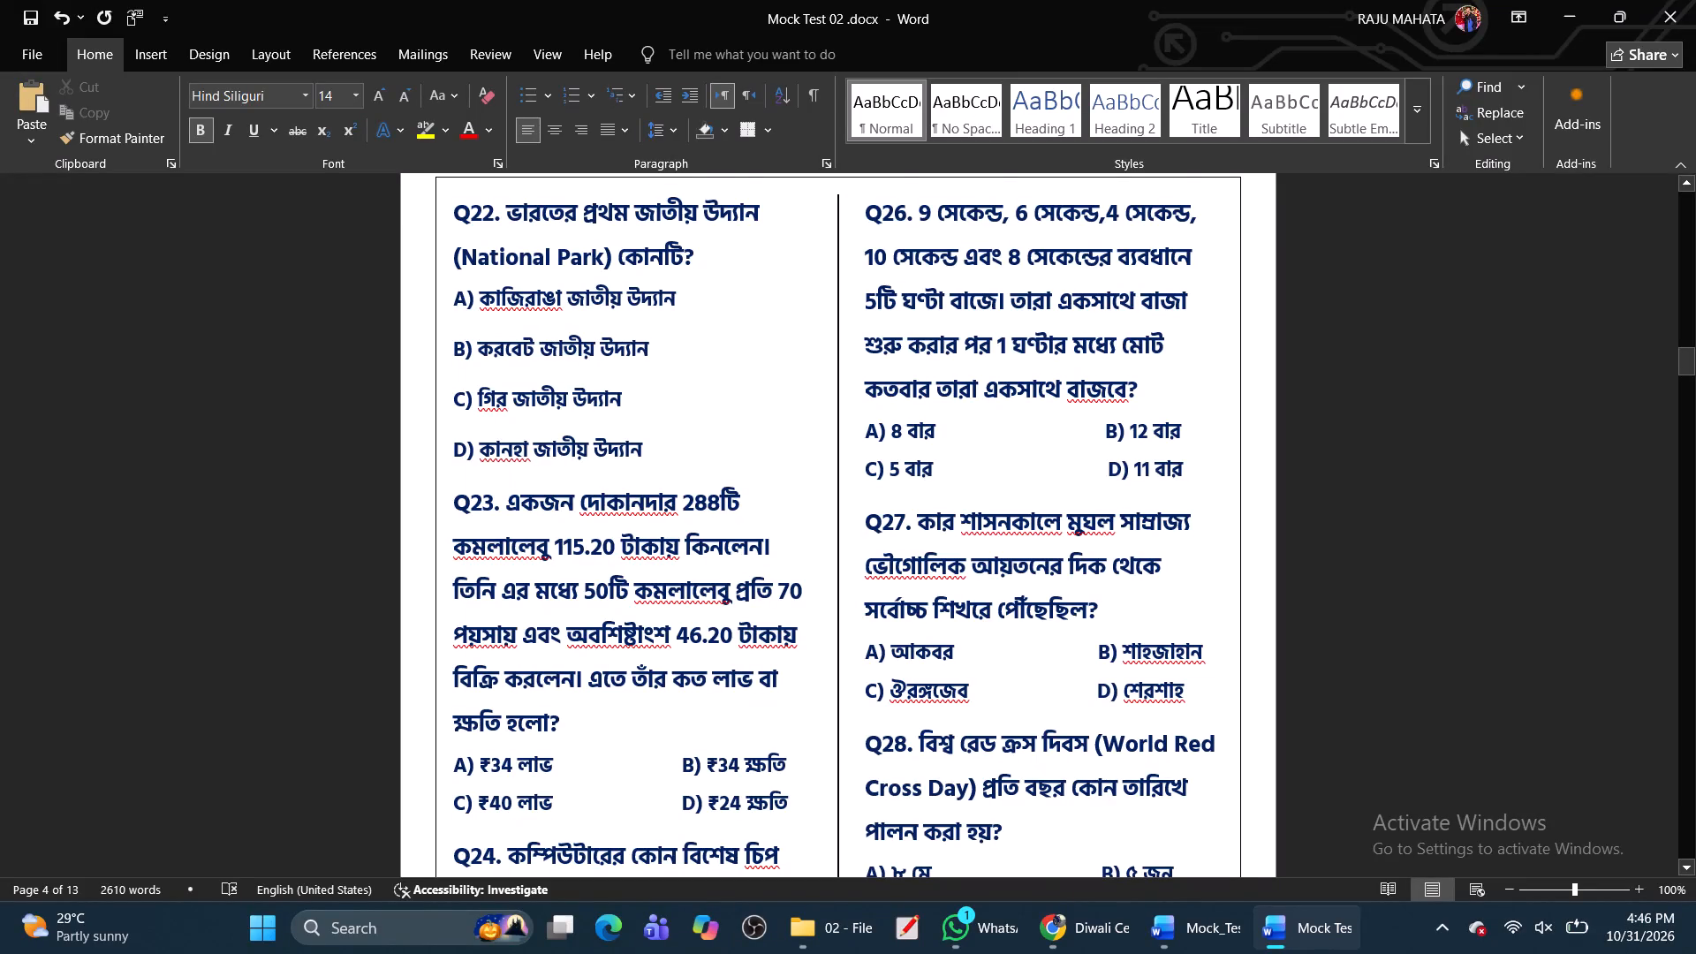
Review questions Q22 to Q30 and their answer options on page 4 of the Mock Test 02 document.
scroll(632, 673, "down", 9)
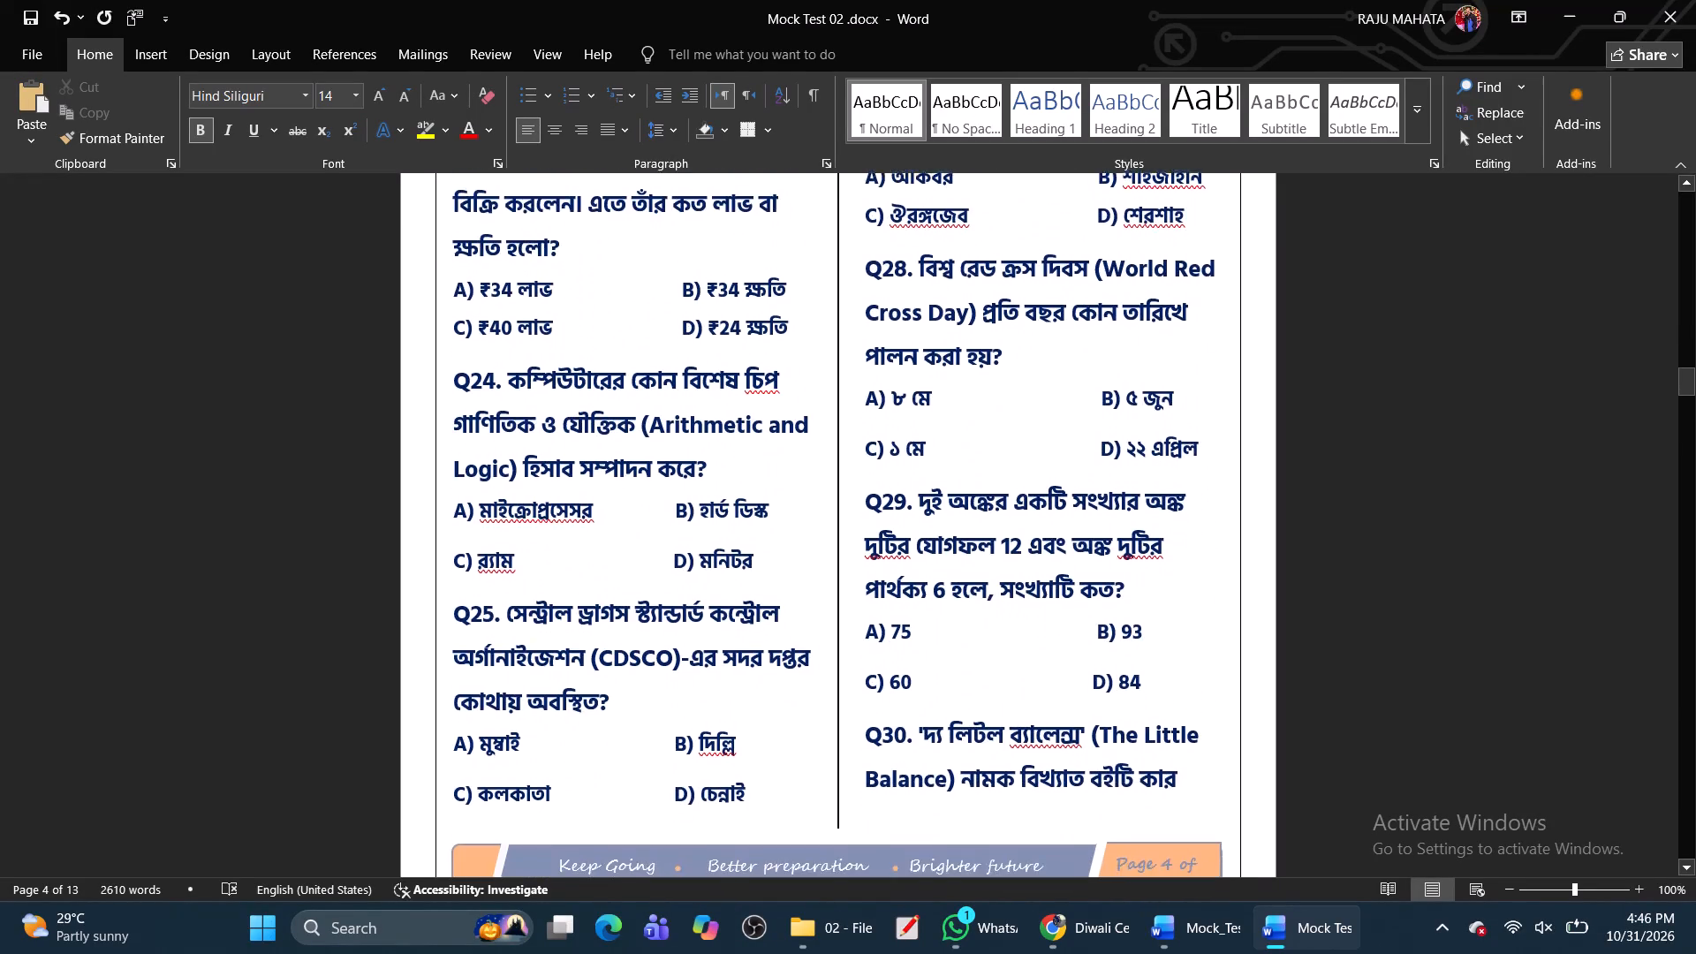
scroll(637, 674, "down", 2)
scroll(637, 674, "up", 16)
scroll(637, 674, "down", 3)
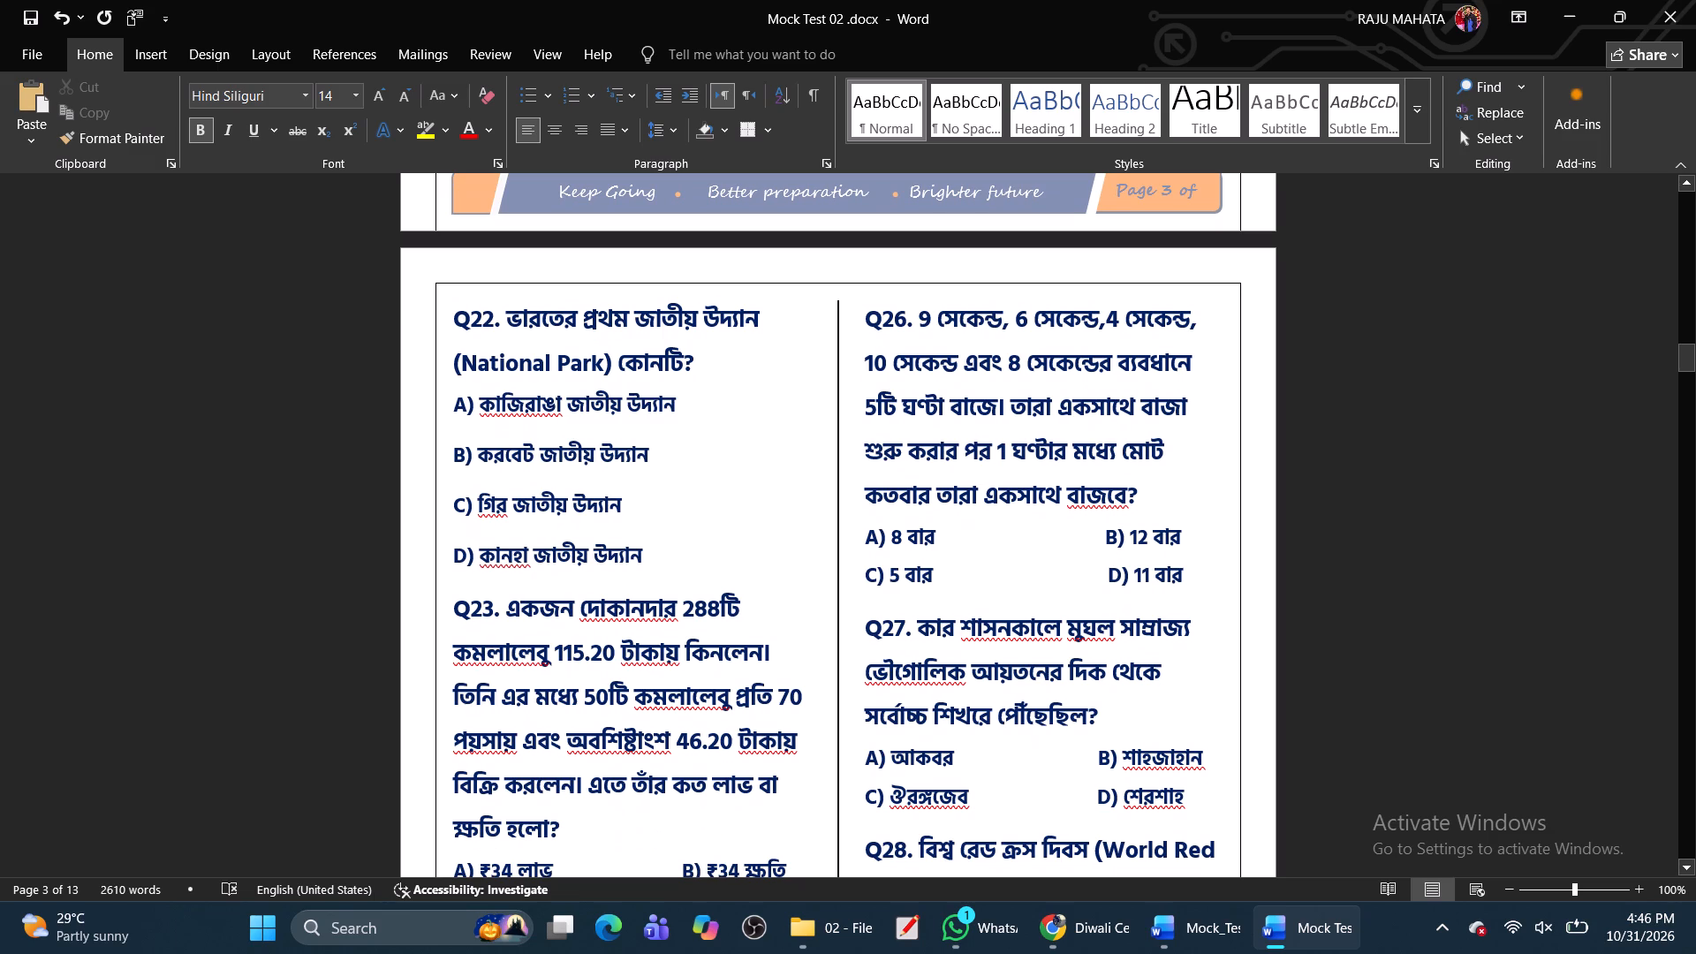
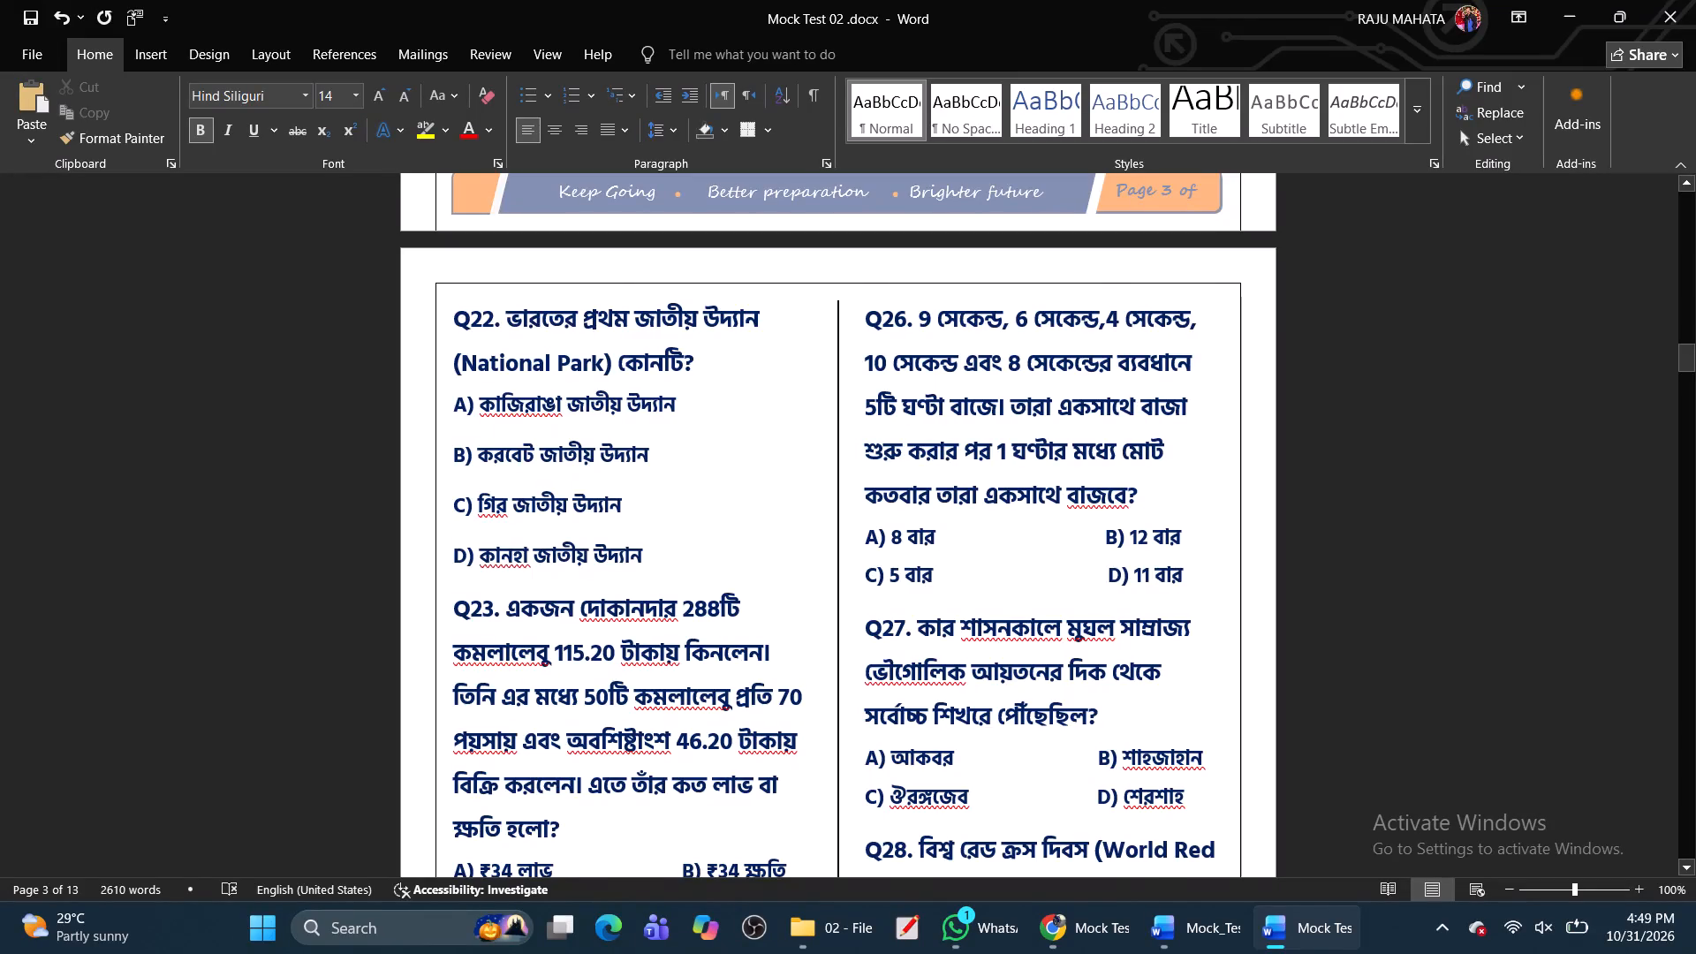
Review the questions and answer options from Q23 to Q29 on page 4 of the paper.
scroll(640, 532, "down", 6)
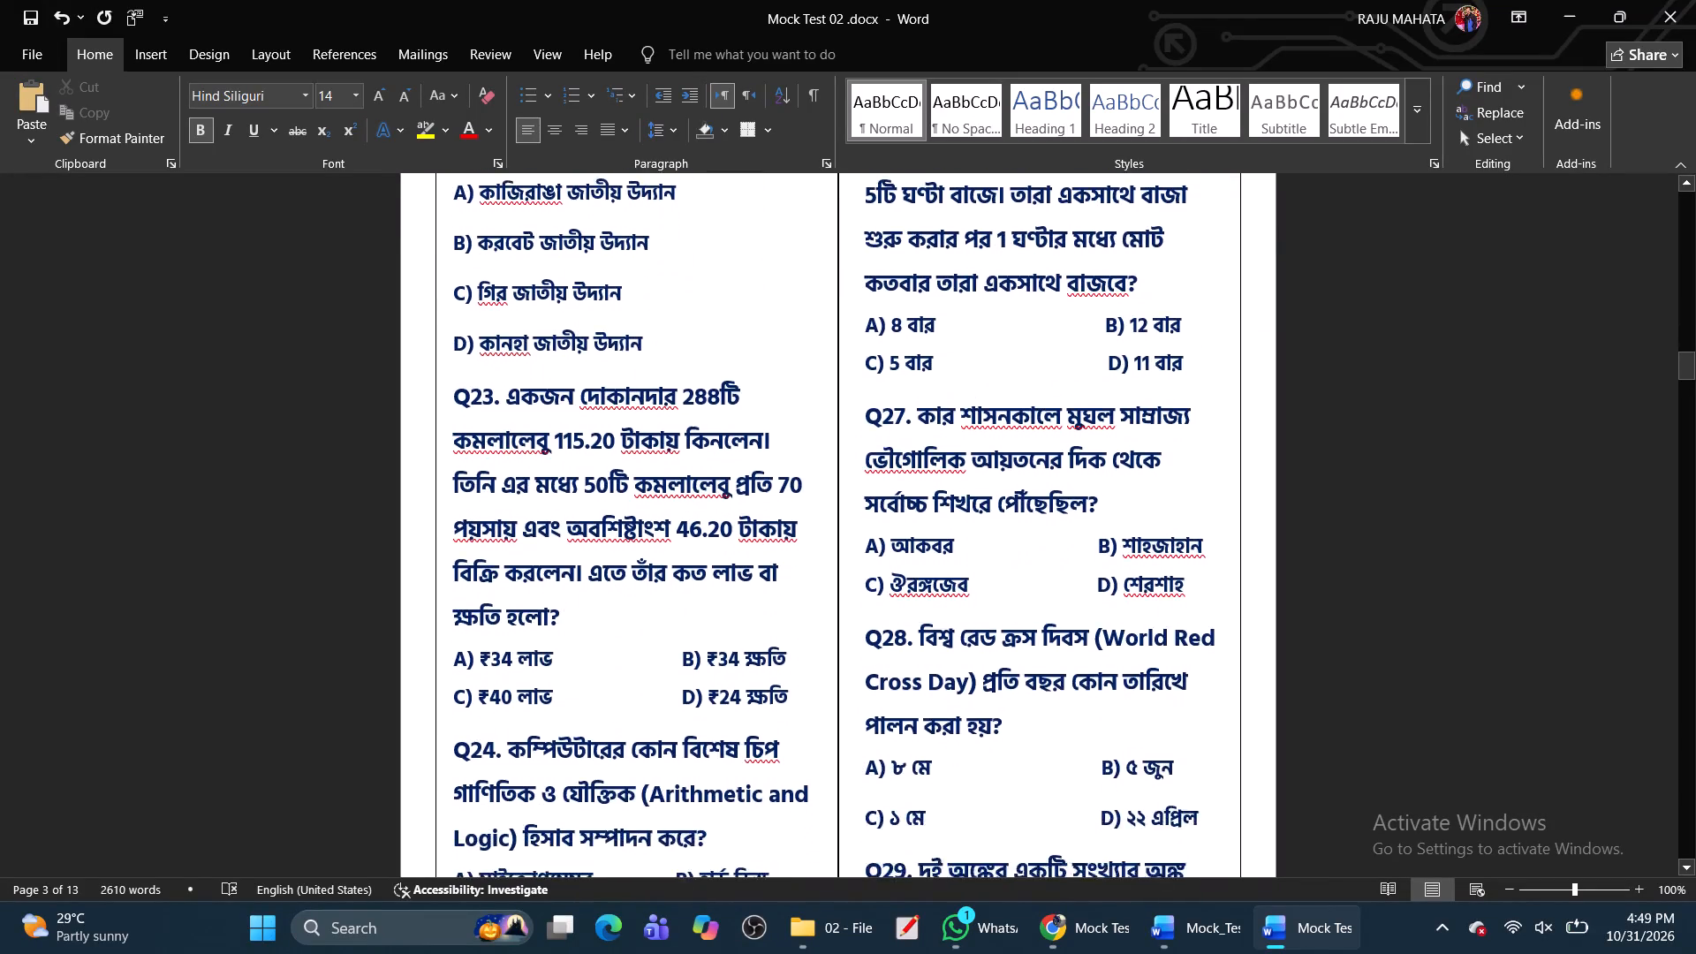
scroll(661, 531, "down", 4)
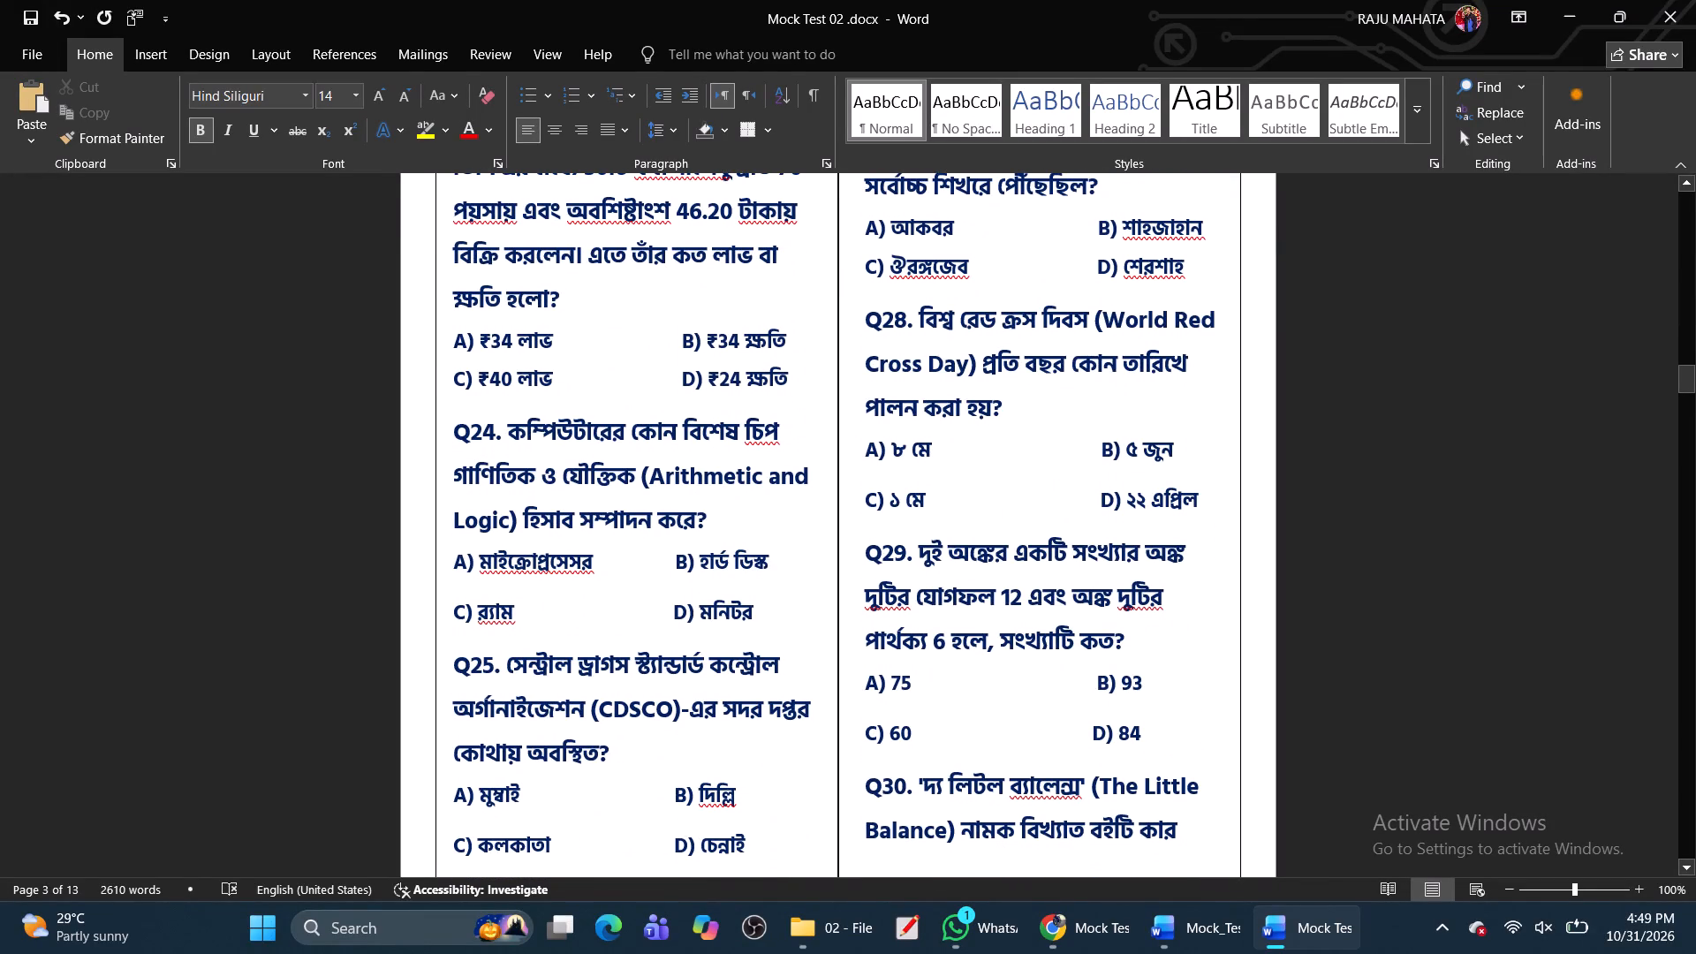
scroll(815, 555, "down", 1)
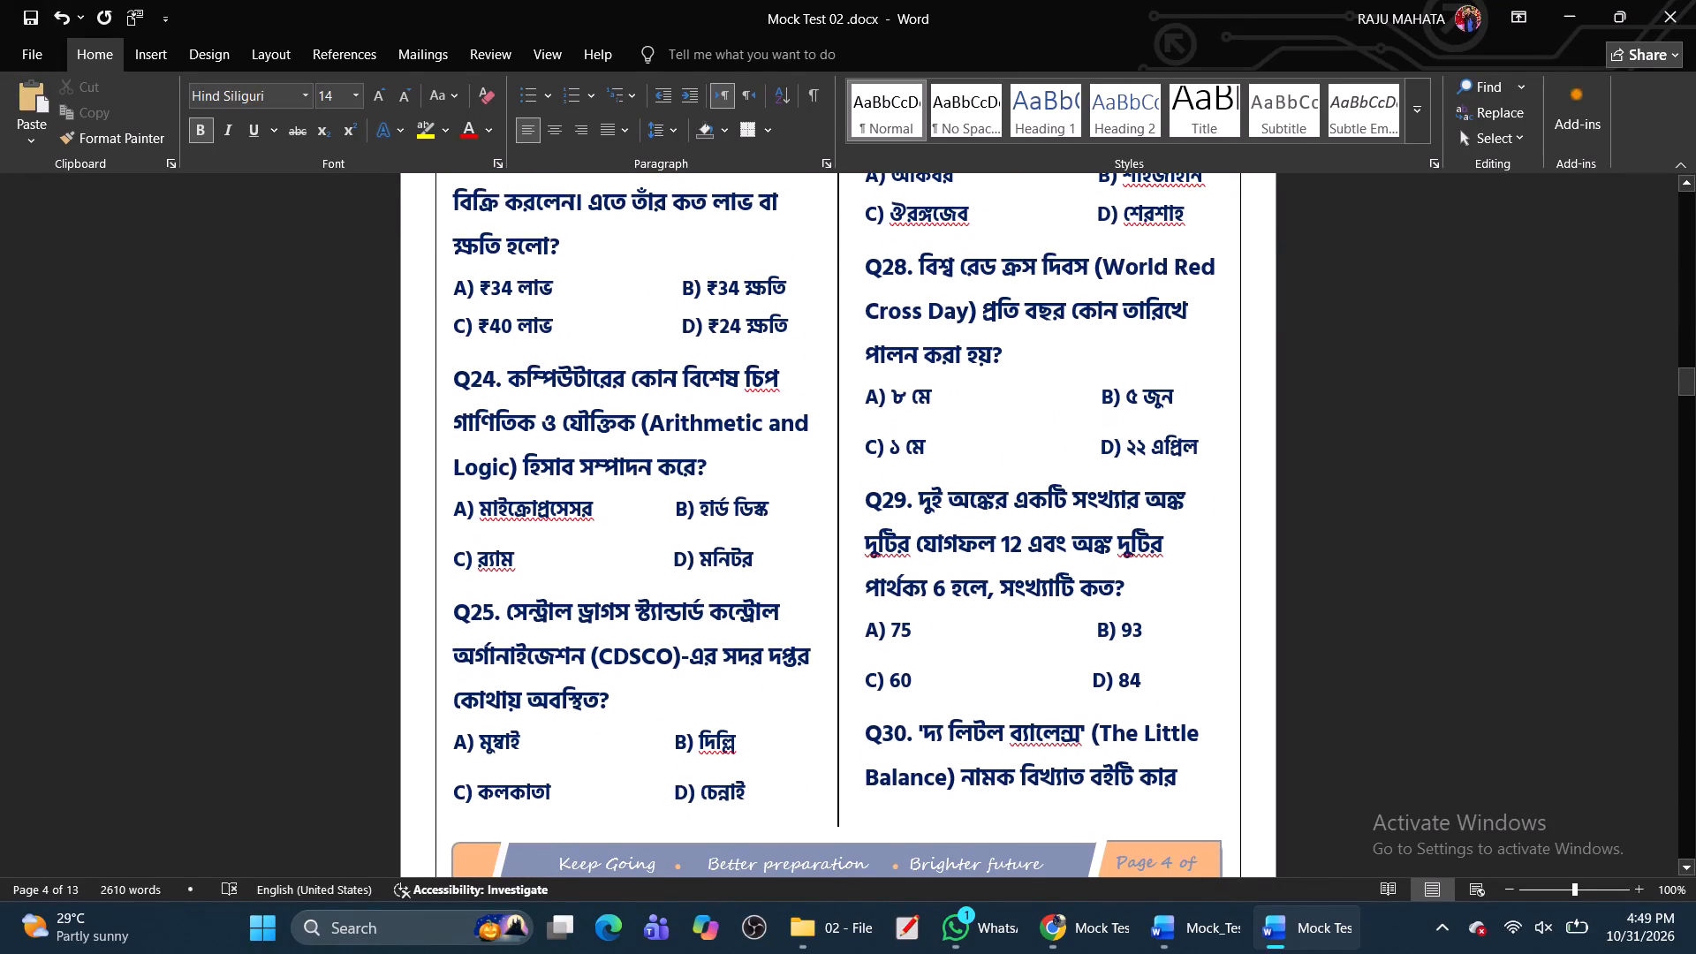
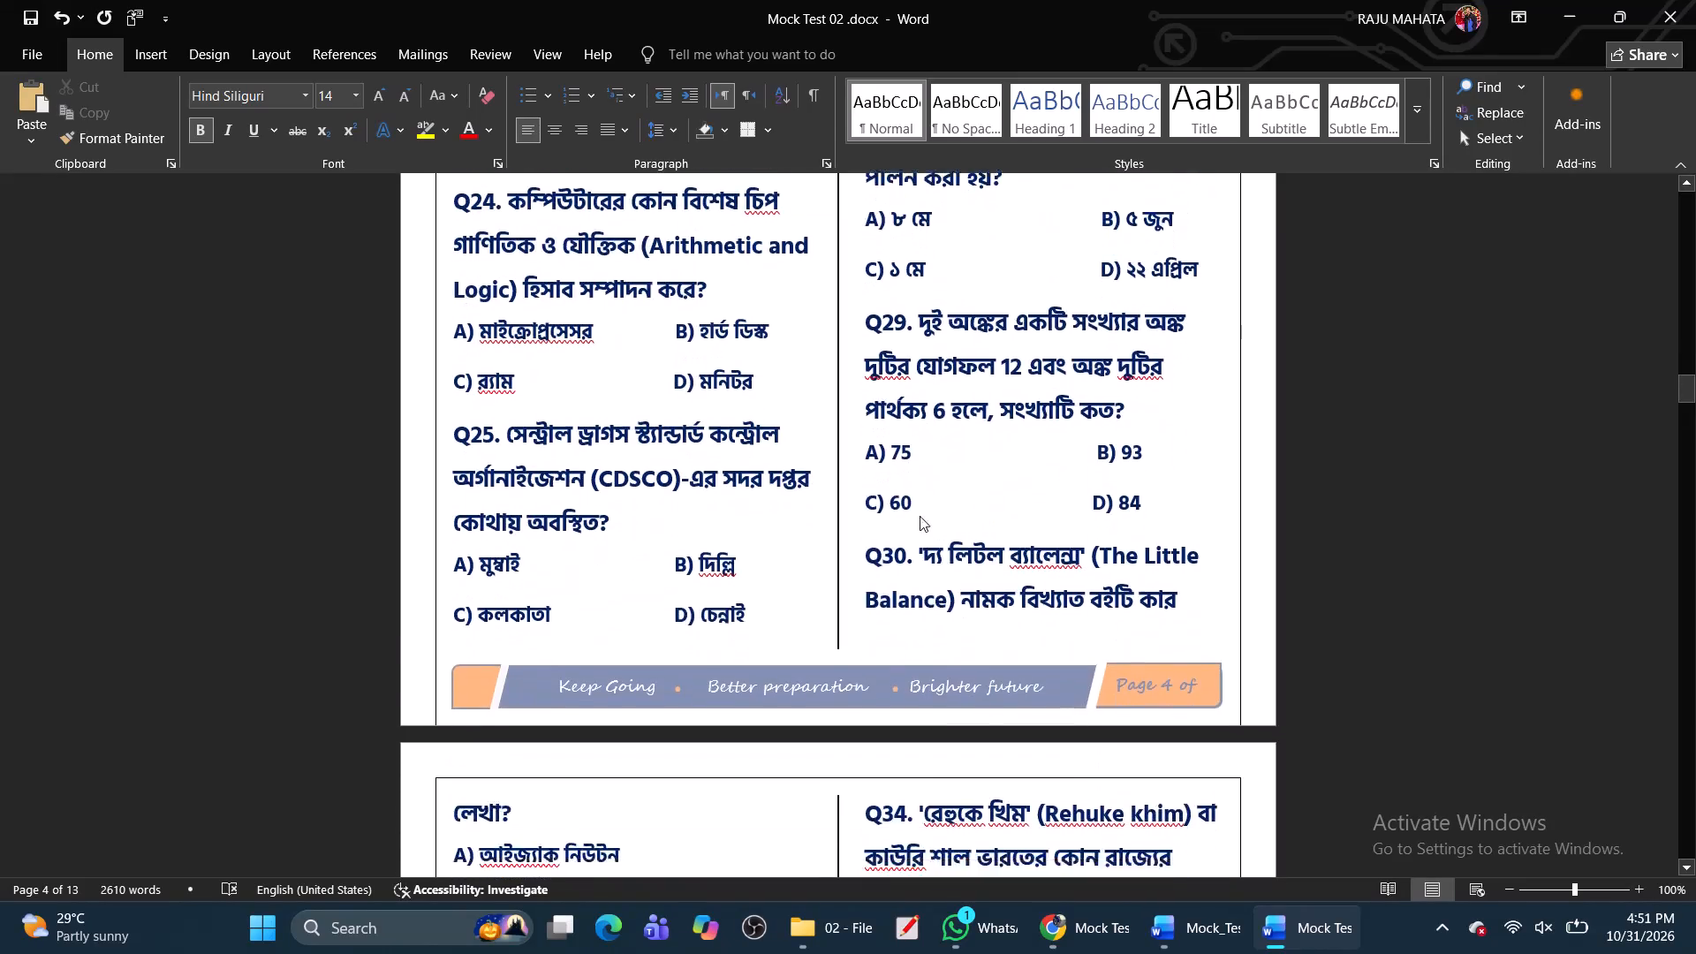
Review the questions and answer options from Q30 to Q37 on page 5 of the paper.
scroll(920, 516, "down", 7)
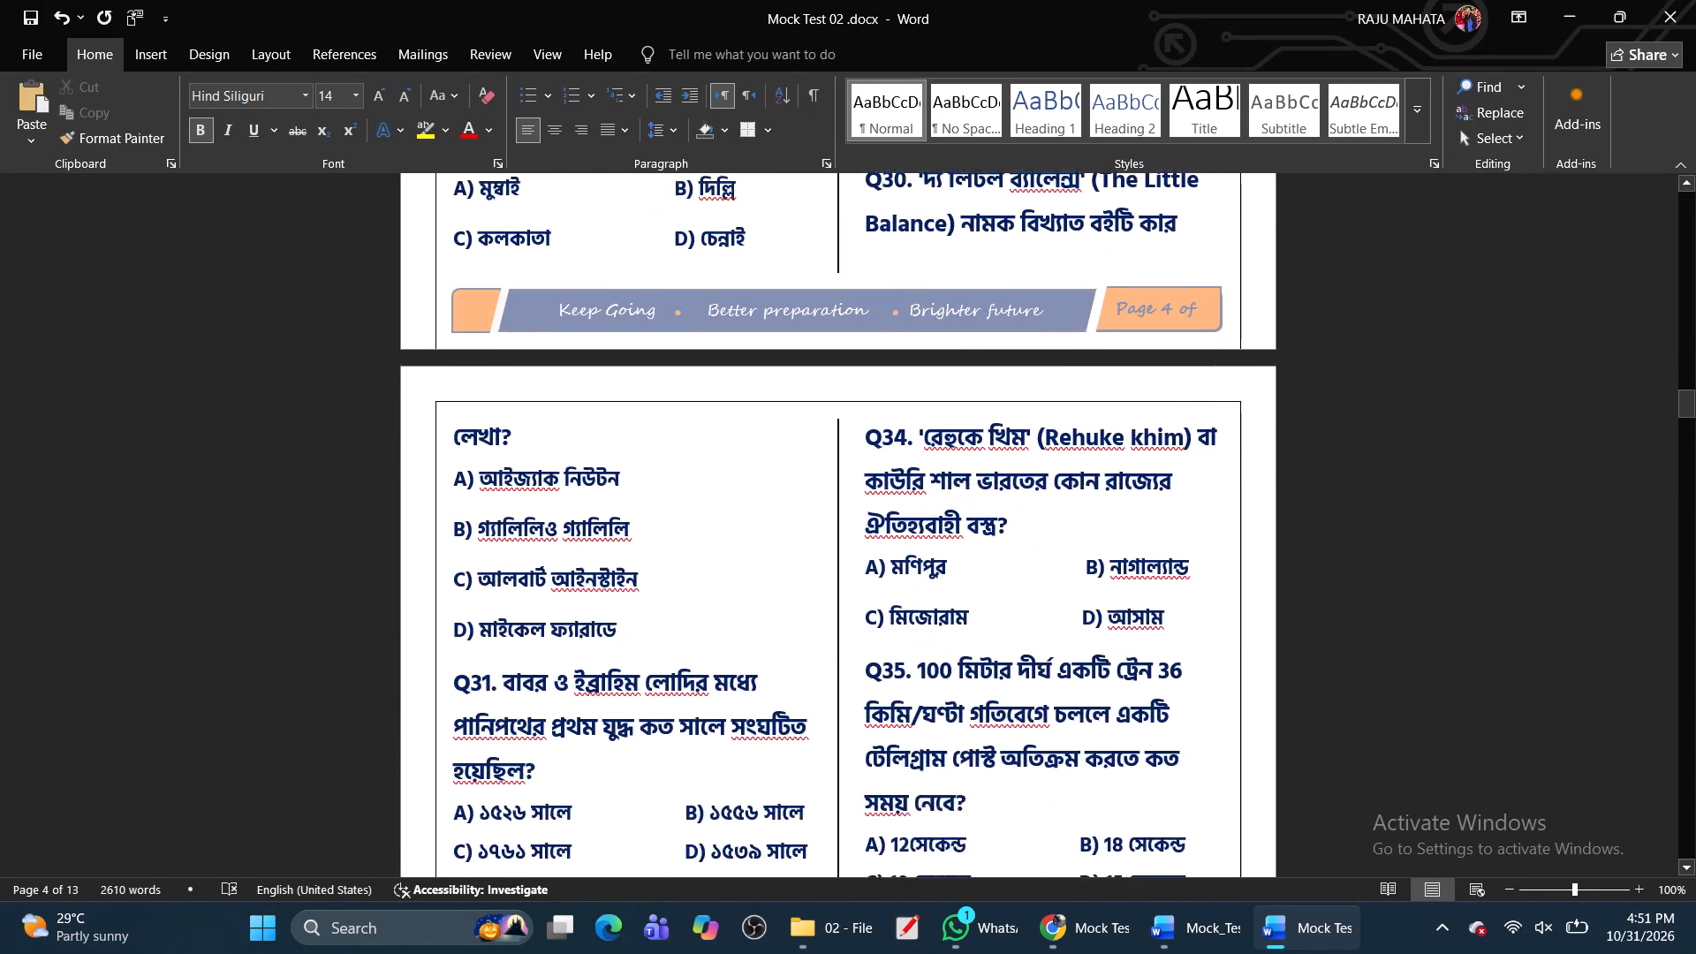
scroll(920, 519, "down", 7)
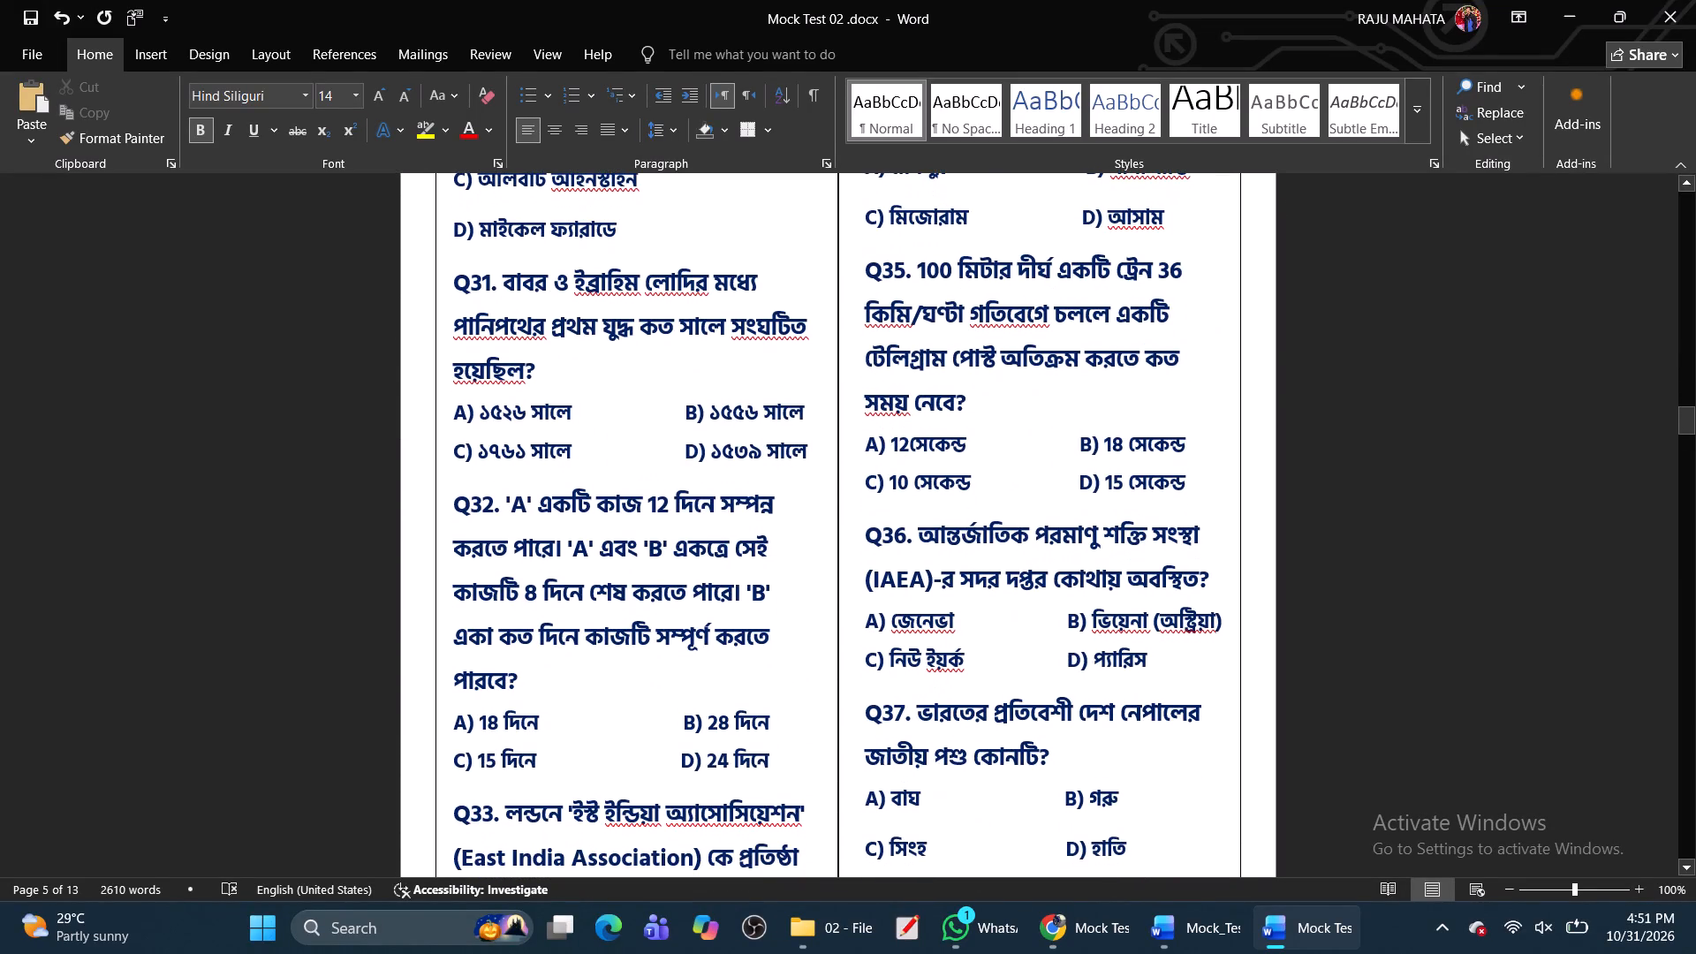
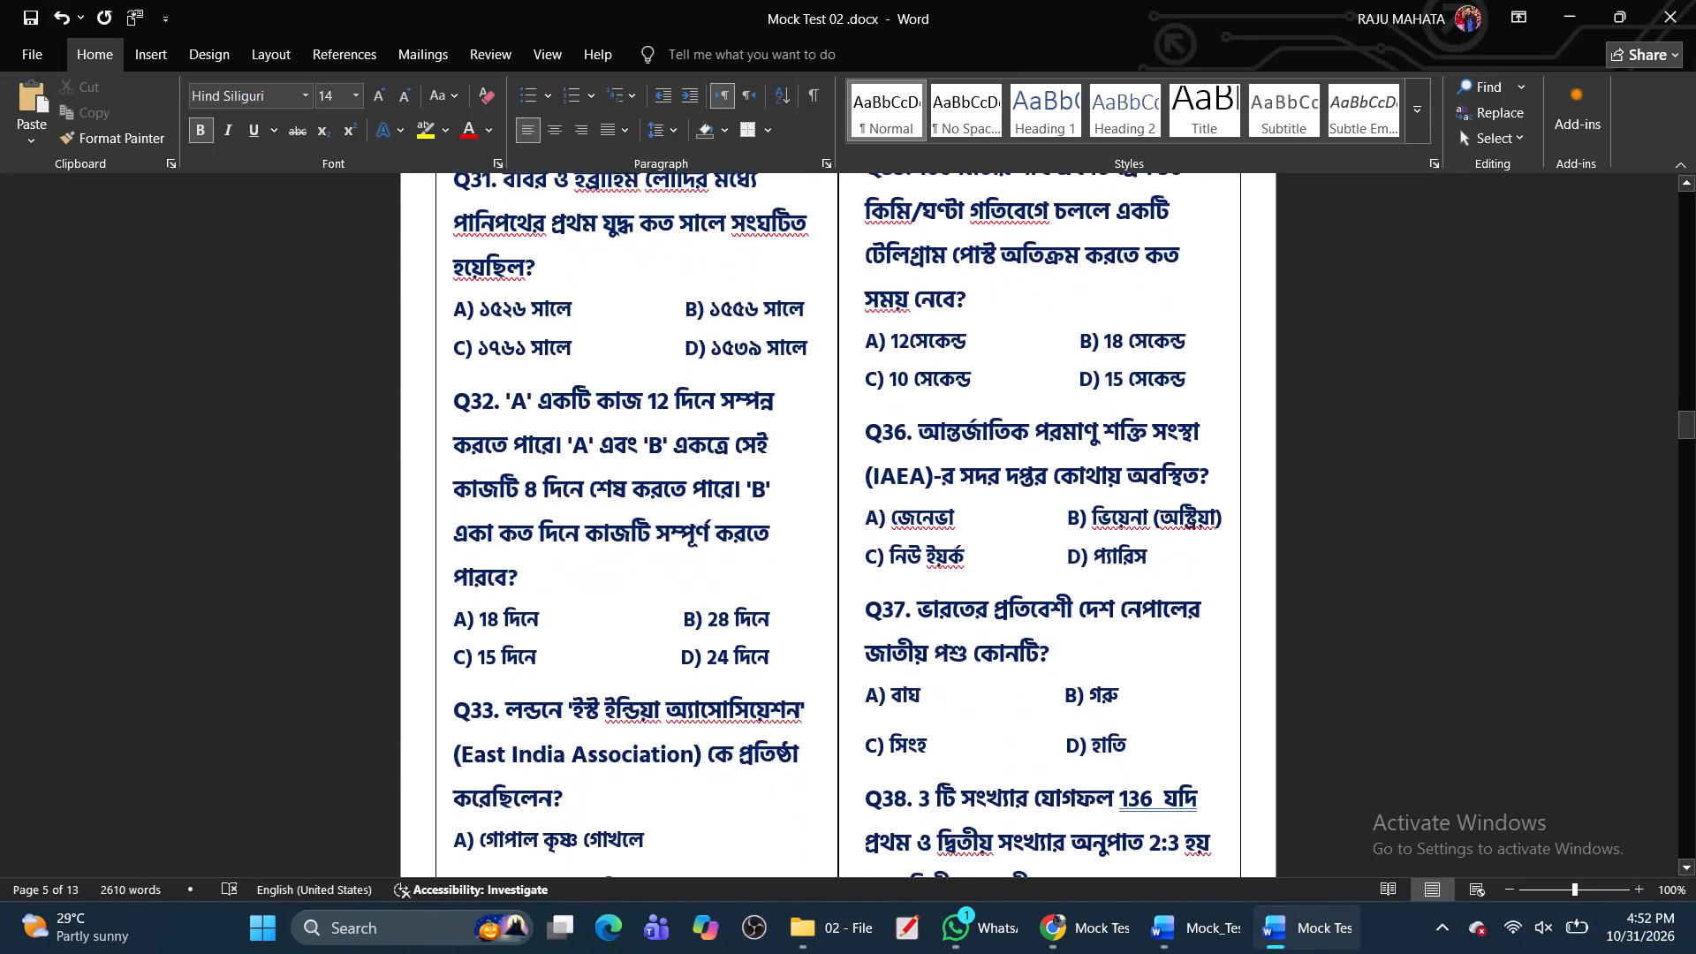
Recheck the questions and answer options from Q31 to Q38 on page 5 of the paper.
scroll(433, 637, "down", 2)
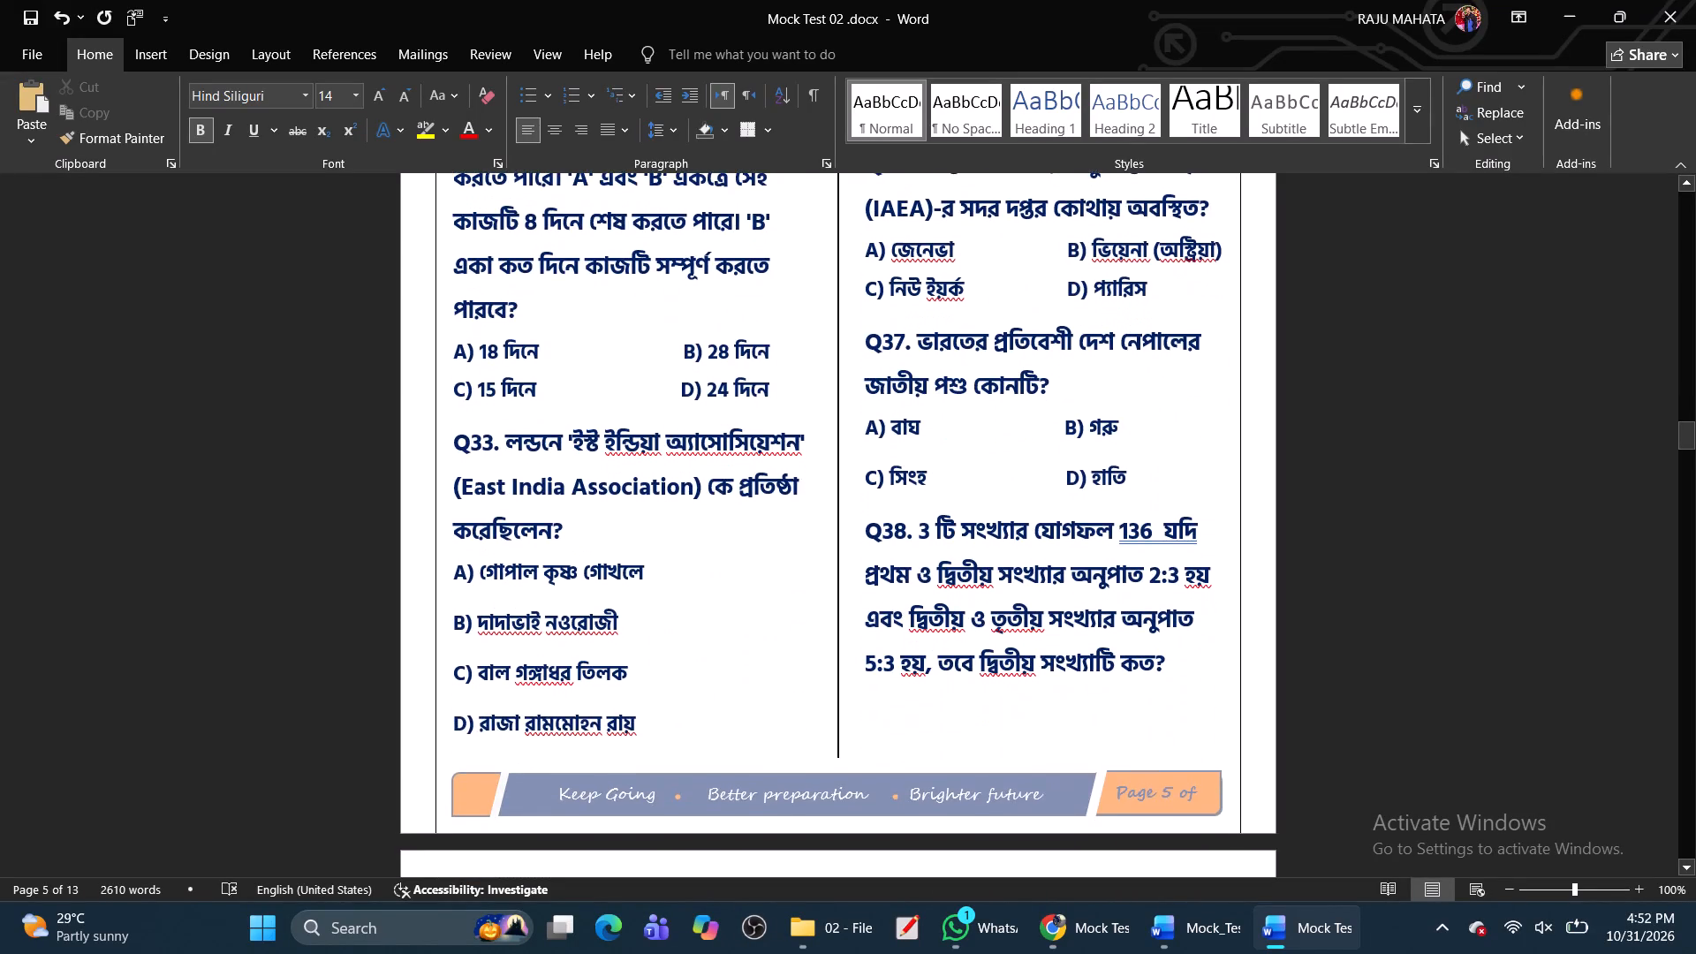
scroll(693, 611, "up", 13)
scroll(693, 611, "down", 2)
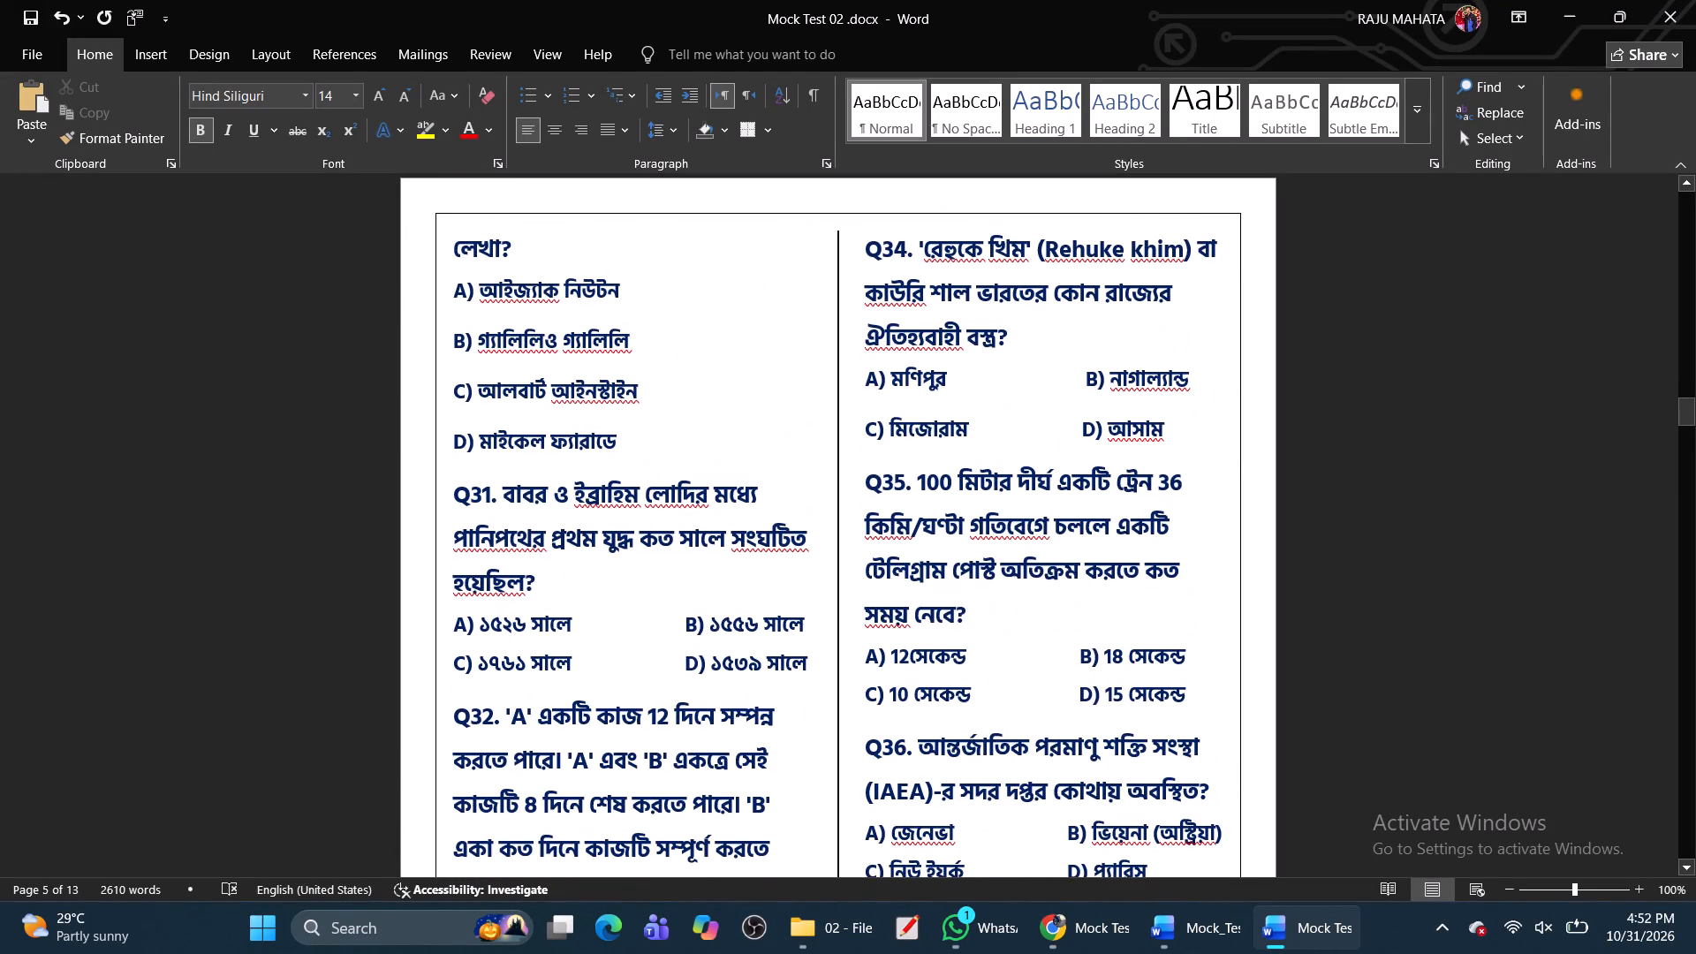
scroll(693, 611, "down", 1)
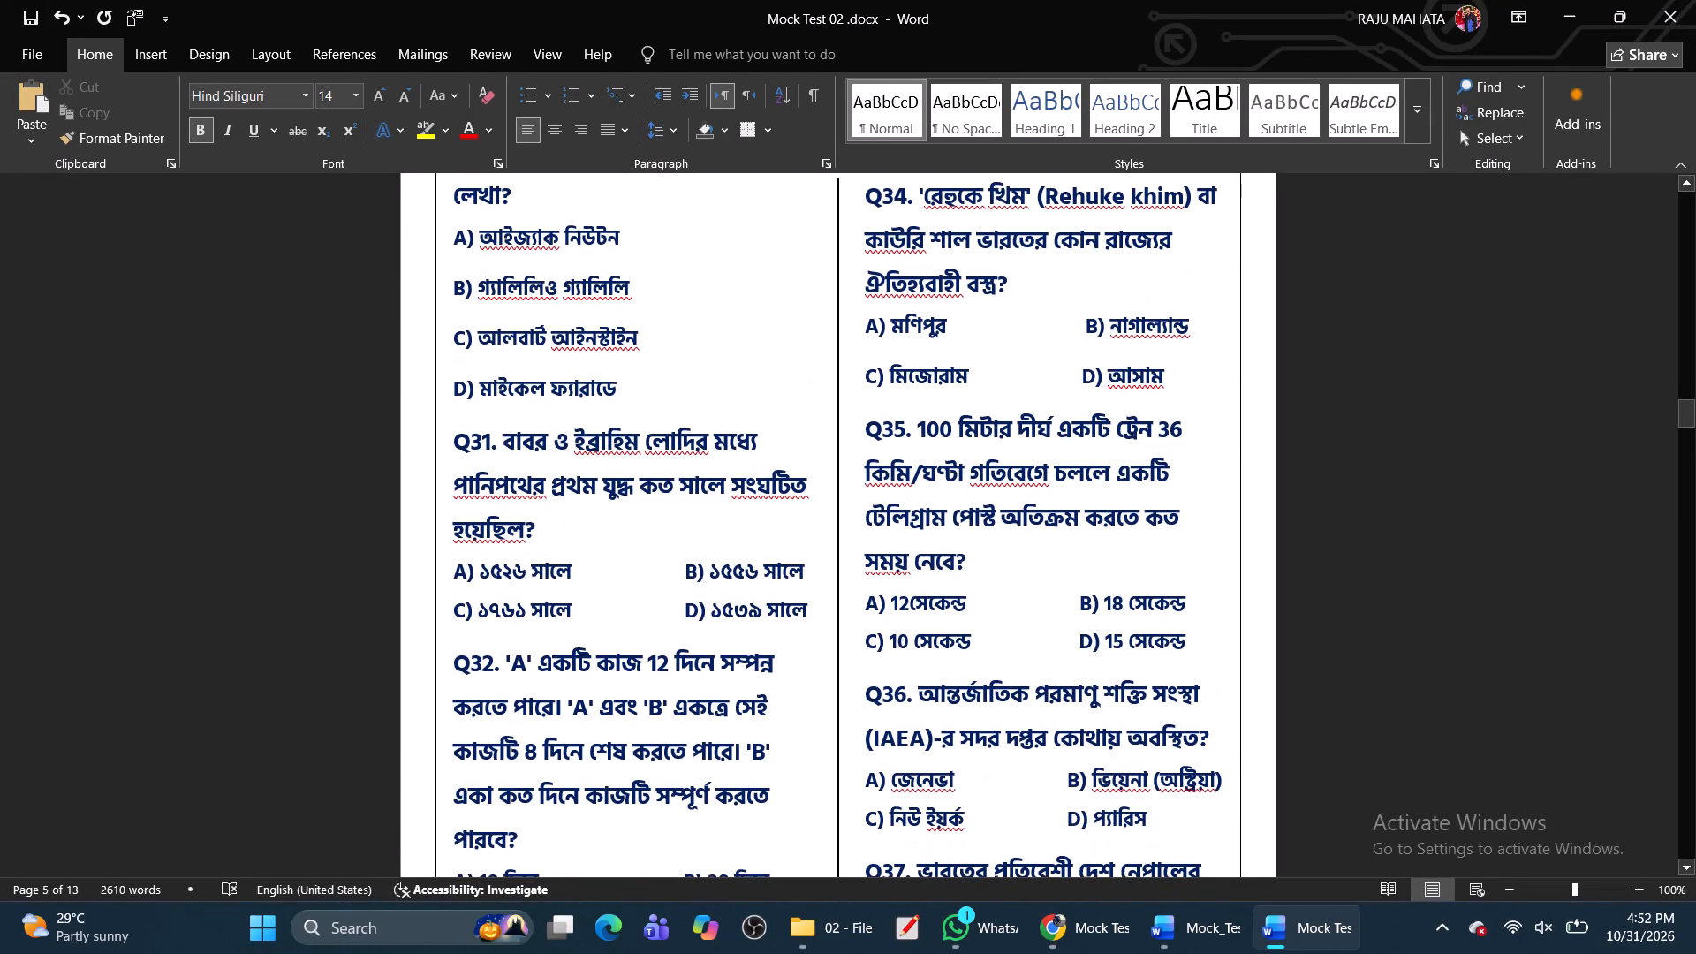
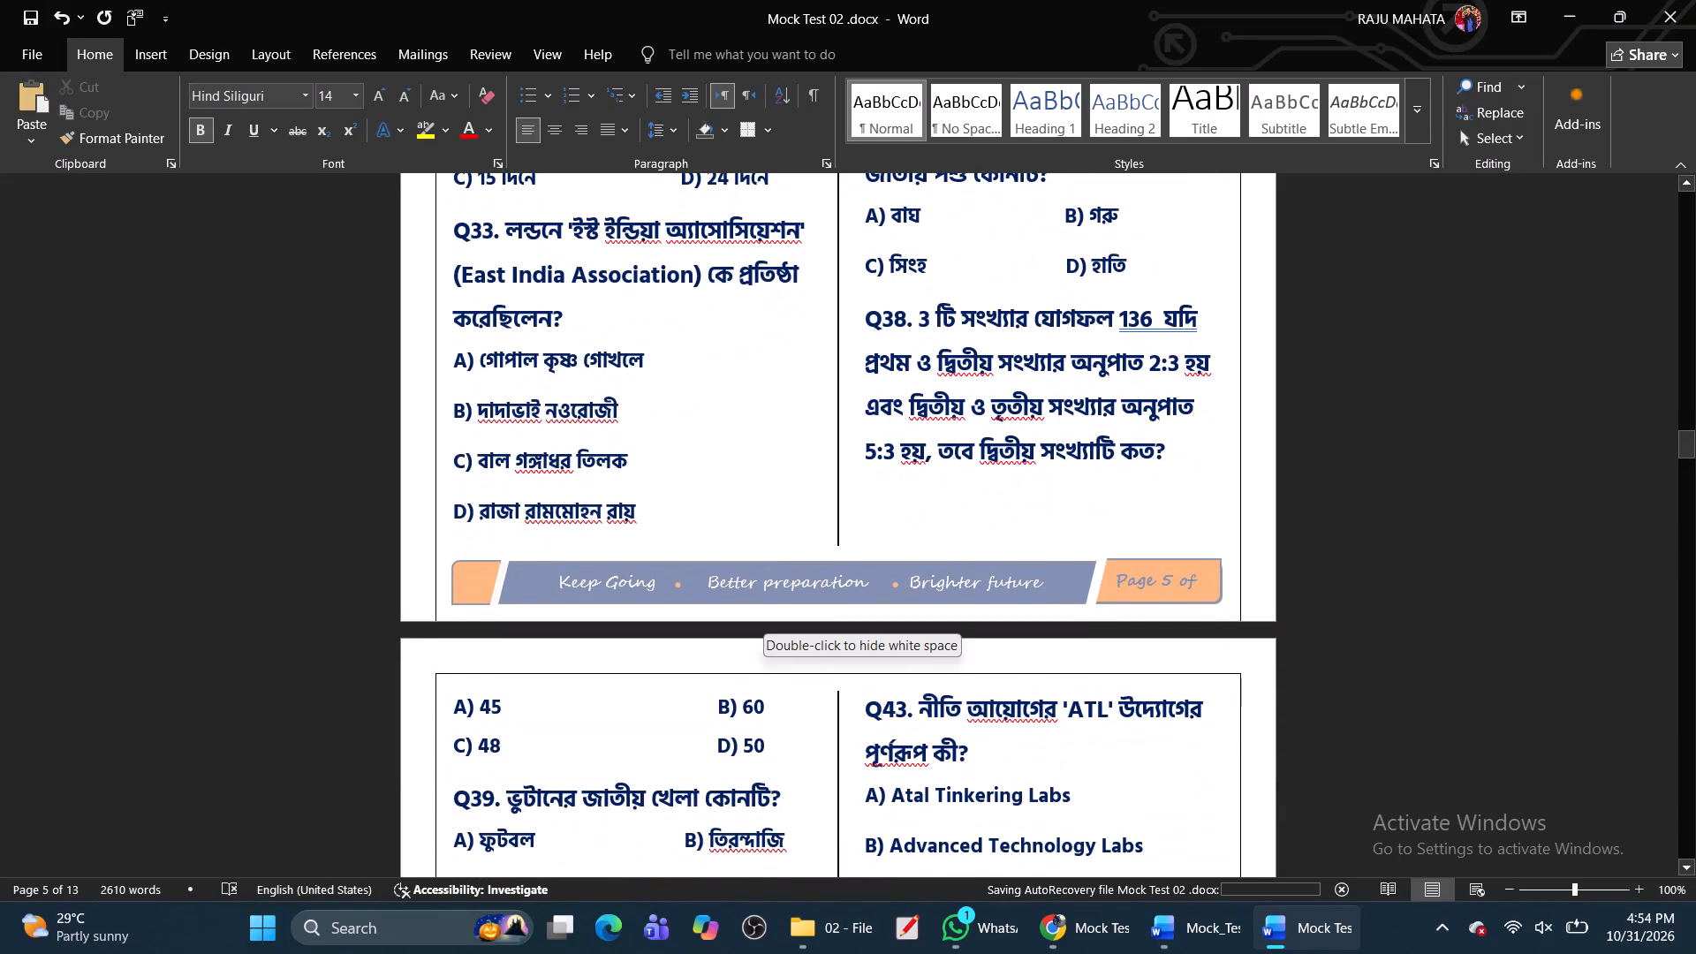
Review the questions and answer options from Q39 to Q46 on page 6 of the paper.
scroll(771, 625, "down", 10)
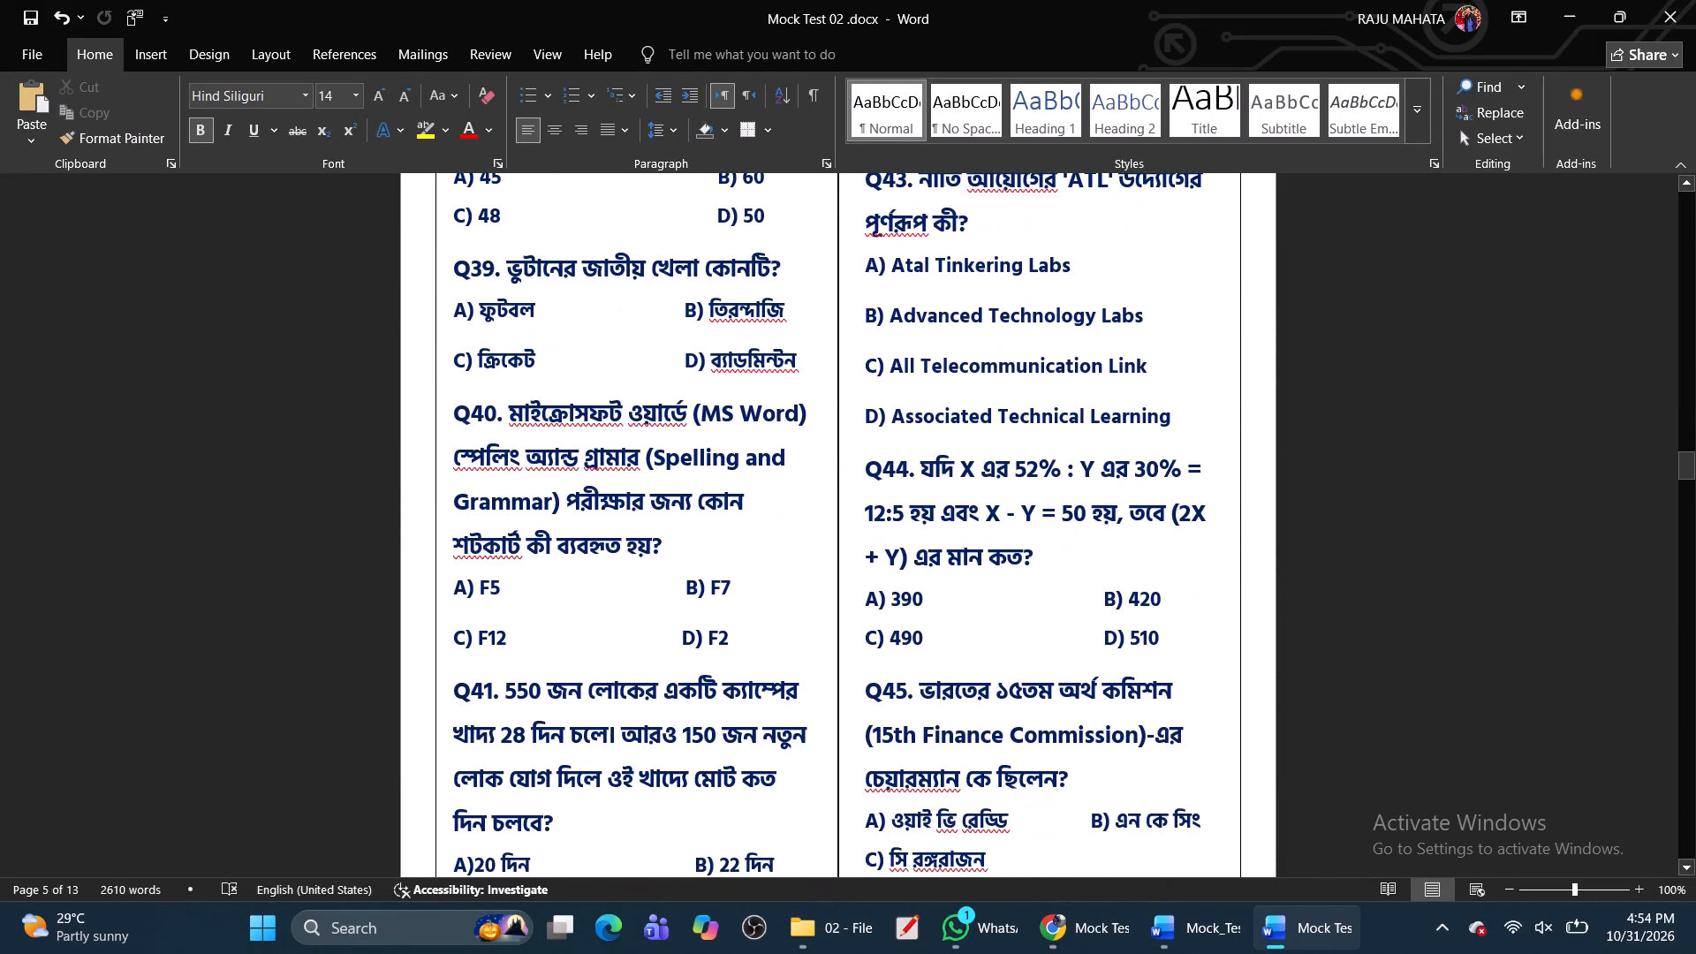
scroll(776, 624, "down", 4)
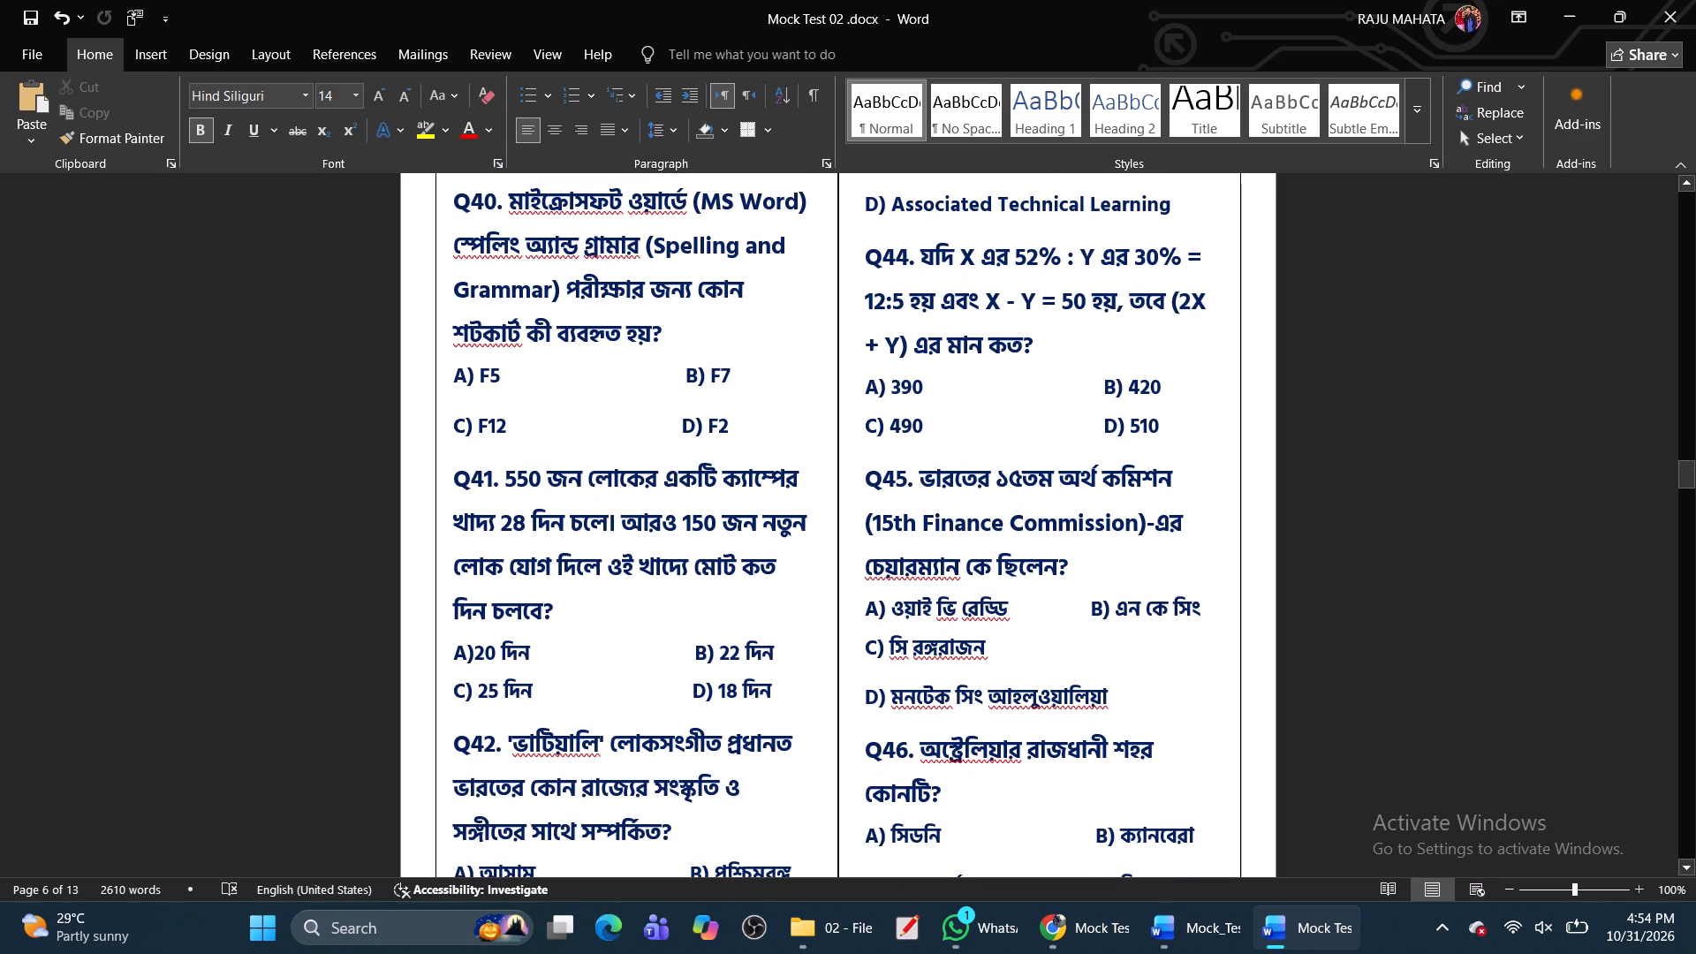
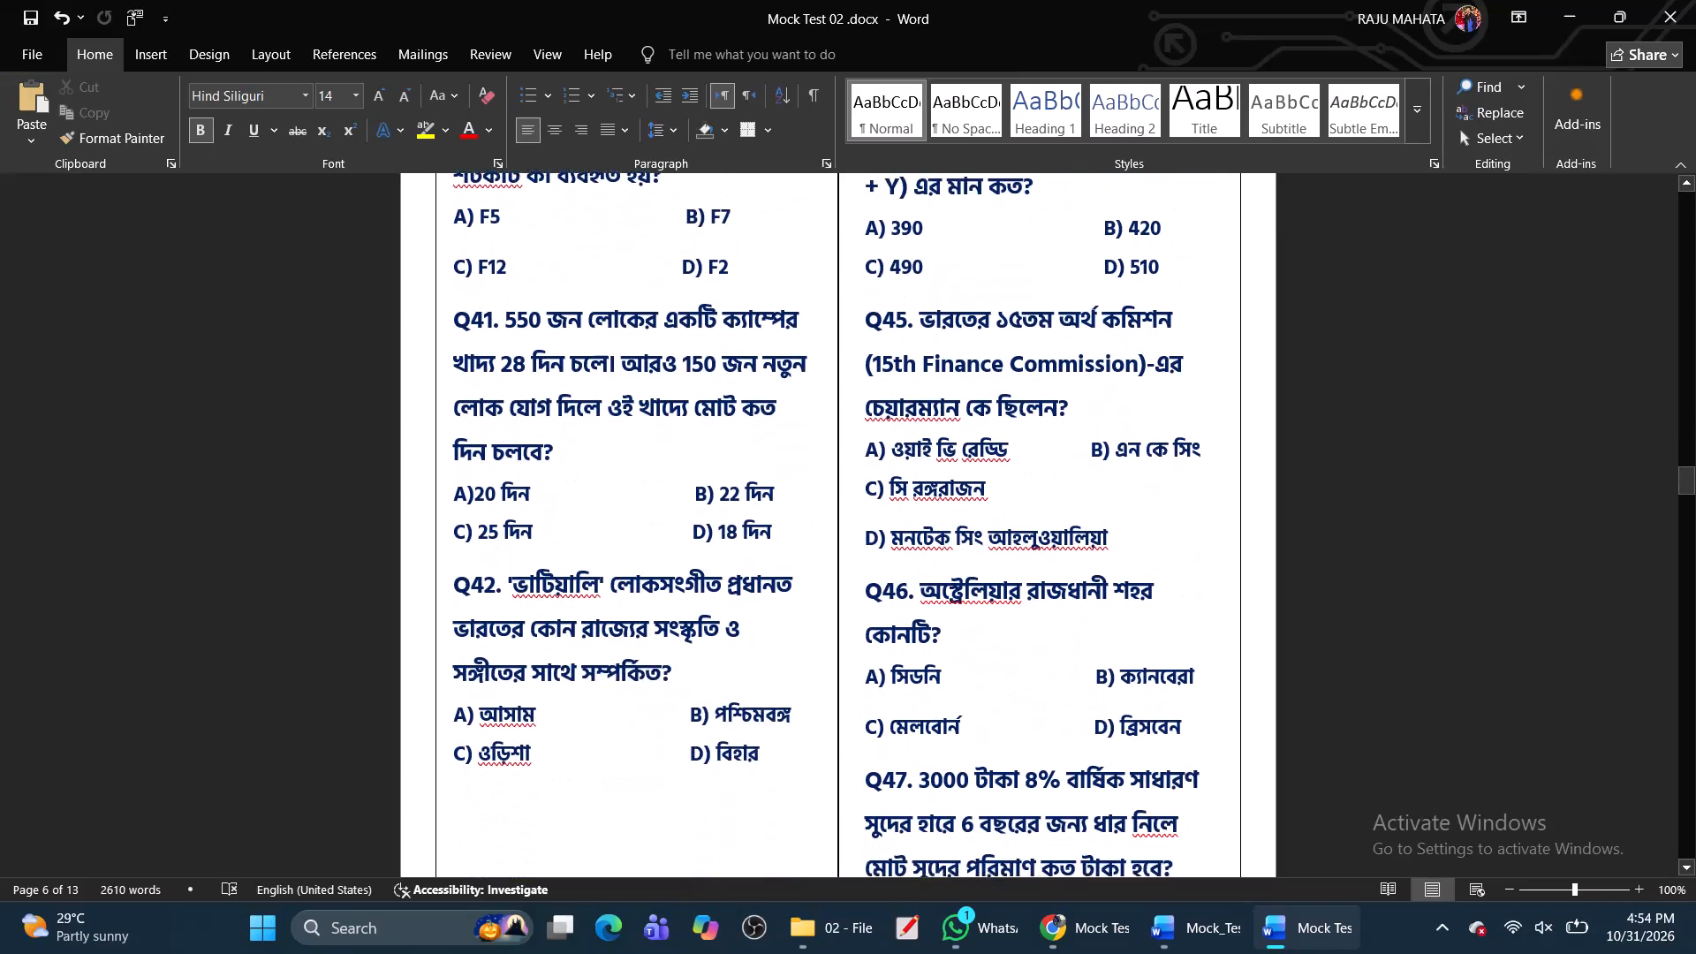
Recheck the questions and answer options from Q39 to Q45 on page 6 of the paper.
scroll(750, 605, "up", 10)
scroll(777, 601, "down", 1)
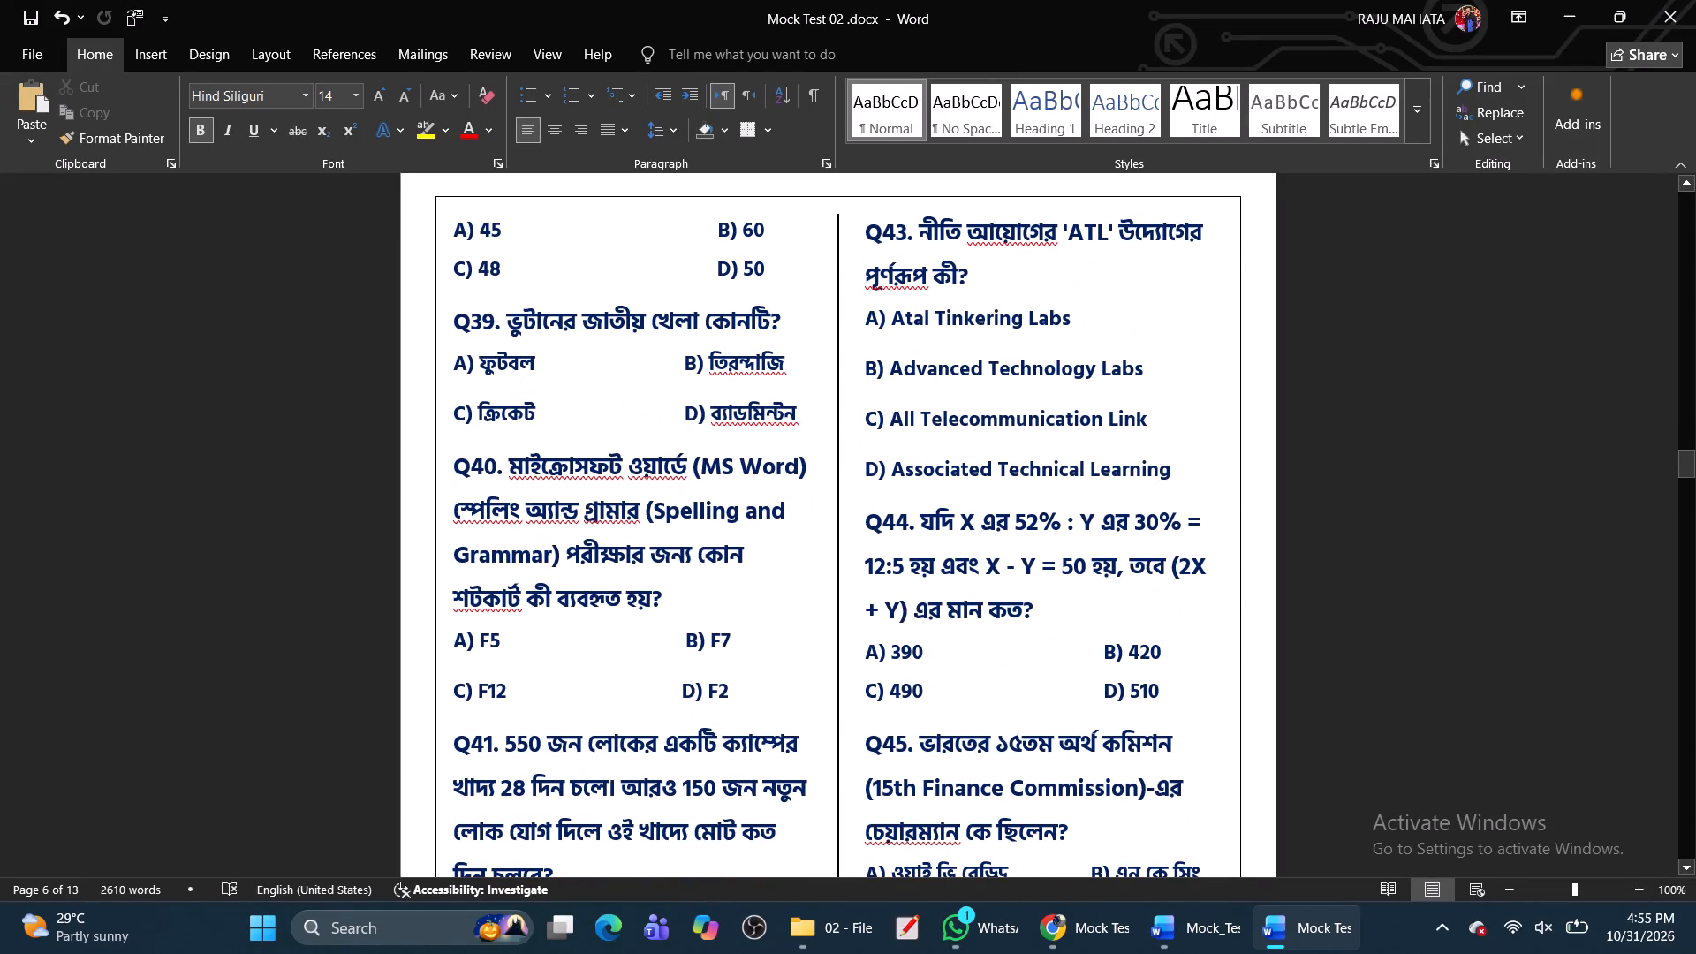
scroll(777, 601, "down", 3)
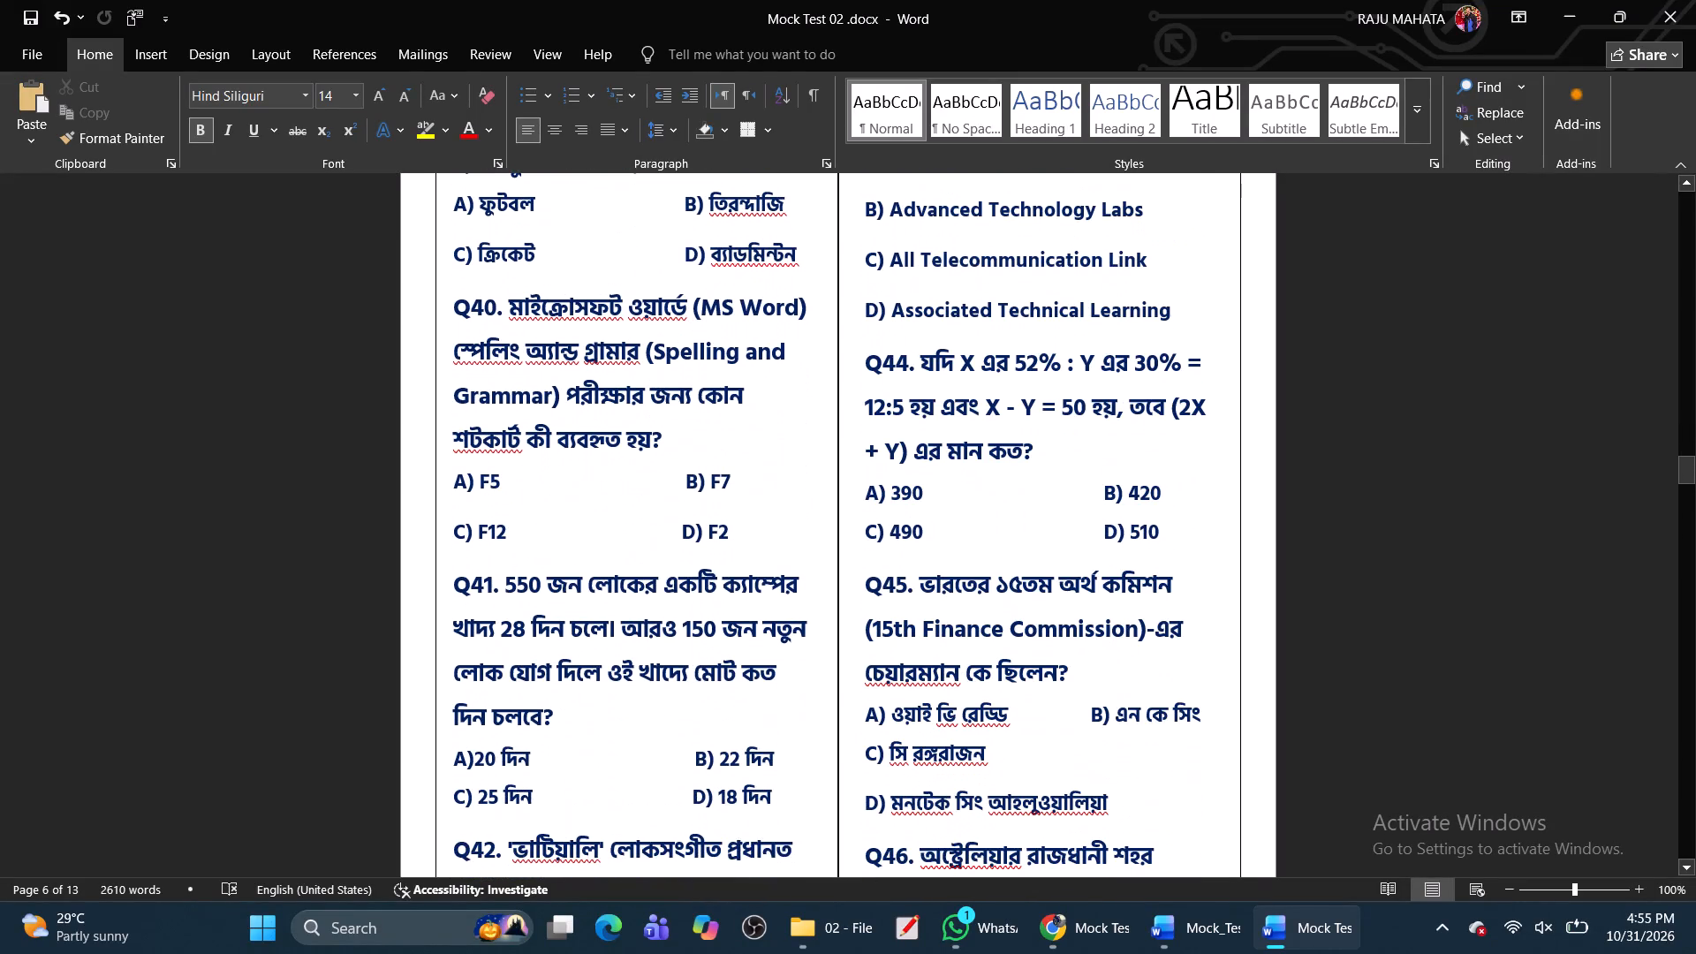
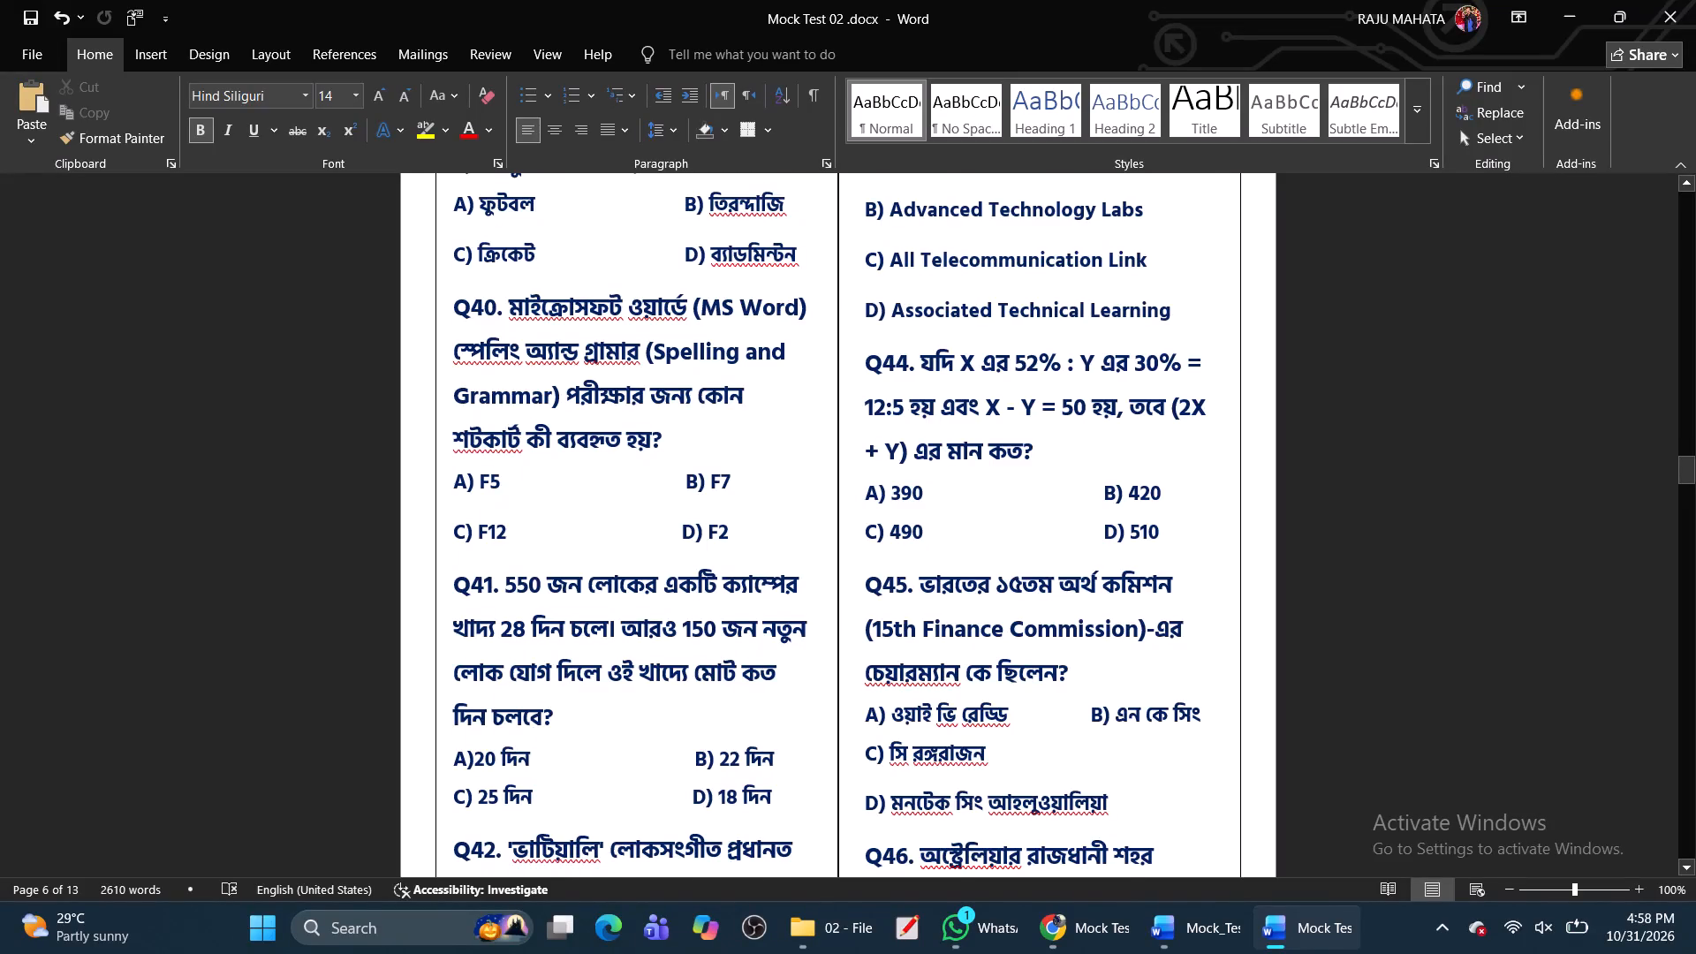
Proofread Q46 and Q47 at the end of page 6, including Q47's answer options carried over to page 7.
scroll(943, 477, "down", 2)
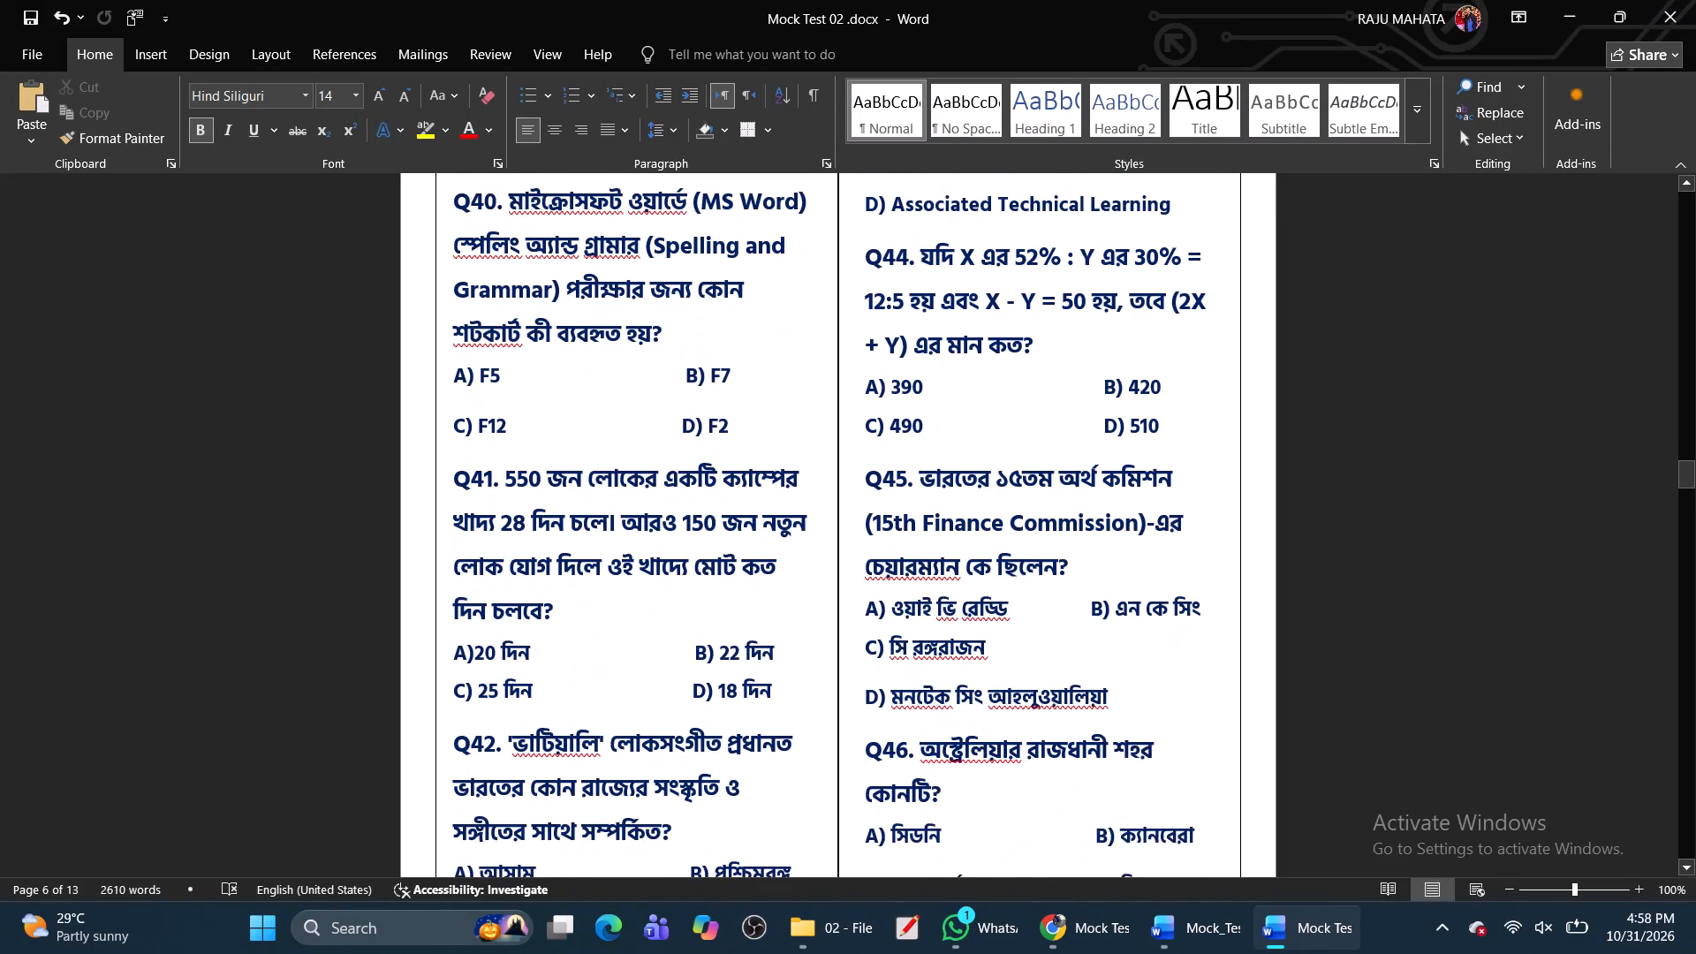
scroll(943, 477, "down", 9)
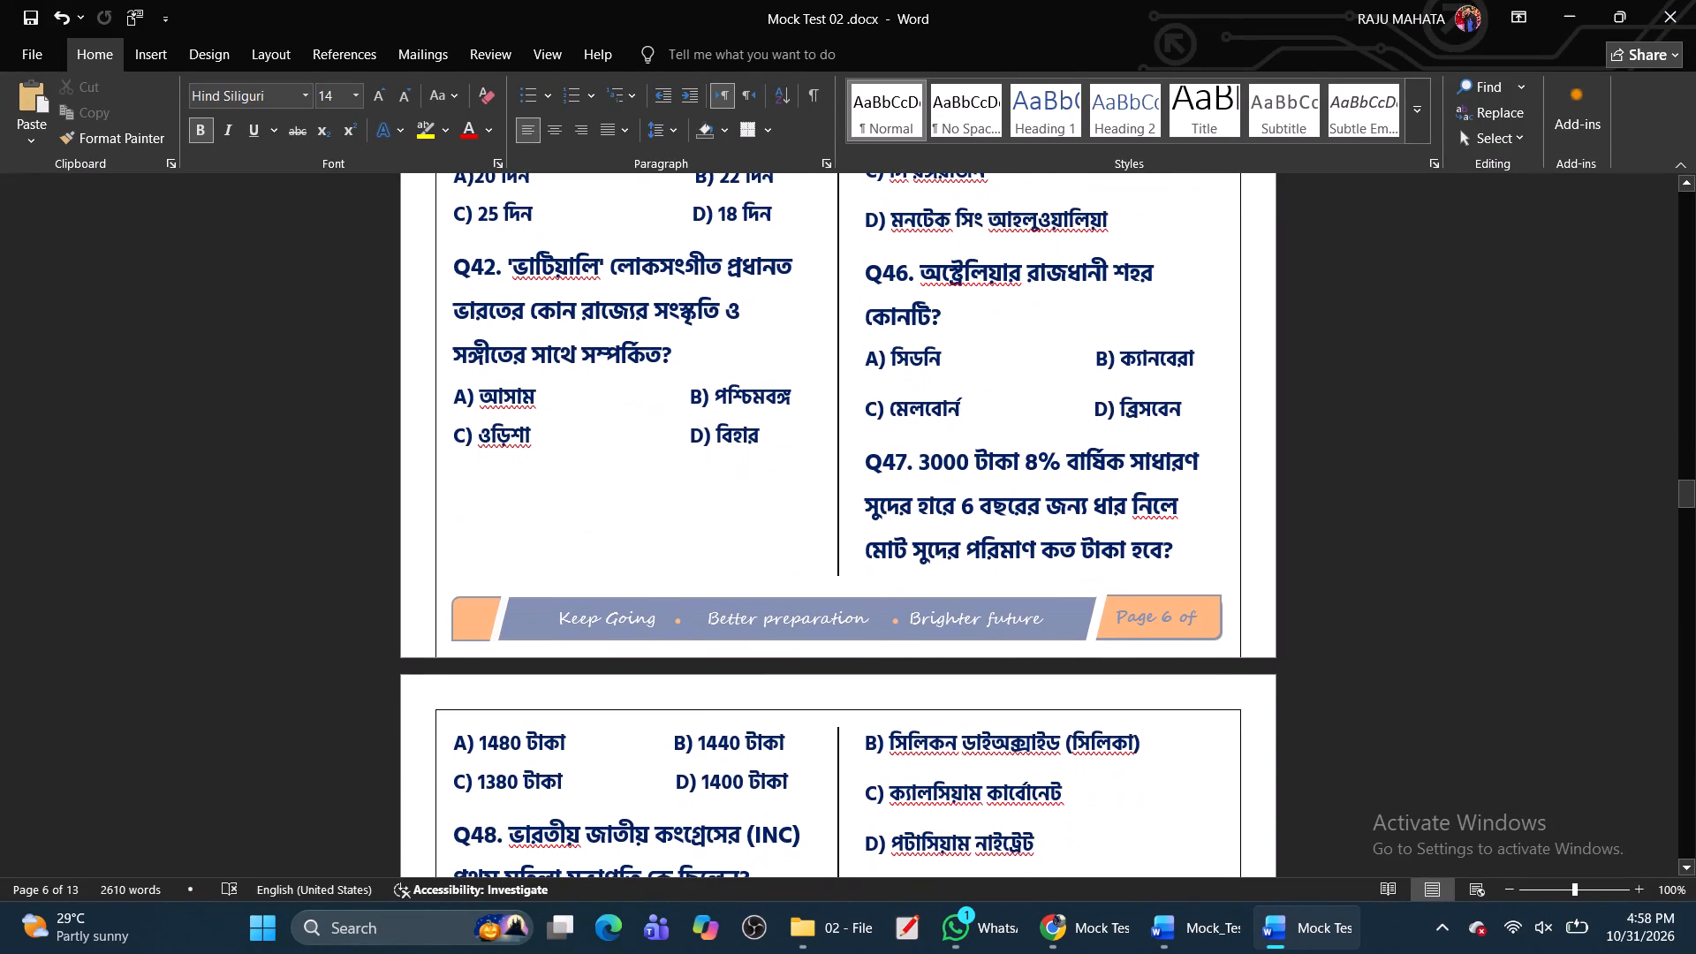
scroll(946, 480, "down", 1)
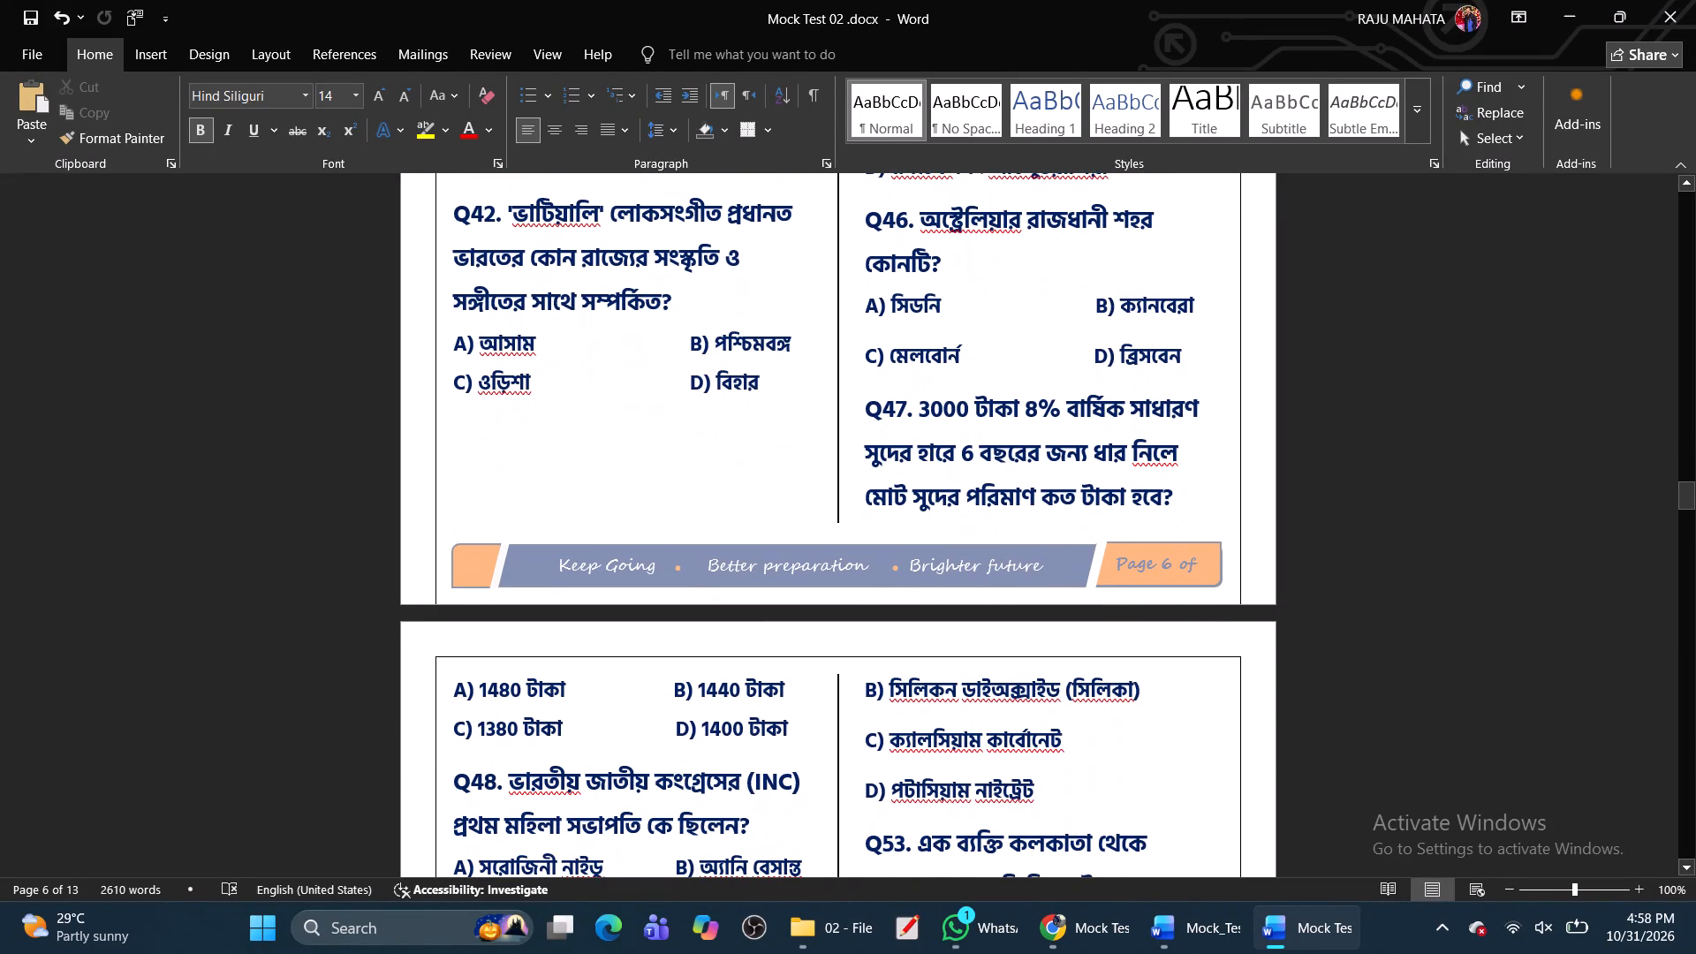
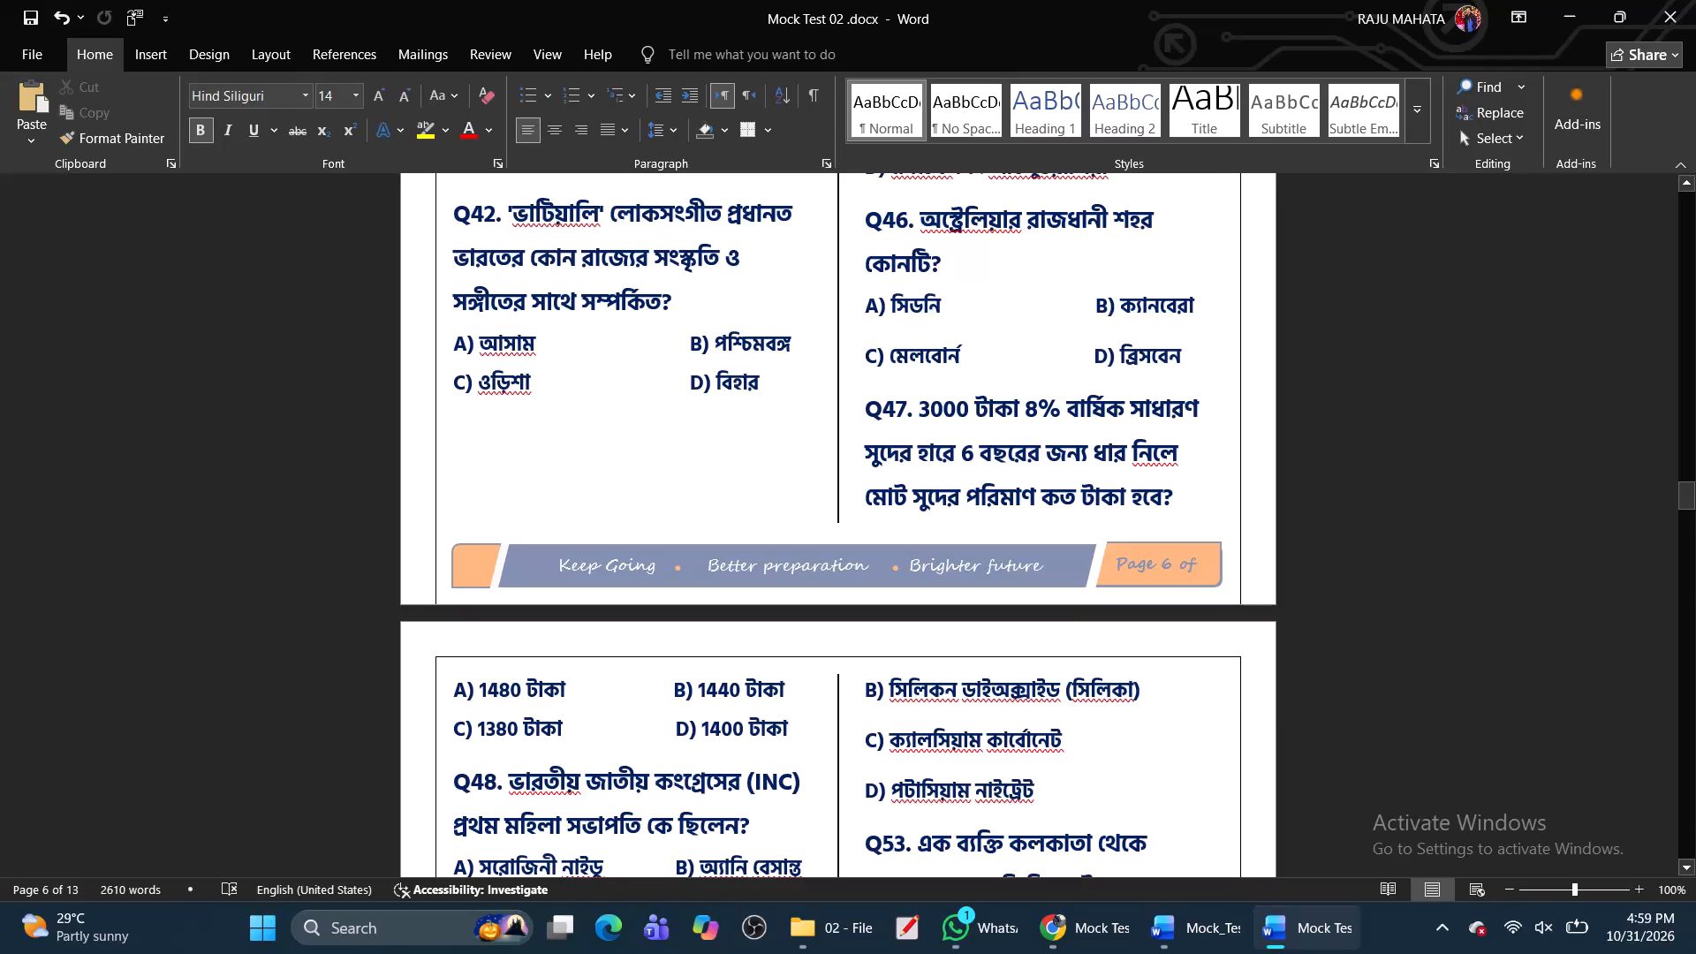
Proofread Q48 to Q50 and their answer options in the first column of page 7.
scroll(788, 513, "down", 6)
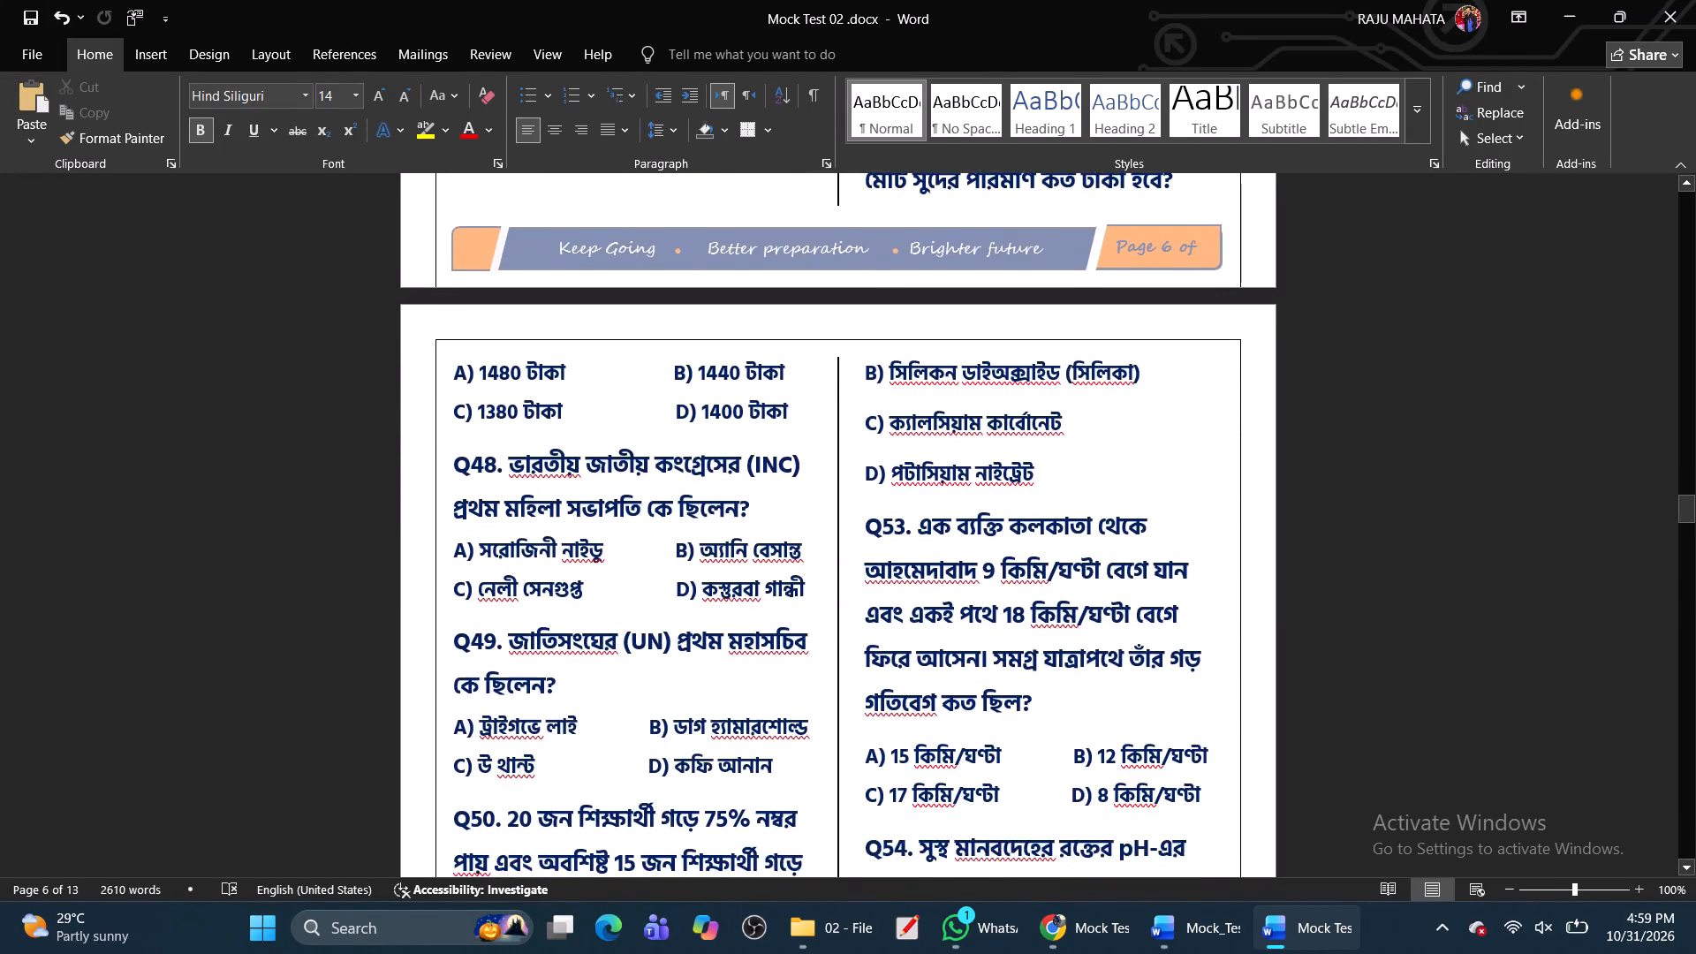
scroll(789, 513, "down", 5)
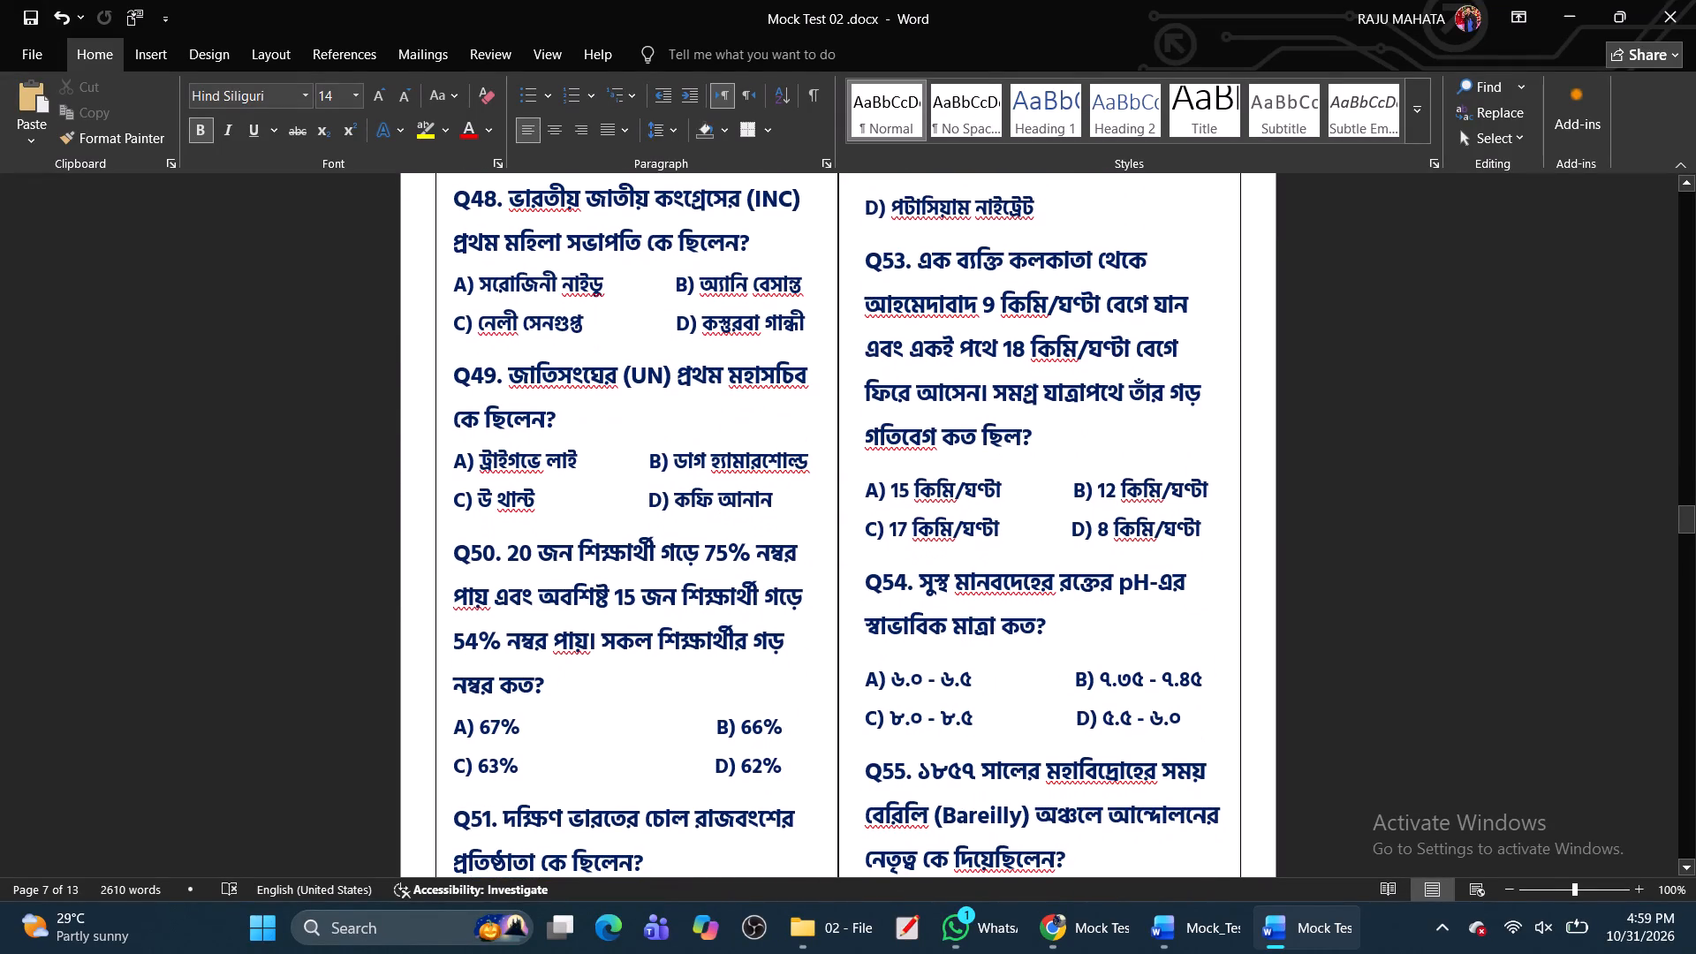
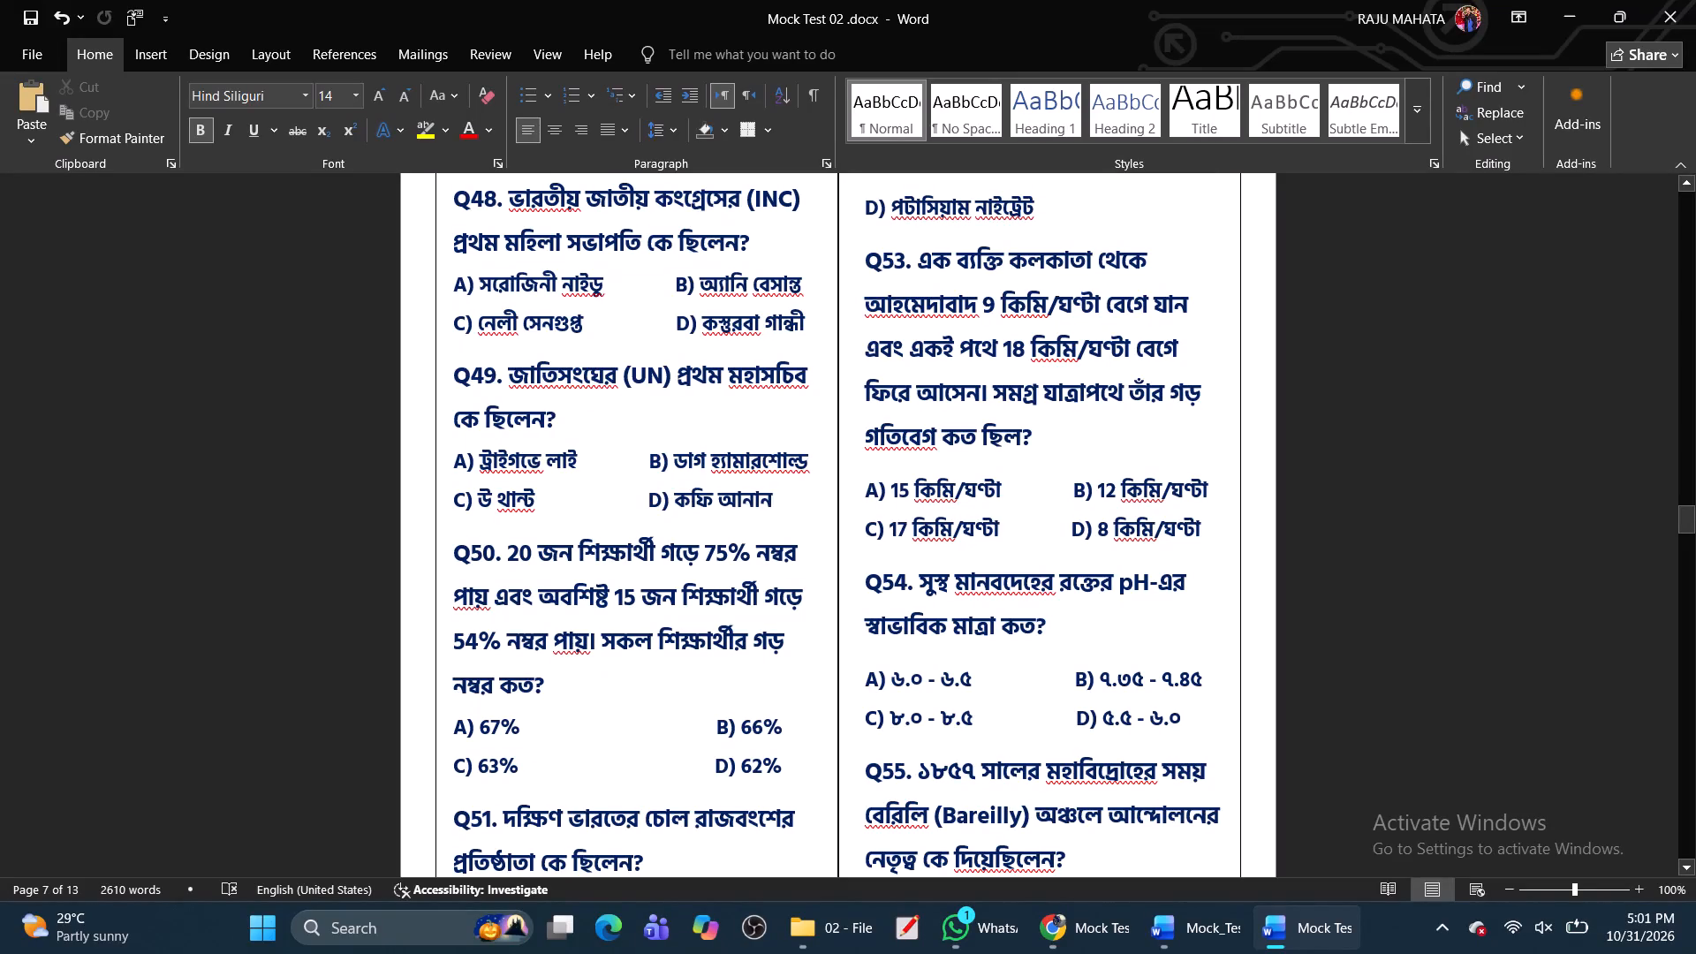
Swap the first two answer options of Q50 so that A) reads 66% and B) reads 67%.
left_click_drag(739, 723, 782, 723)
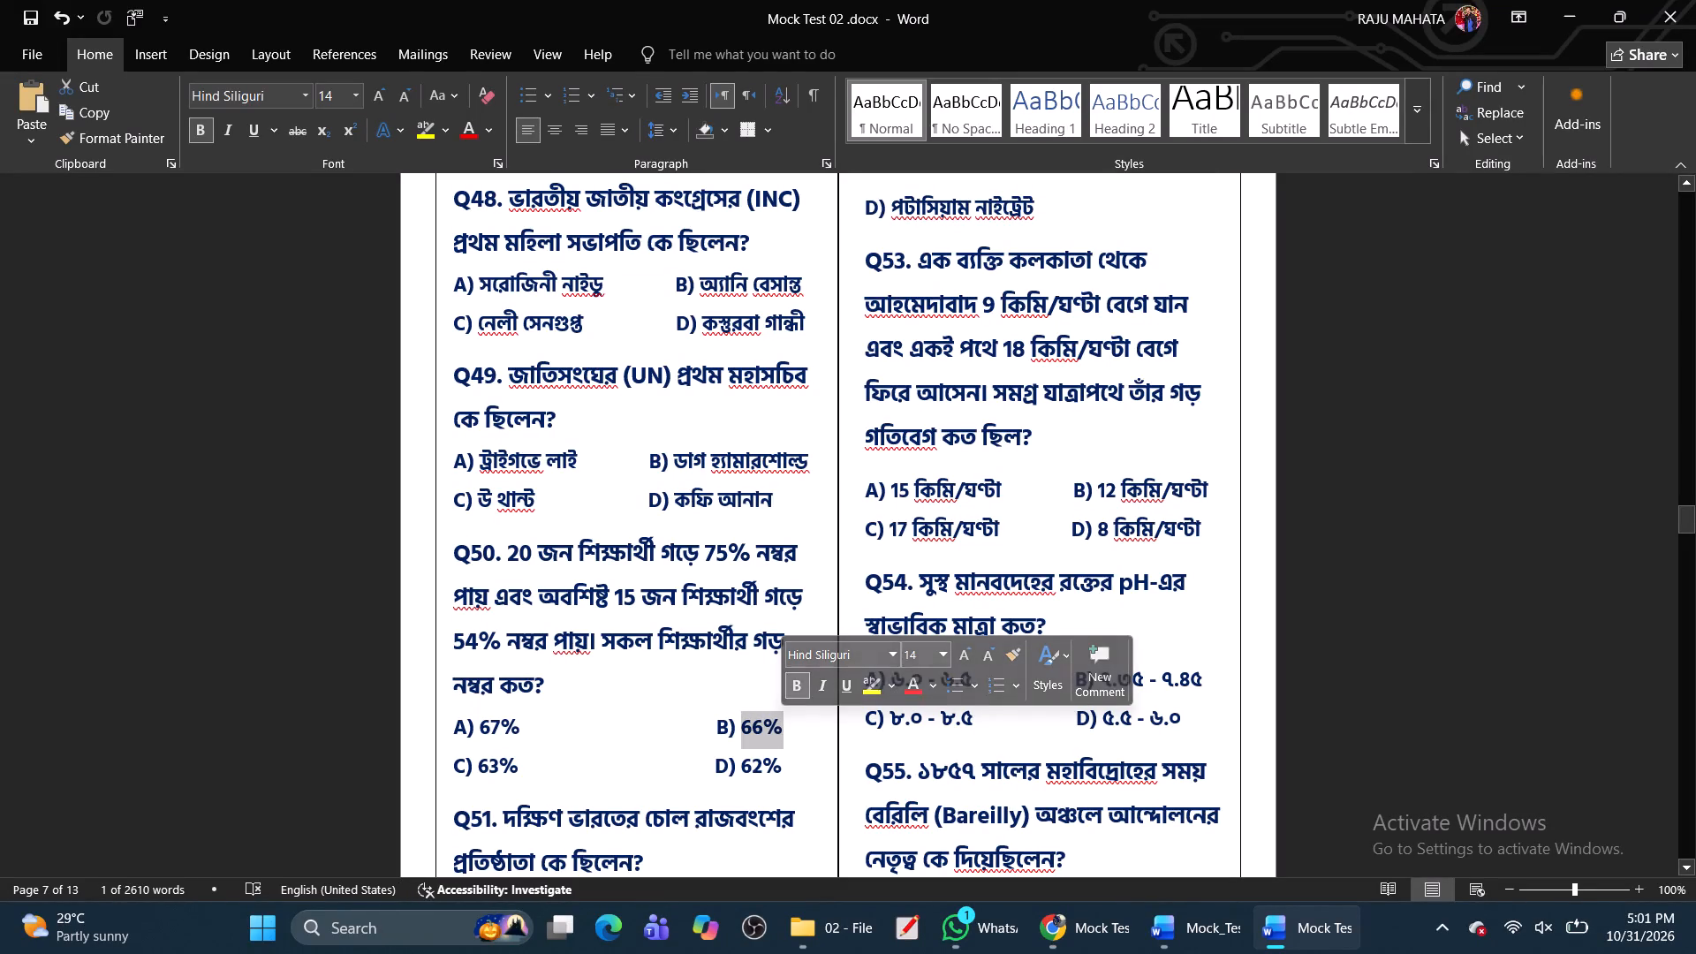
key("ctrl+c")
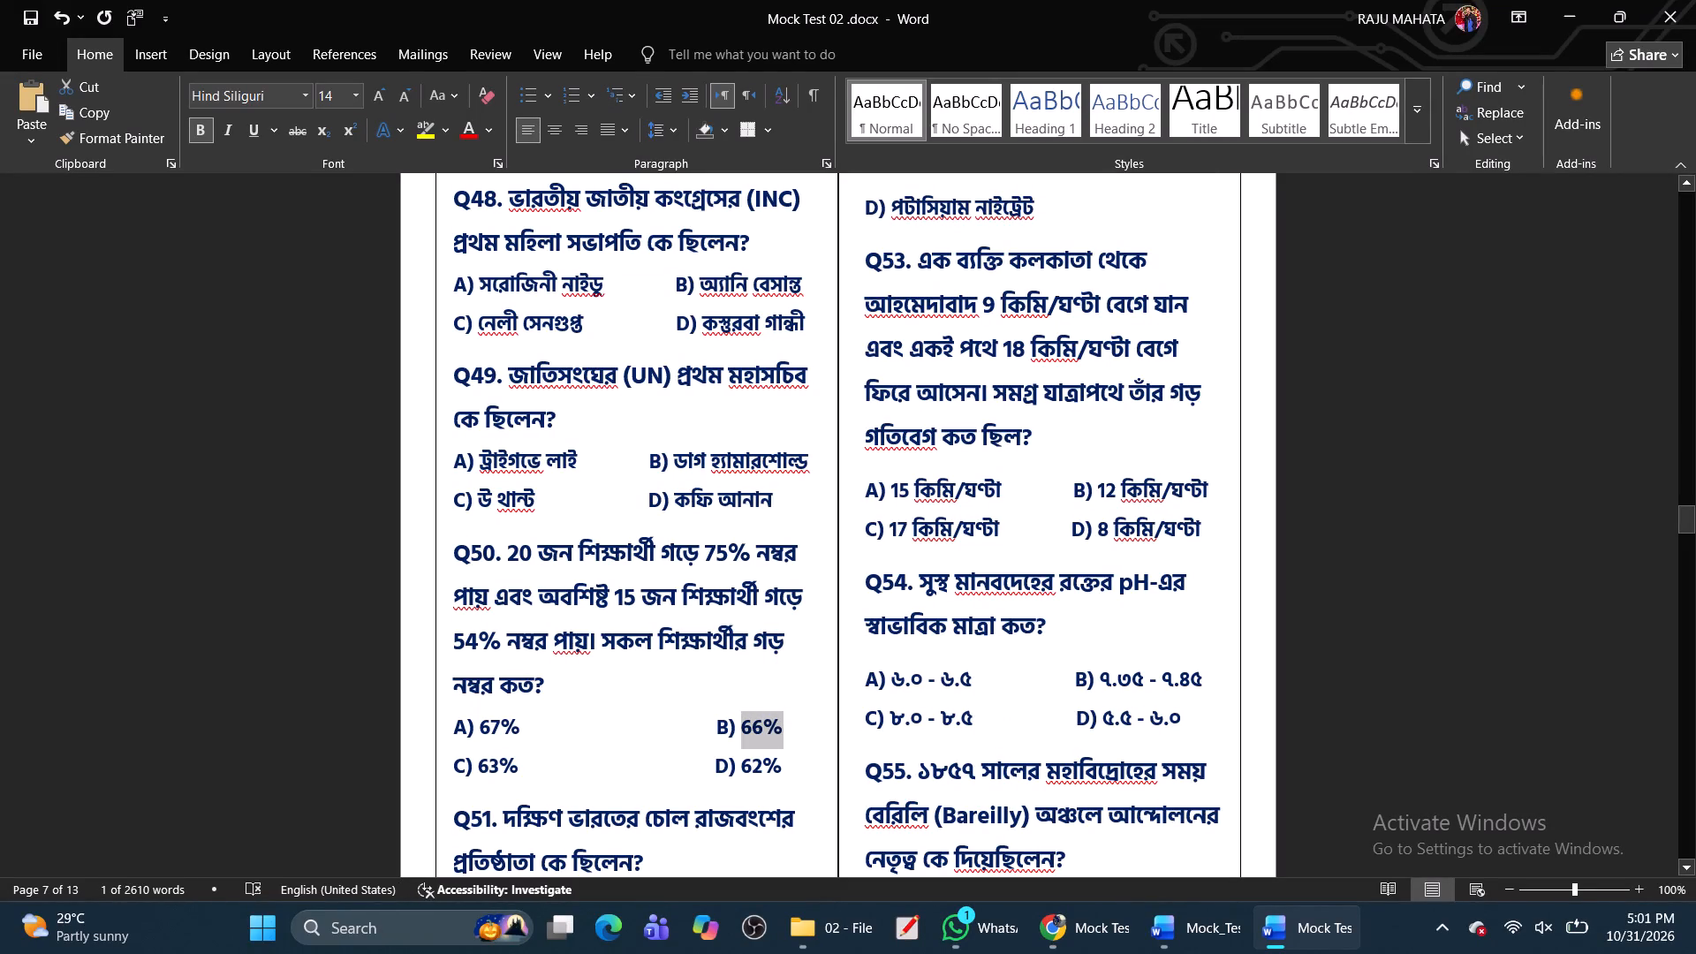
left_click(478, 725)
left_click(500, 727)
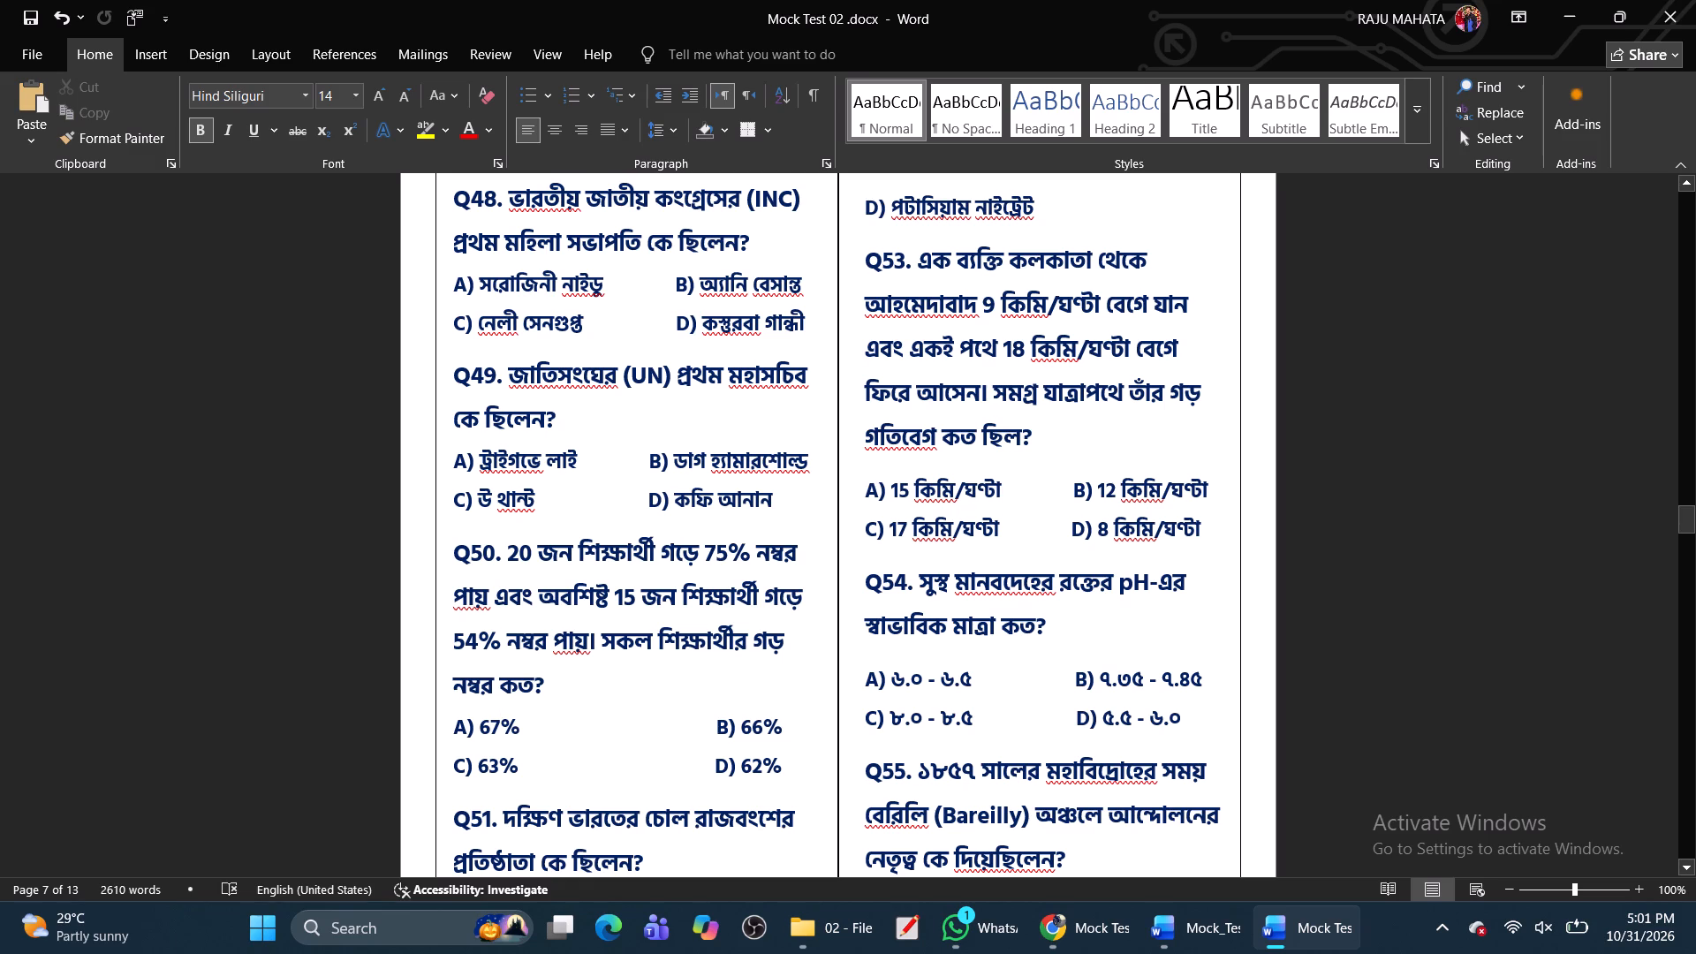
key("BackSpace")
key("6")
left_click(759, 729)
key("BackSpace")
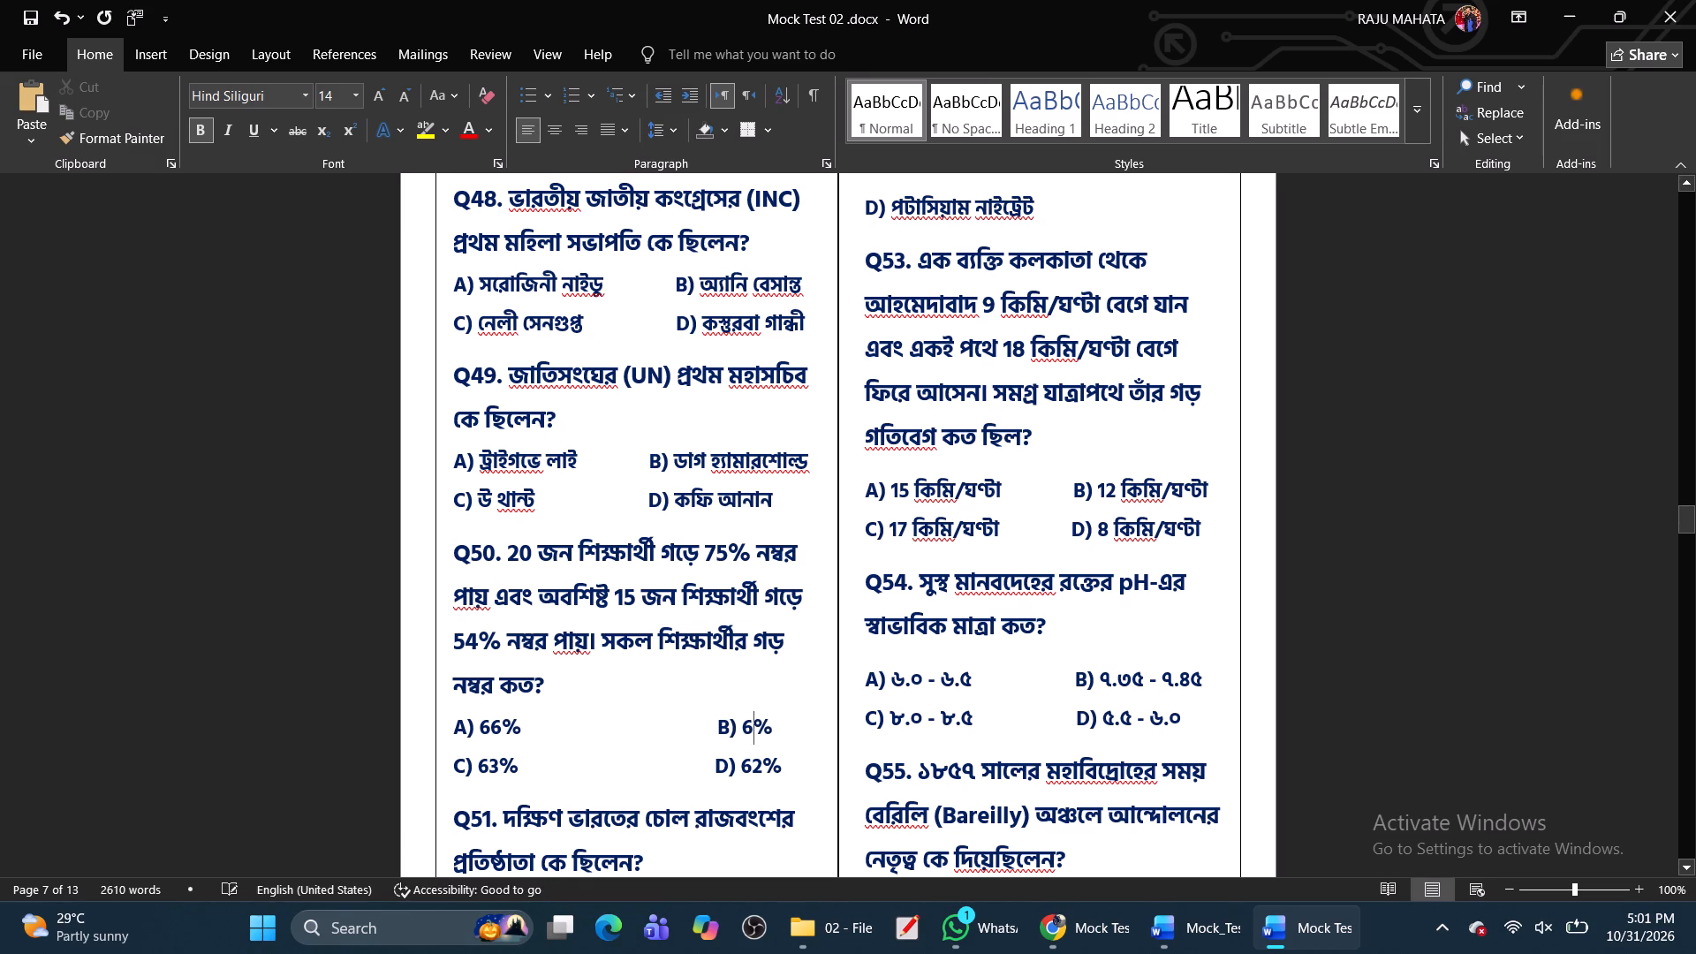
key("7")
Proofread the remaining questions and answer options on page 7, following Q50.
scroll(563, 799, "down", 9)
scroll(565, 792, "up", 15)
scroll(576, 788, "down", 4)
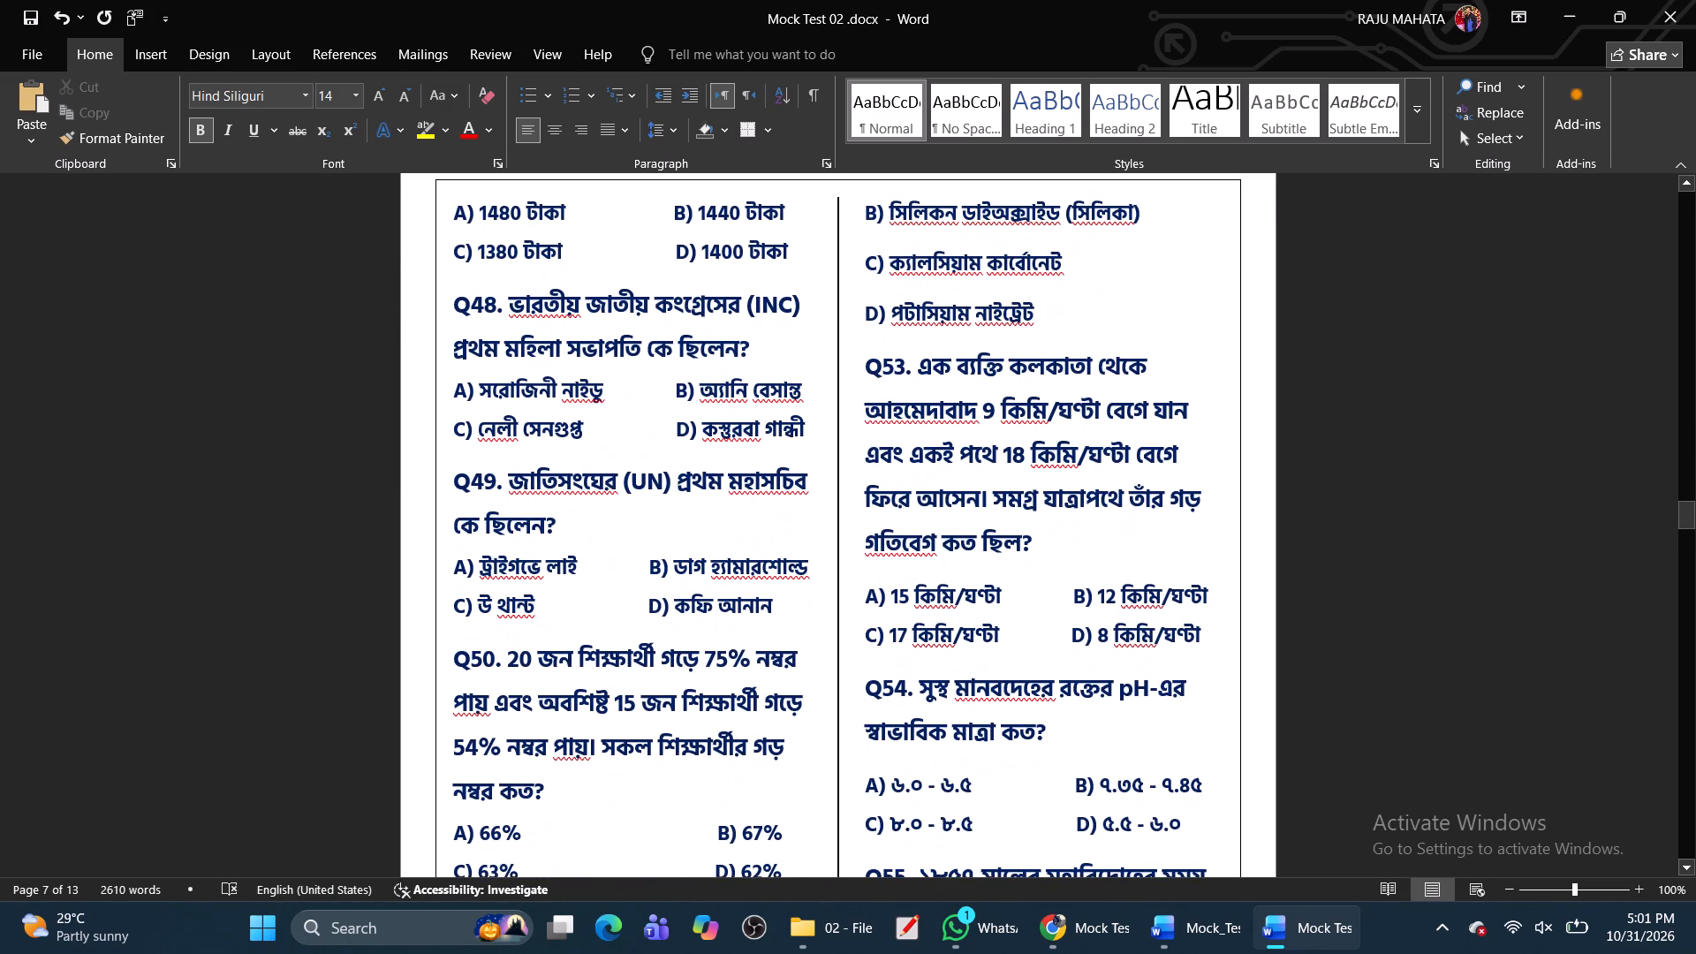
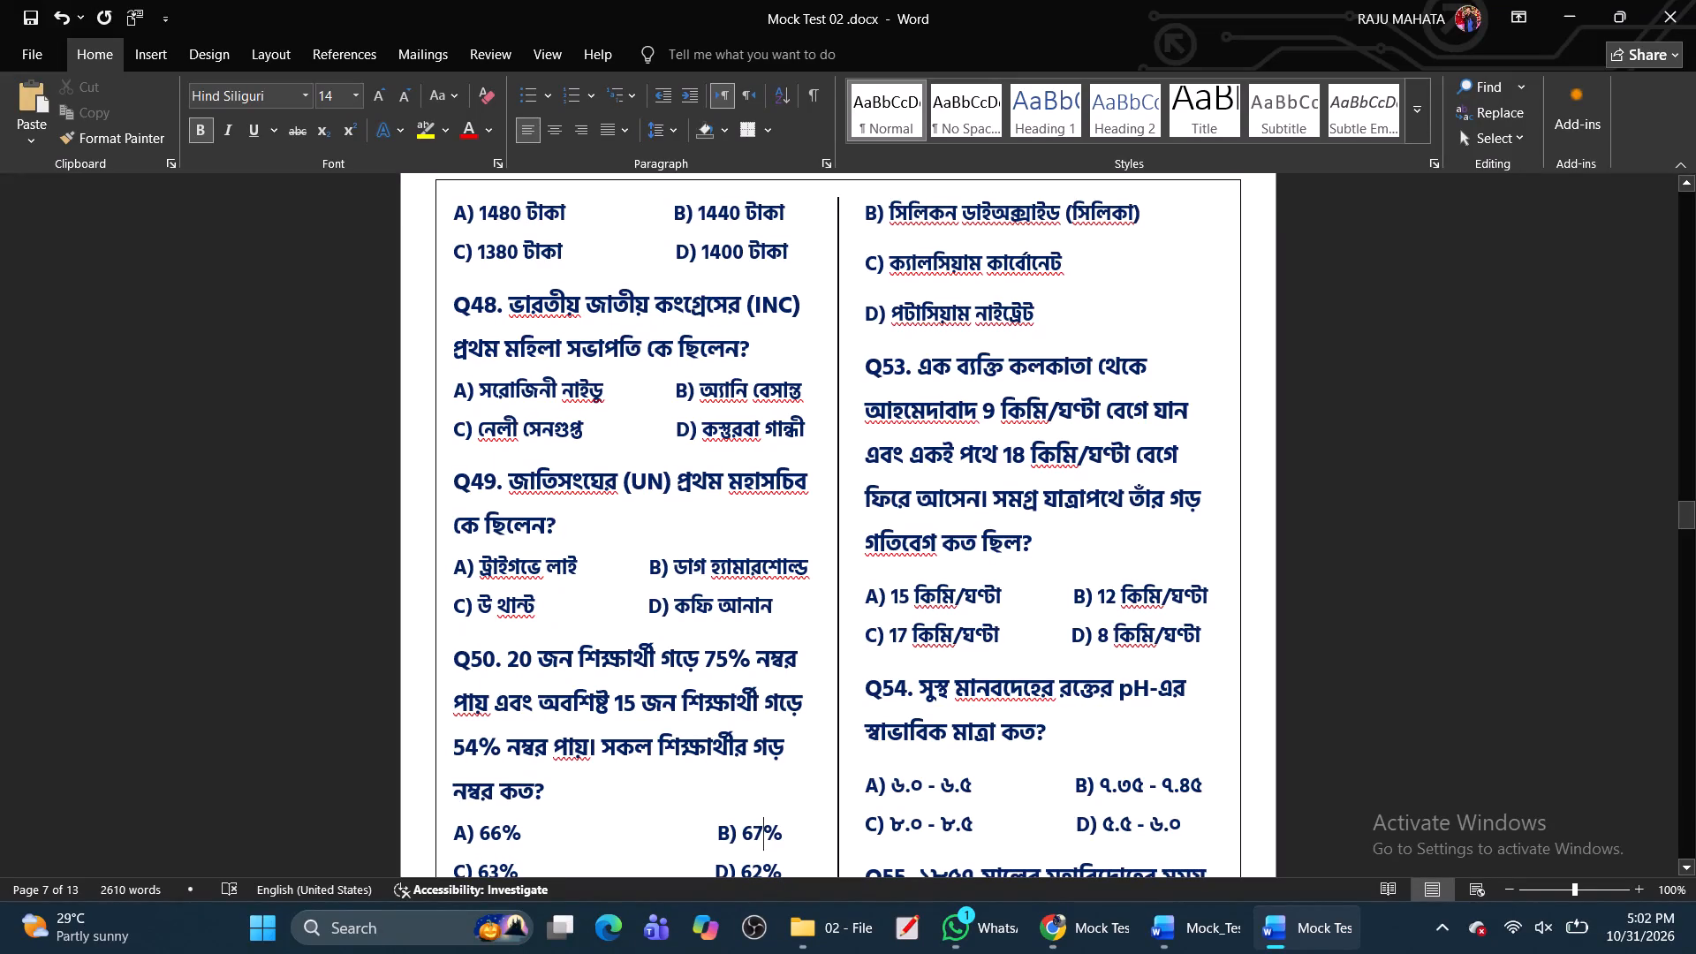
Swap answer options B and D of Q53 so that B) reads 8 and D) reads 12 কিমি/ঘণ্টা.
left_click(905, 640)
left_click(1102, 635)
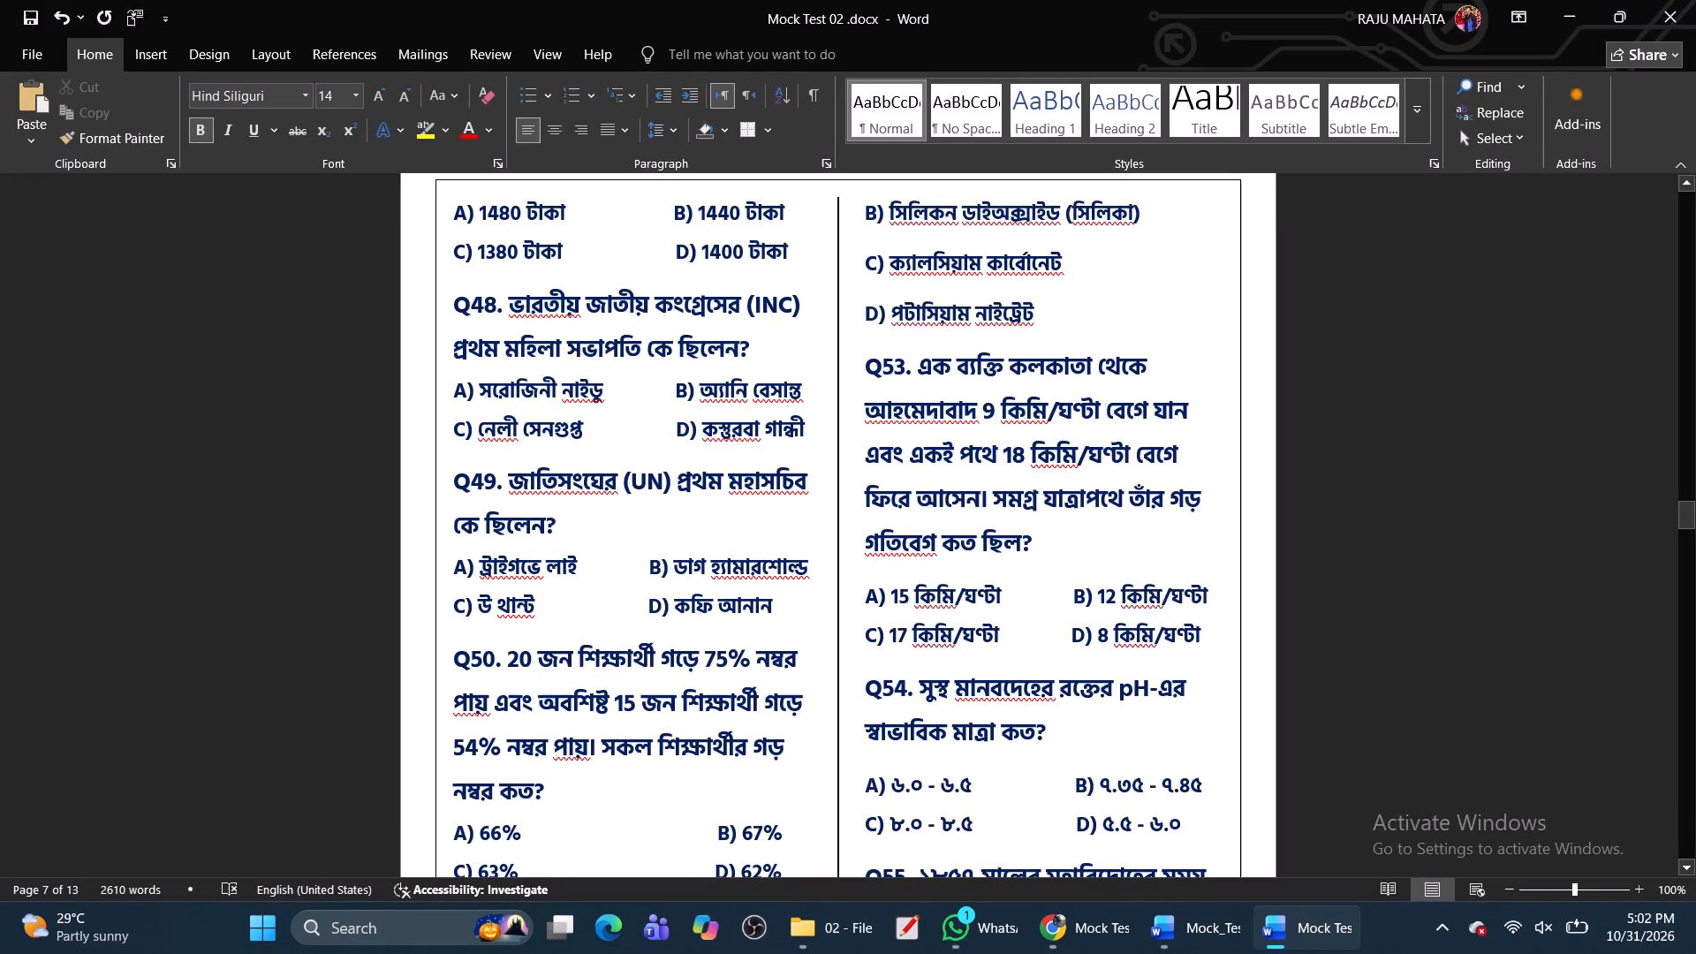
left_click(1106, 635)
key("BackSpace")
key("2")
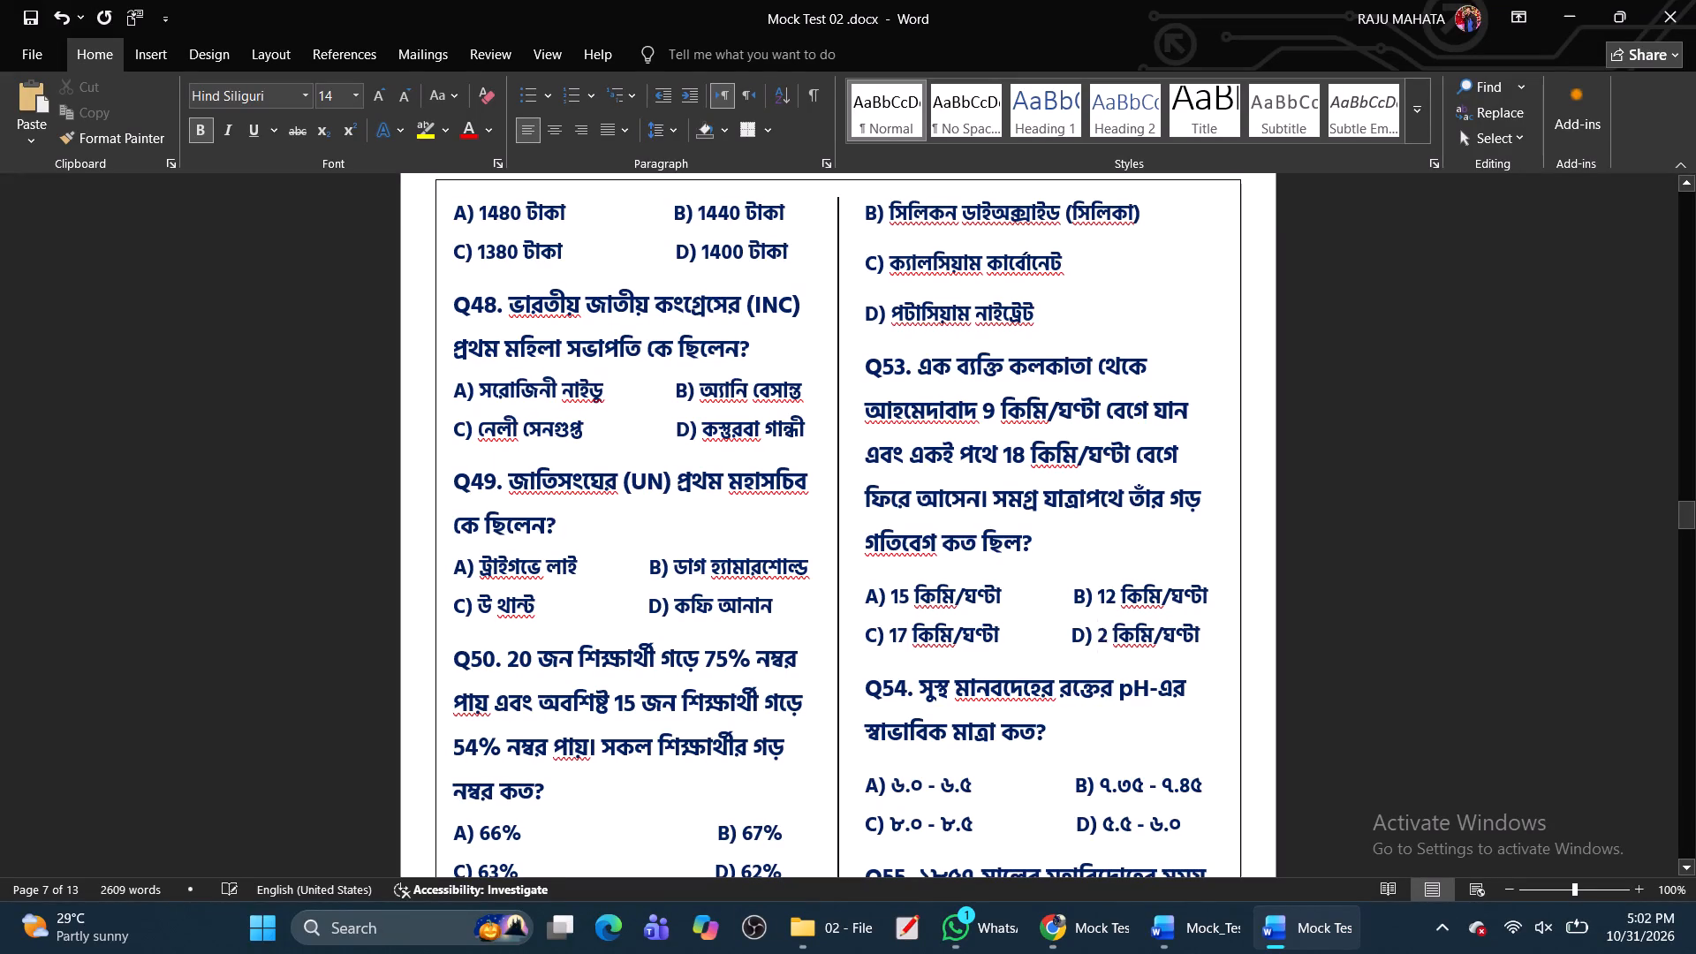
left_click(1099, 642)
key("1")
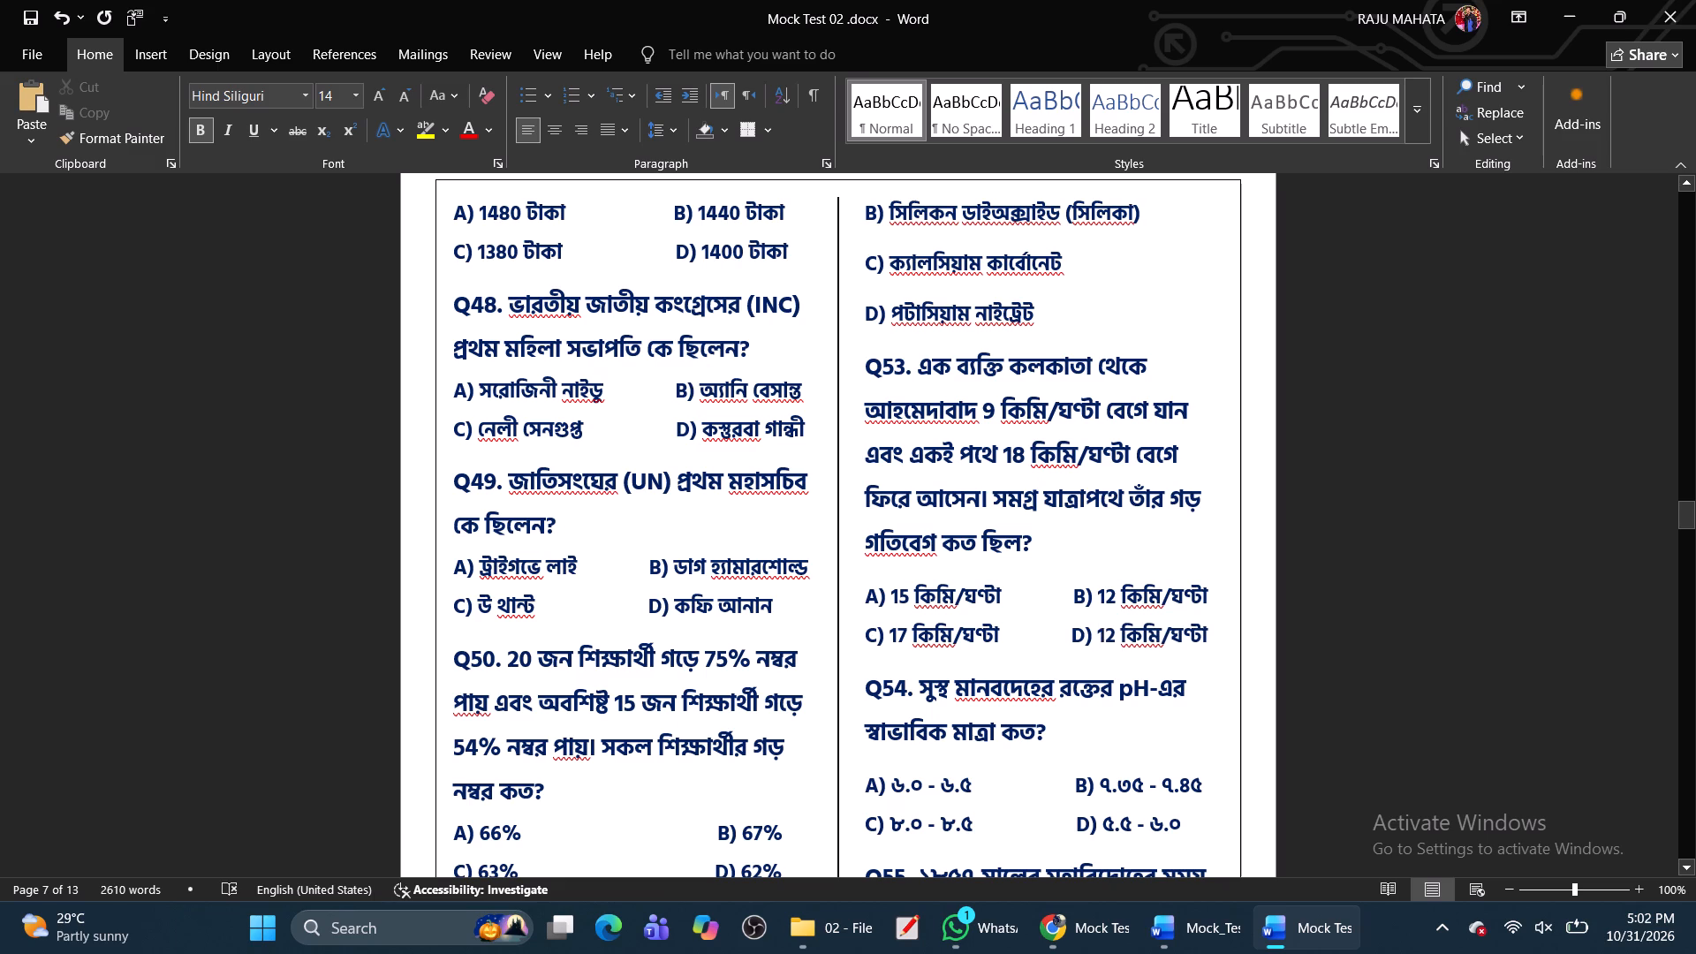
double_click(1105, 603)
key("8")
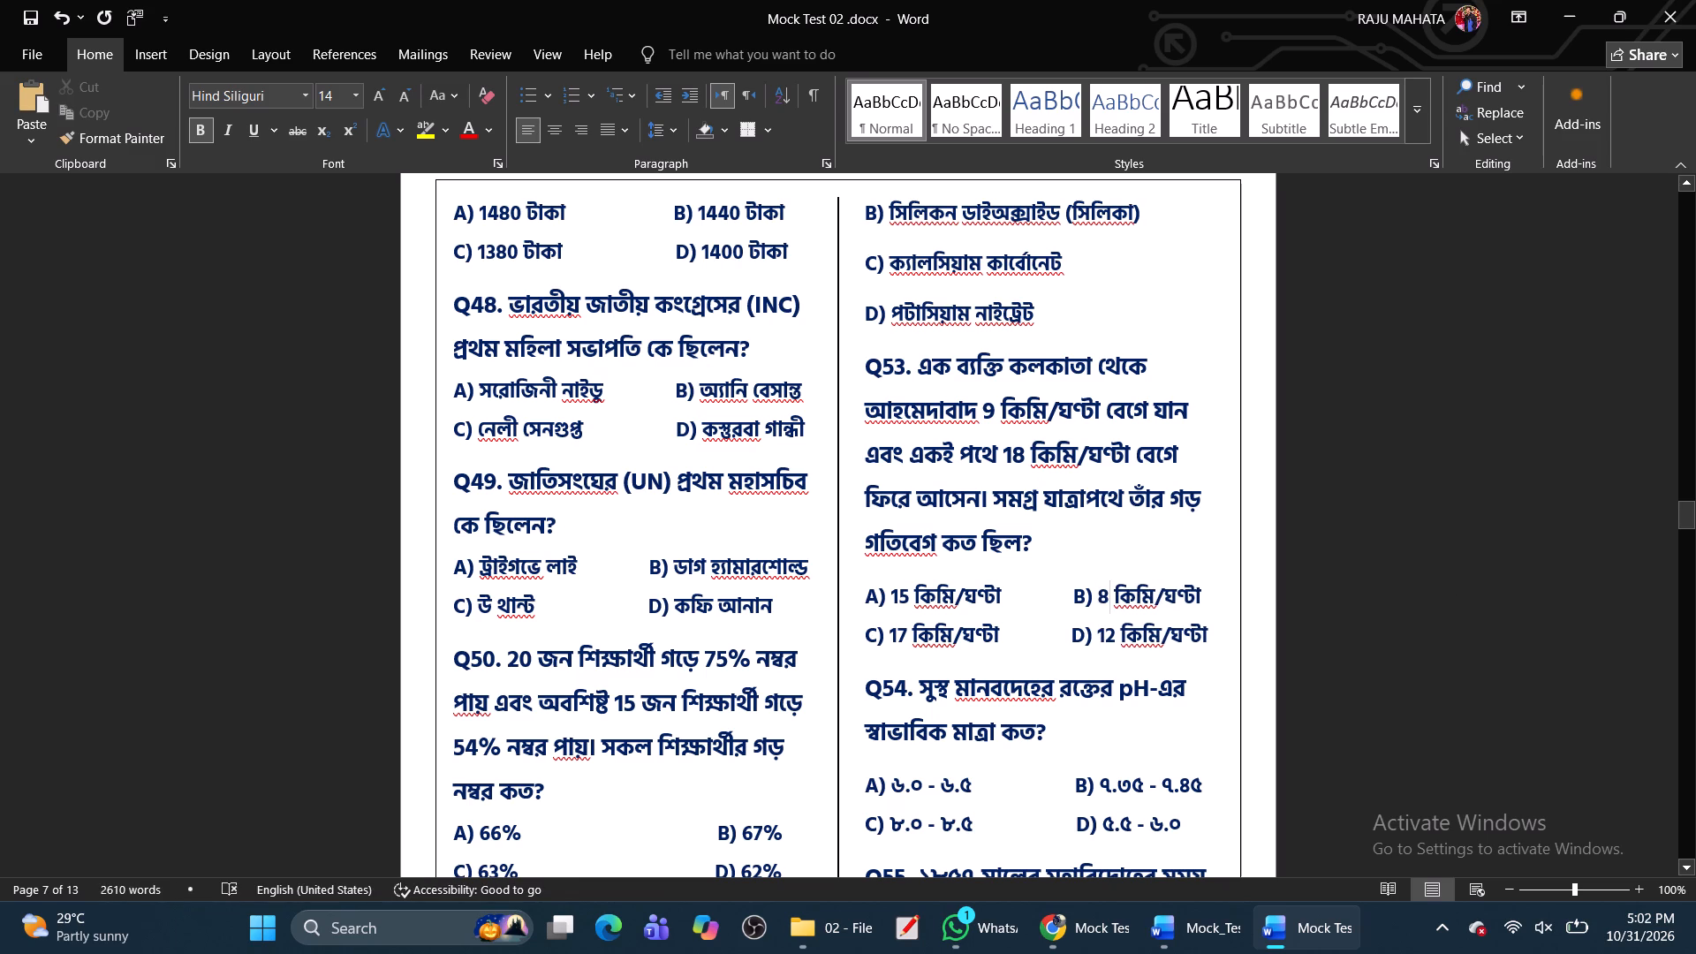
Proofread the questions and answer options following Q53, continuing onto the page with Q57 to Q62.
scroll(1241, 602, "down", 5)
scroll(1033, 545, "down", 4)
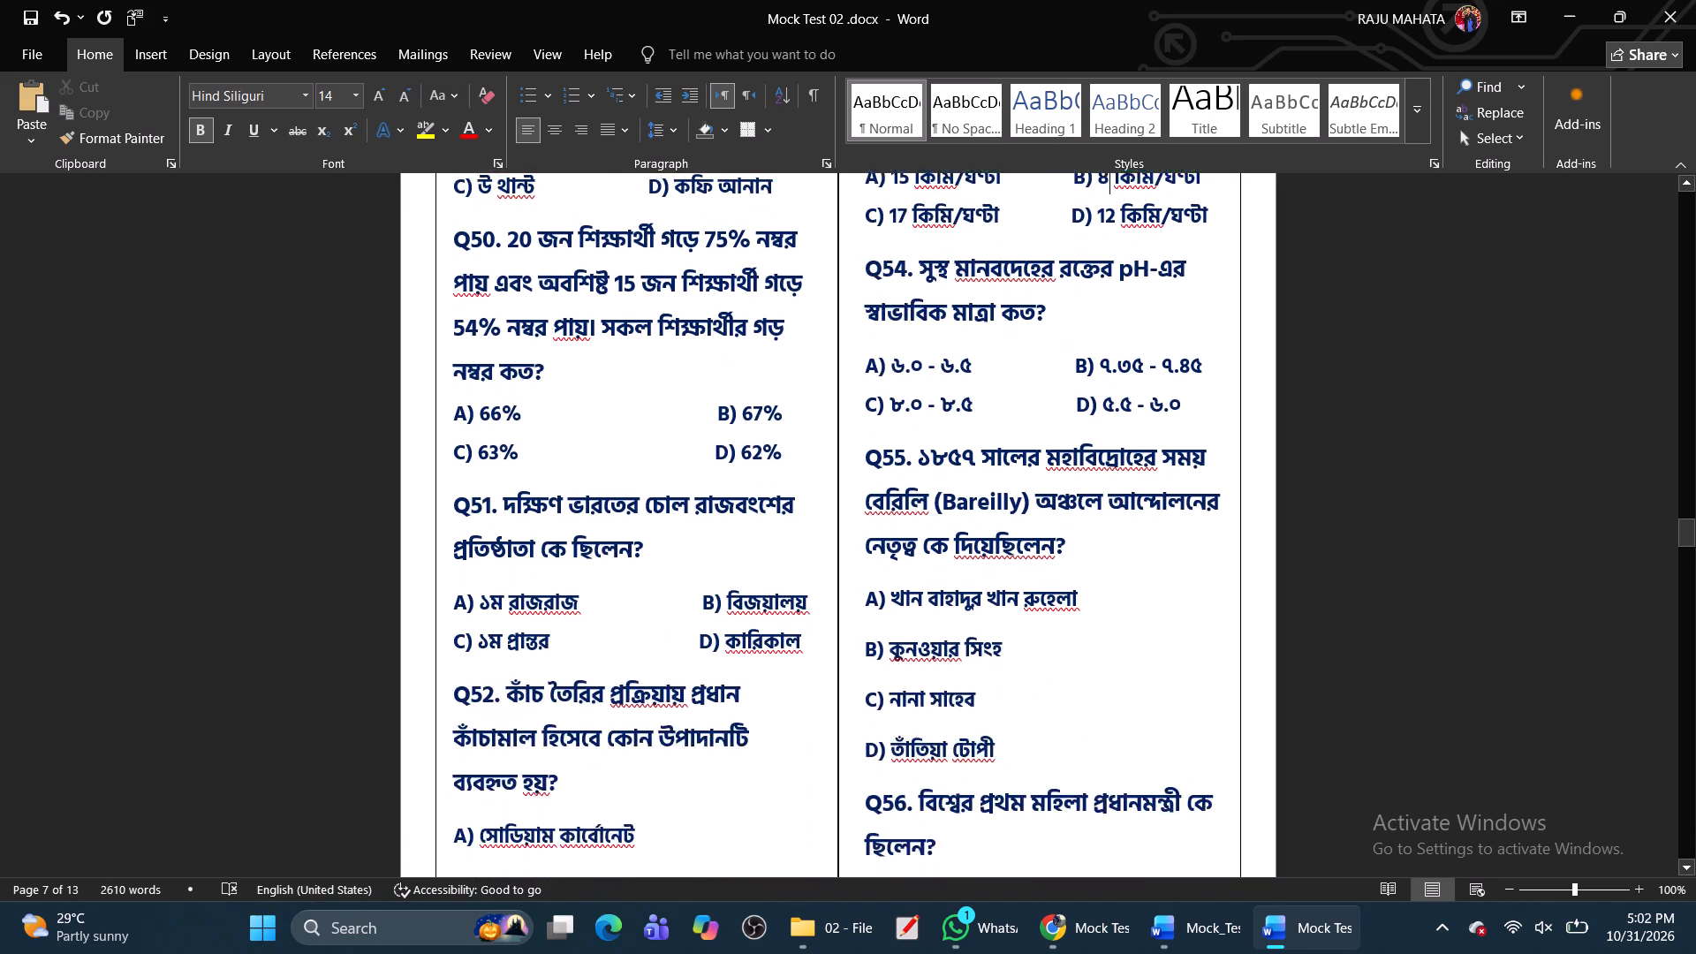
scroll(1033, 545, "down", 8)
scroll(771, 572, "down", 6)
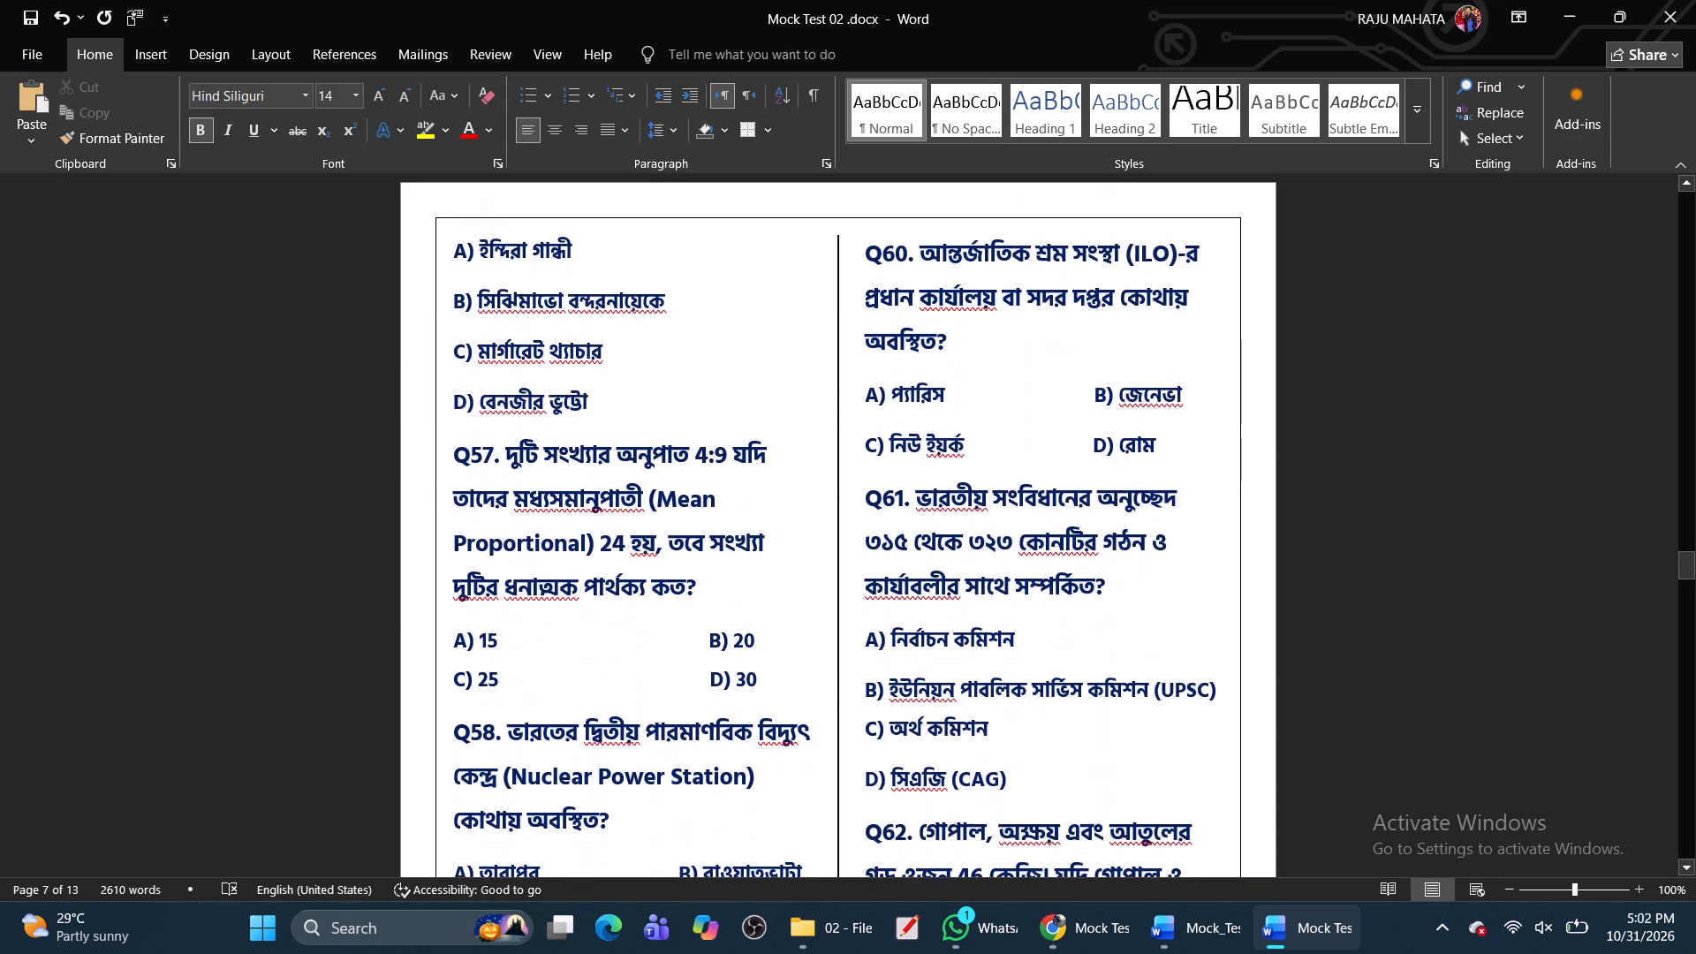
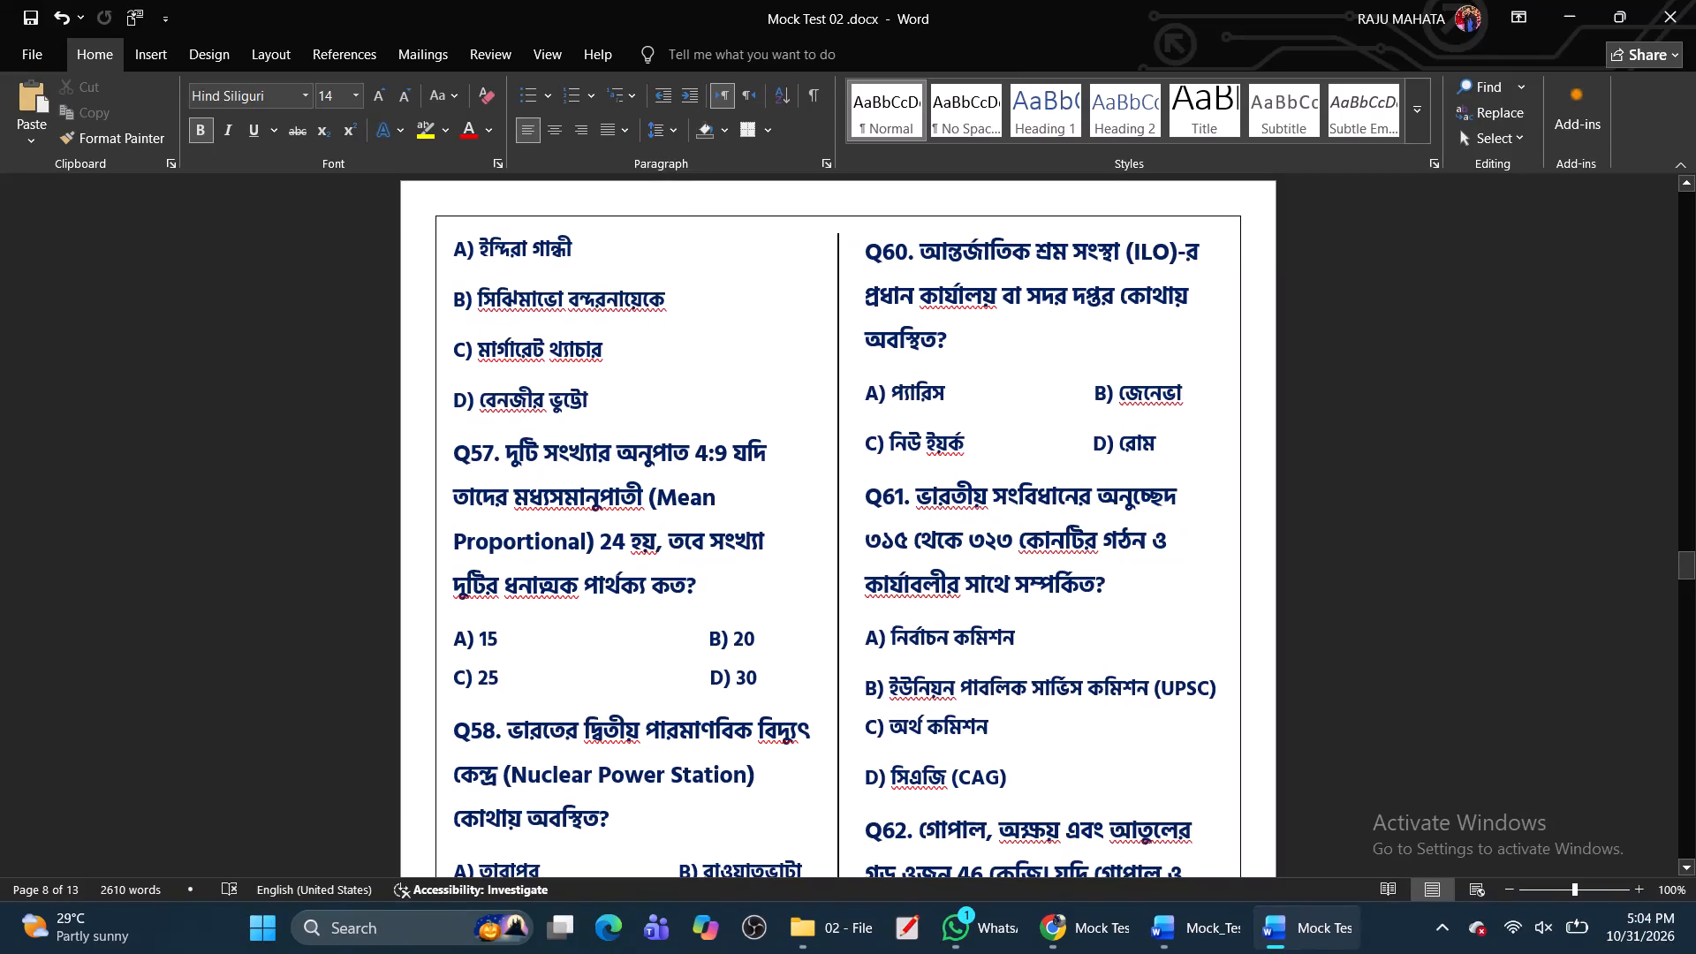
Swap answer options B and C of Q57 so that B) reads 25 and C) reads 20.
double_click(746, 637)
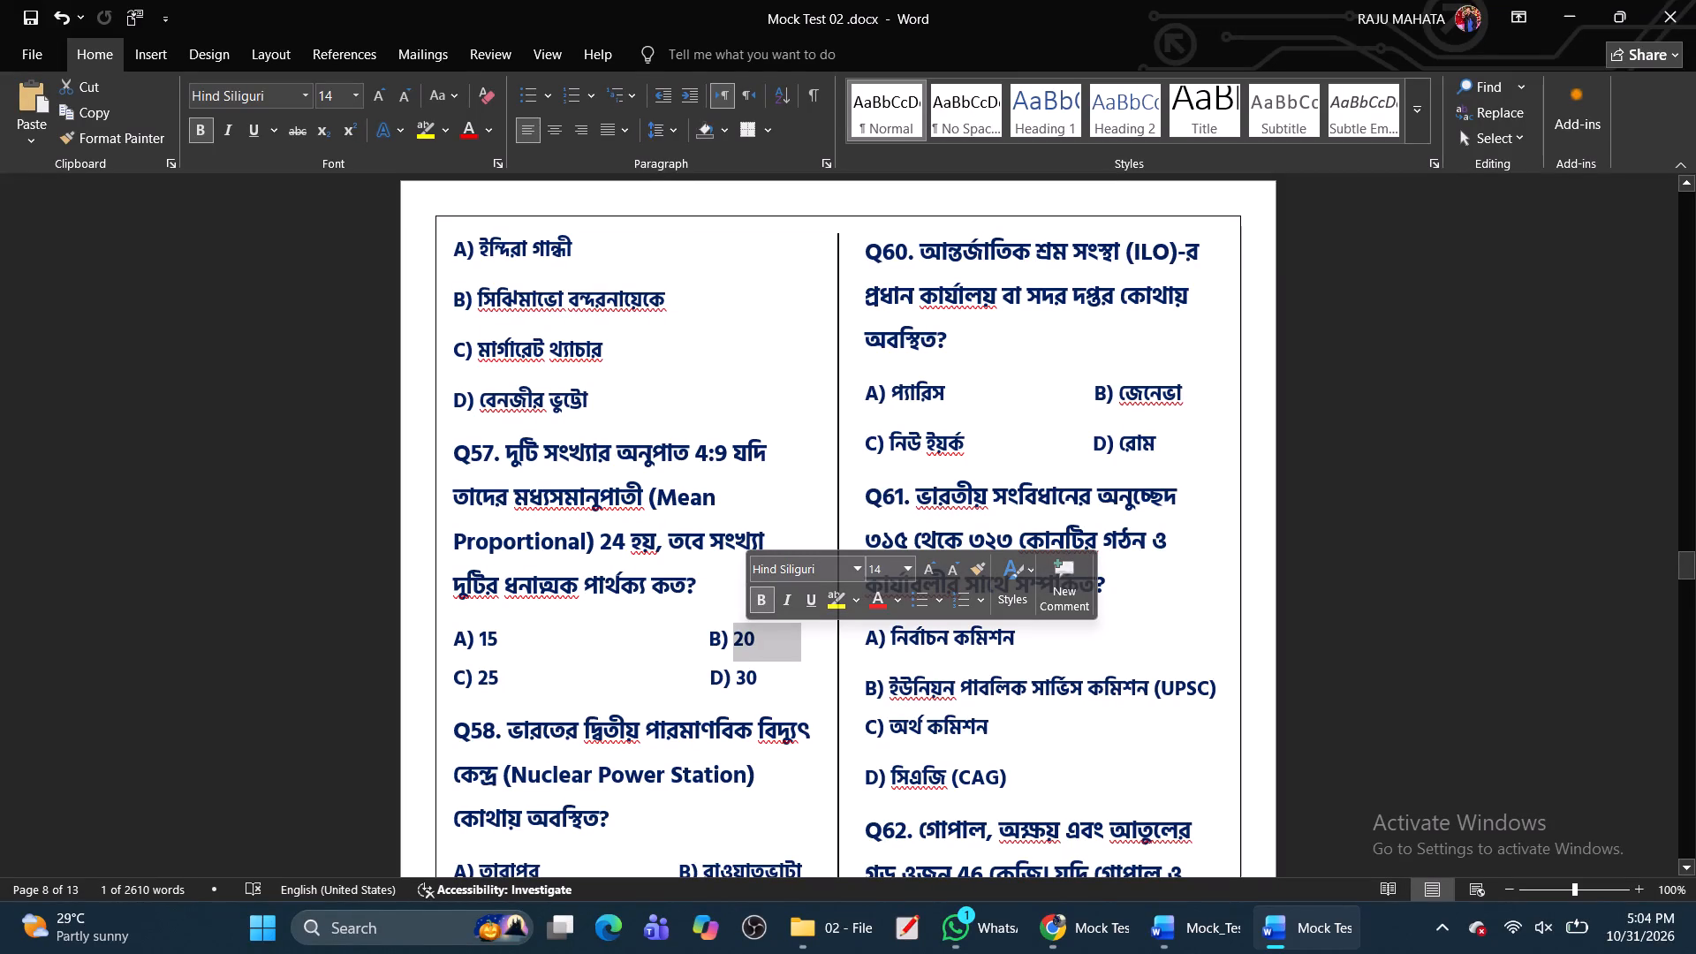
type("25")
double_click(490, 678)
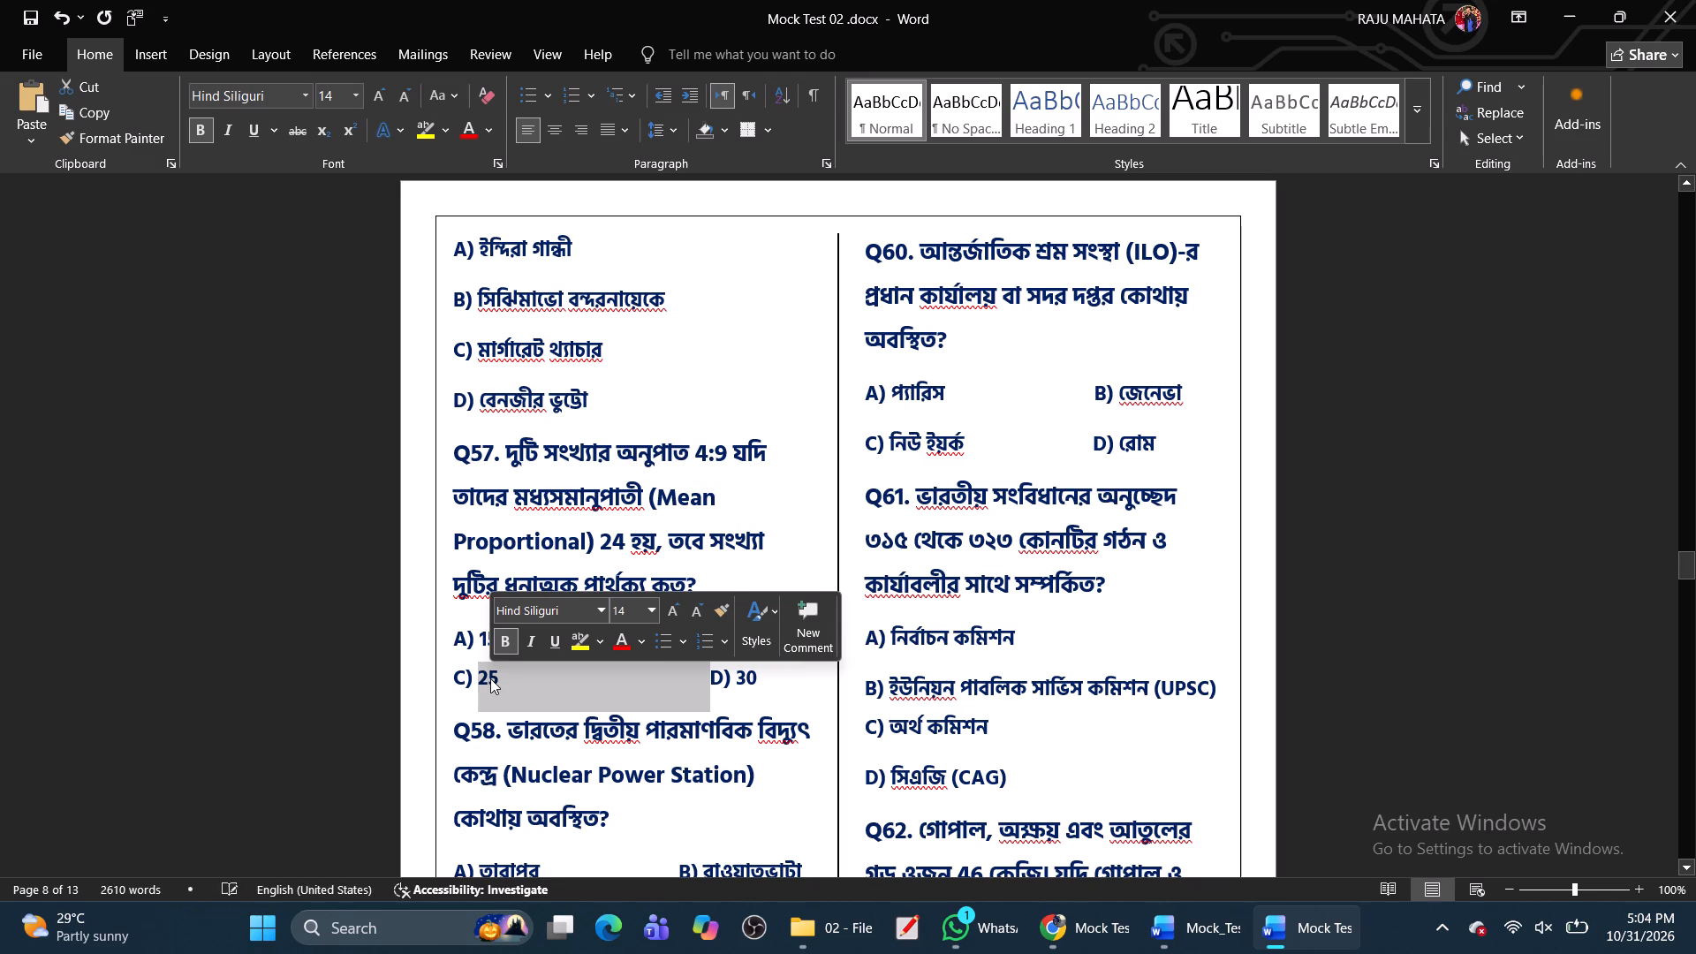
type("20")
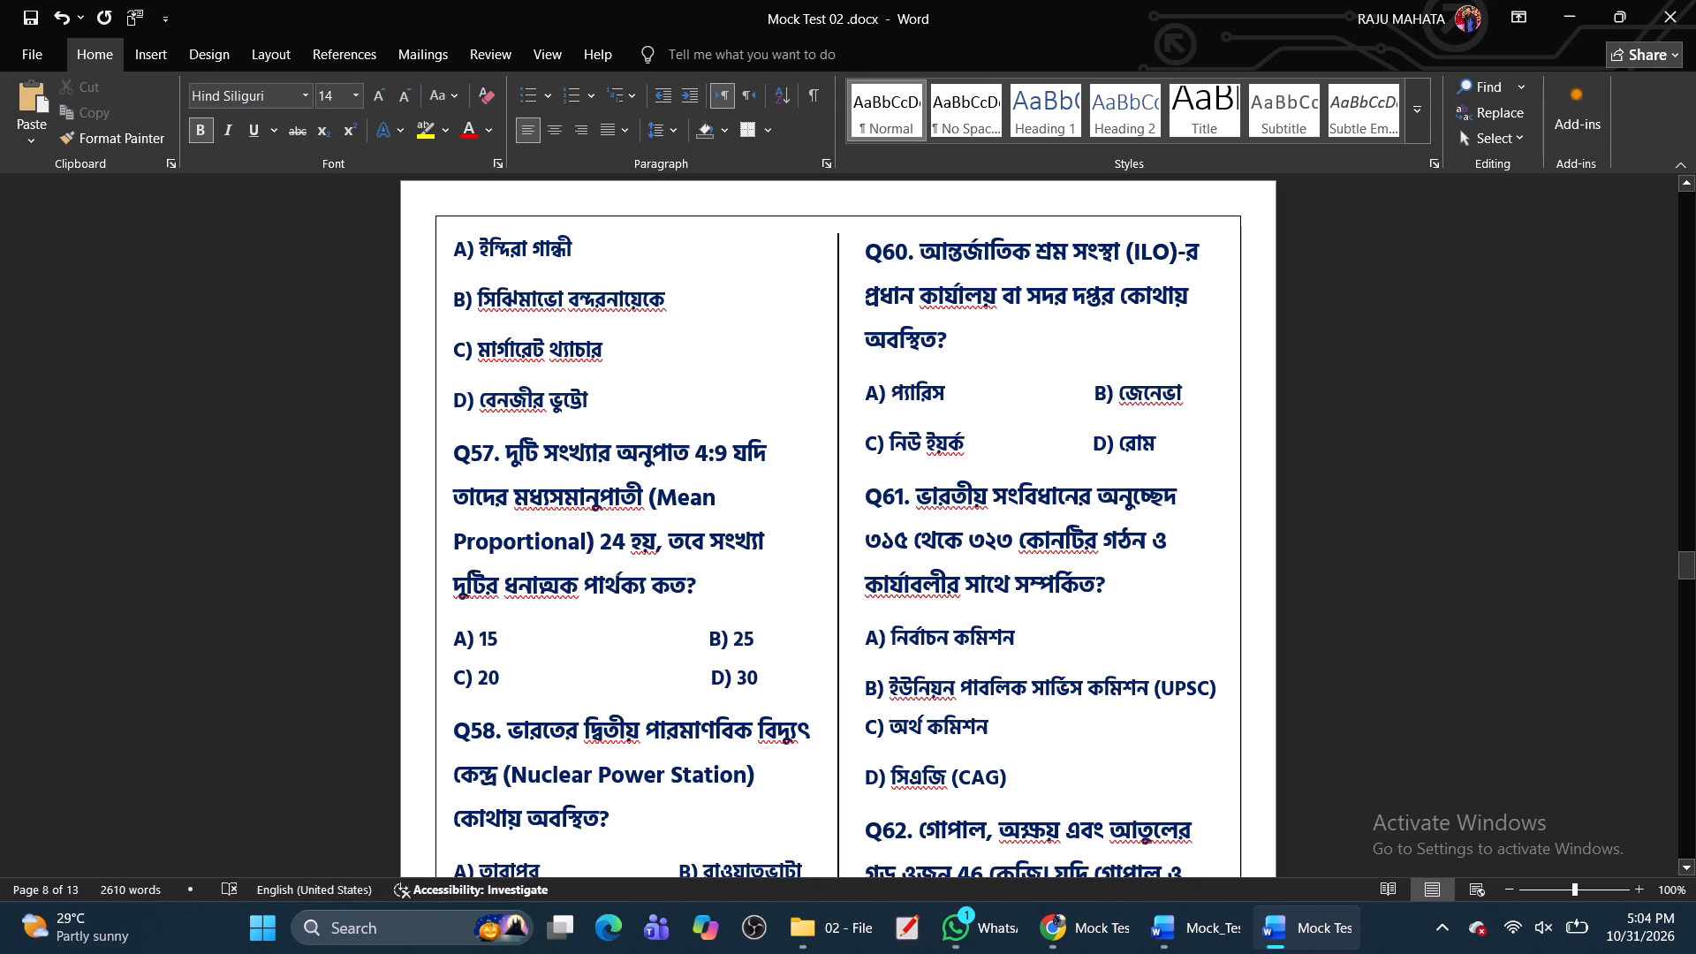
Proofread the questions and answer options following Q57, from Q58 through Q63.
scroll(753, 587, "down", 1)
scroll(629, 634, "down", 8)
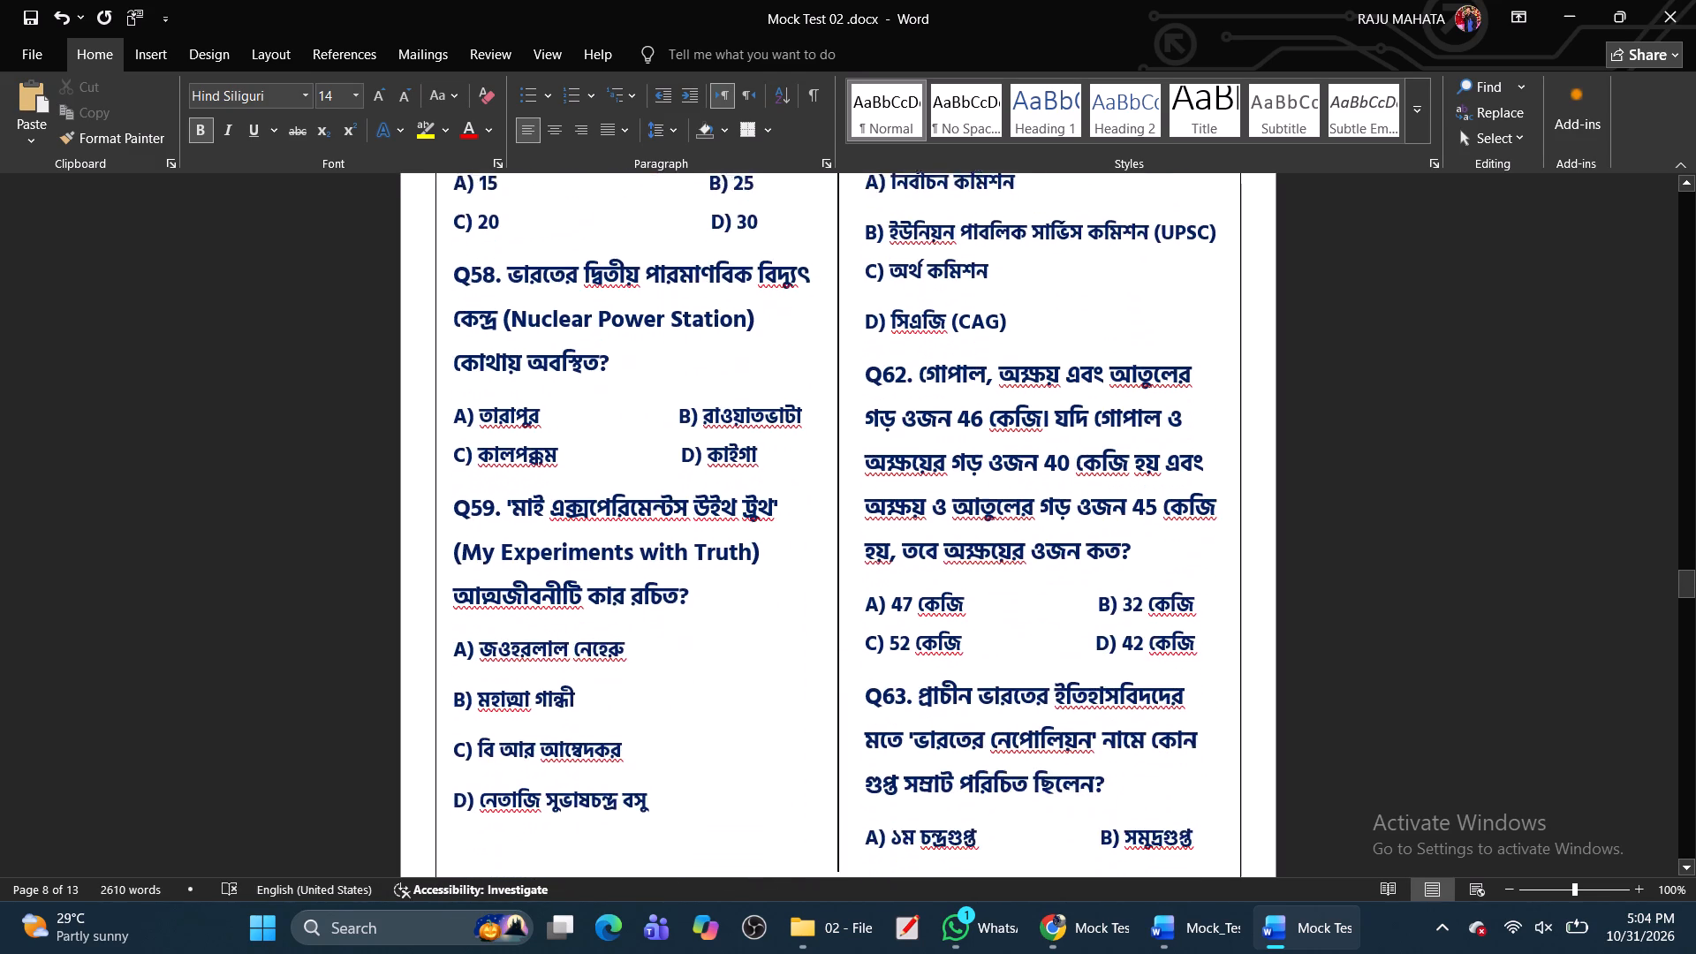
scroll(626, 656, "down", 2)
scroll(626, 659, "up", 12)
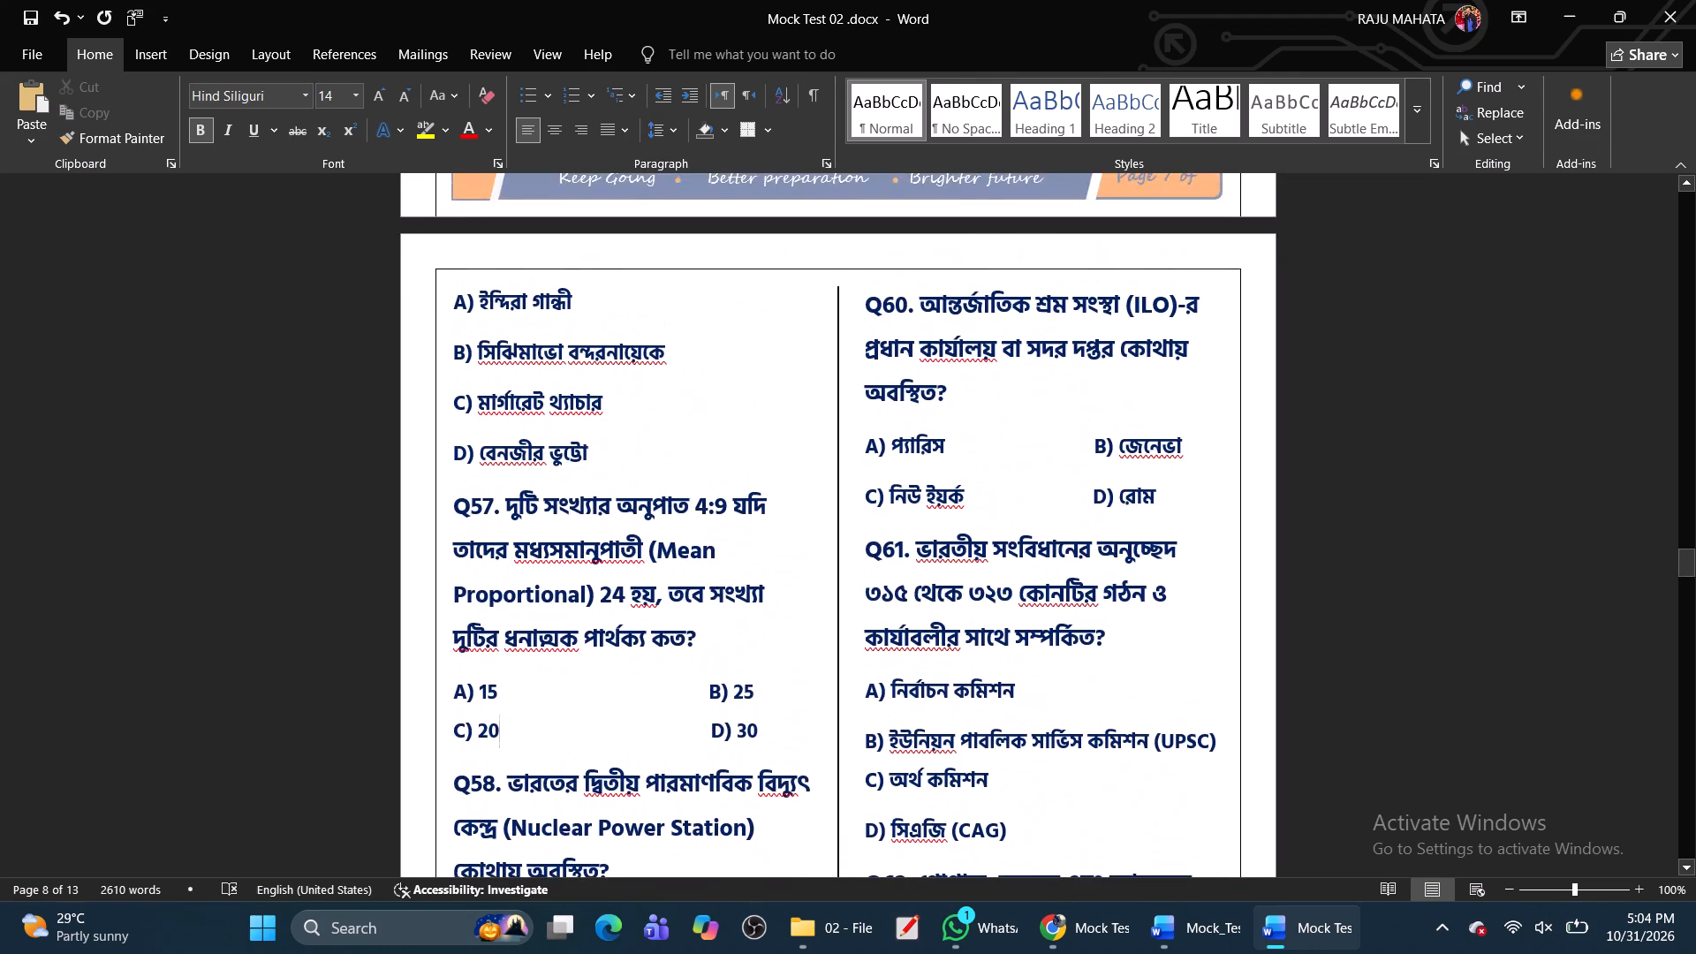
scroll(626, 659, "down", 8)
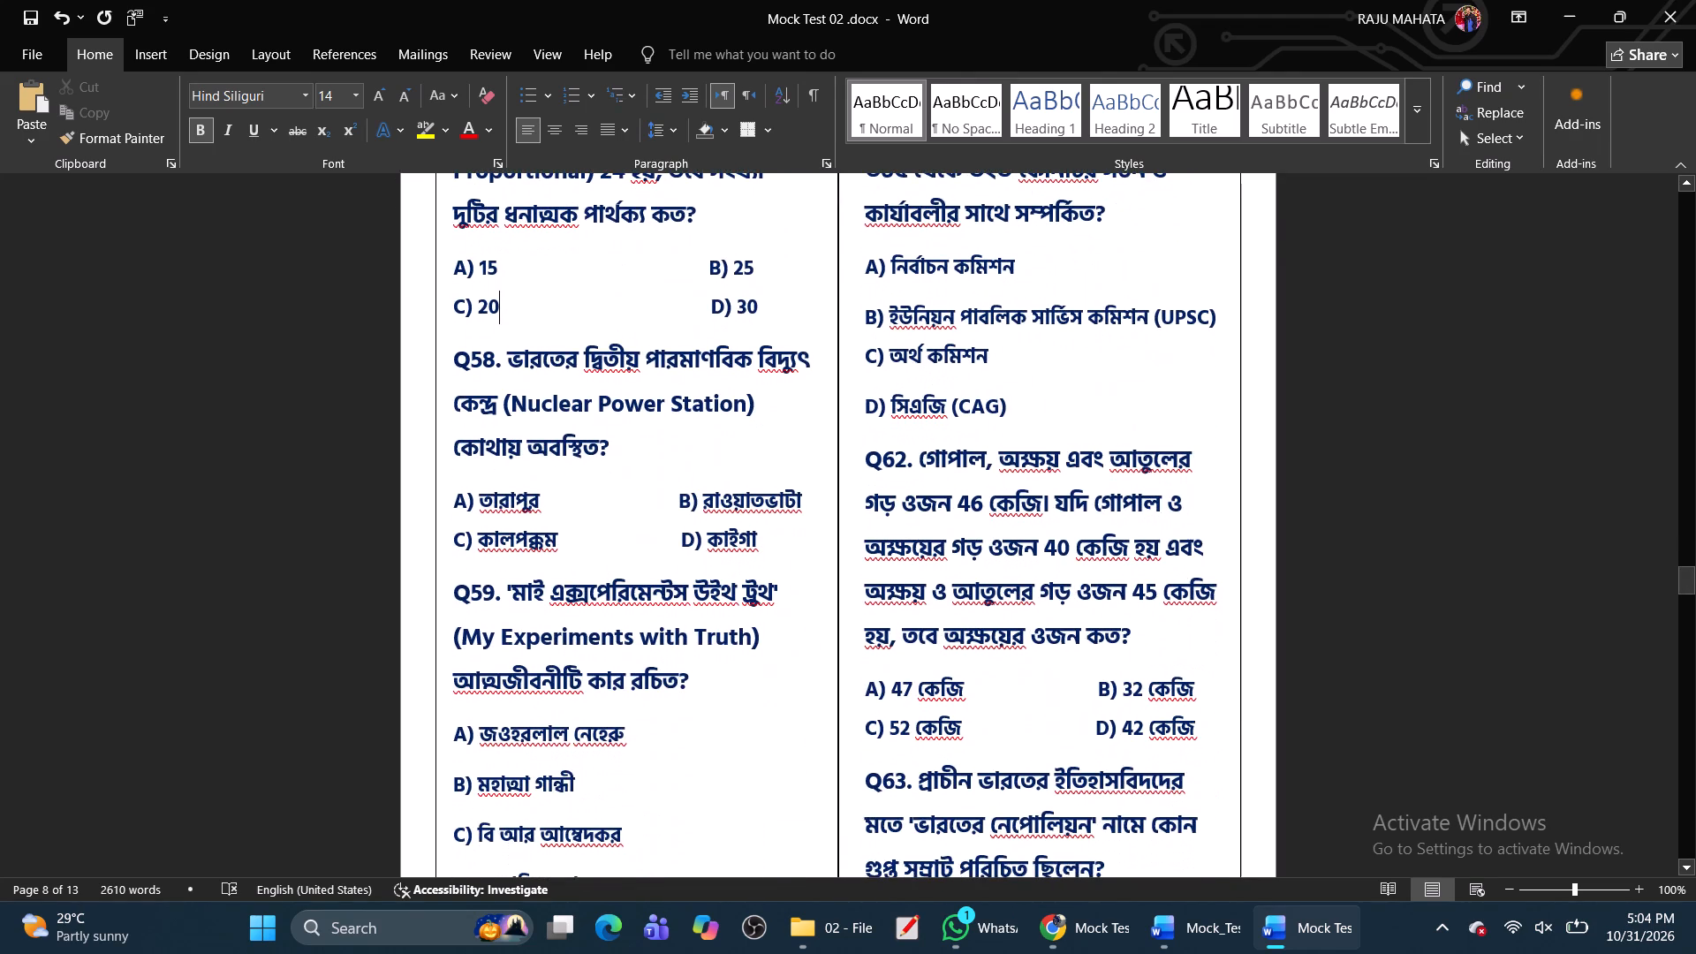
scroll(626, 659, "down", 2)
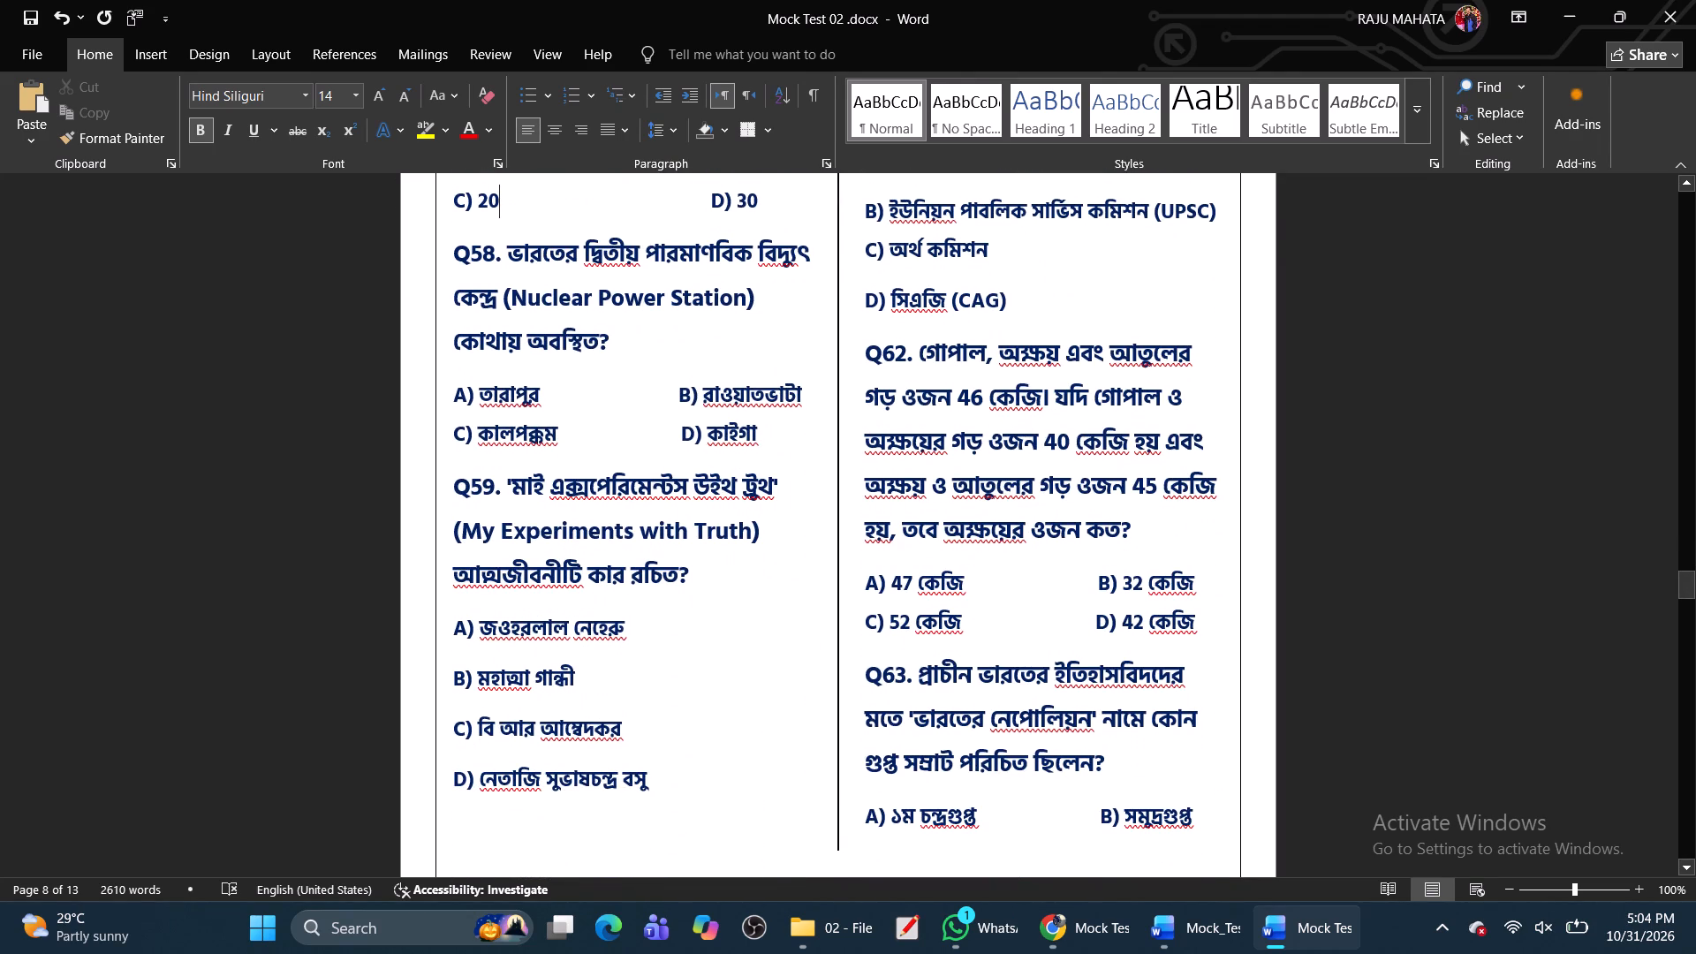
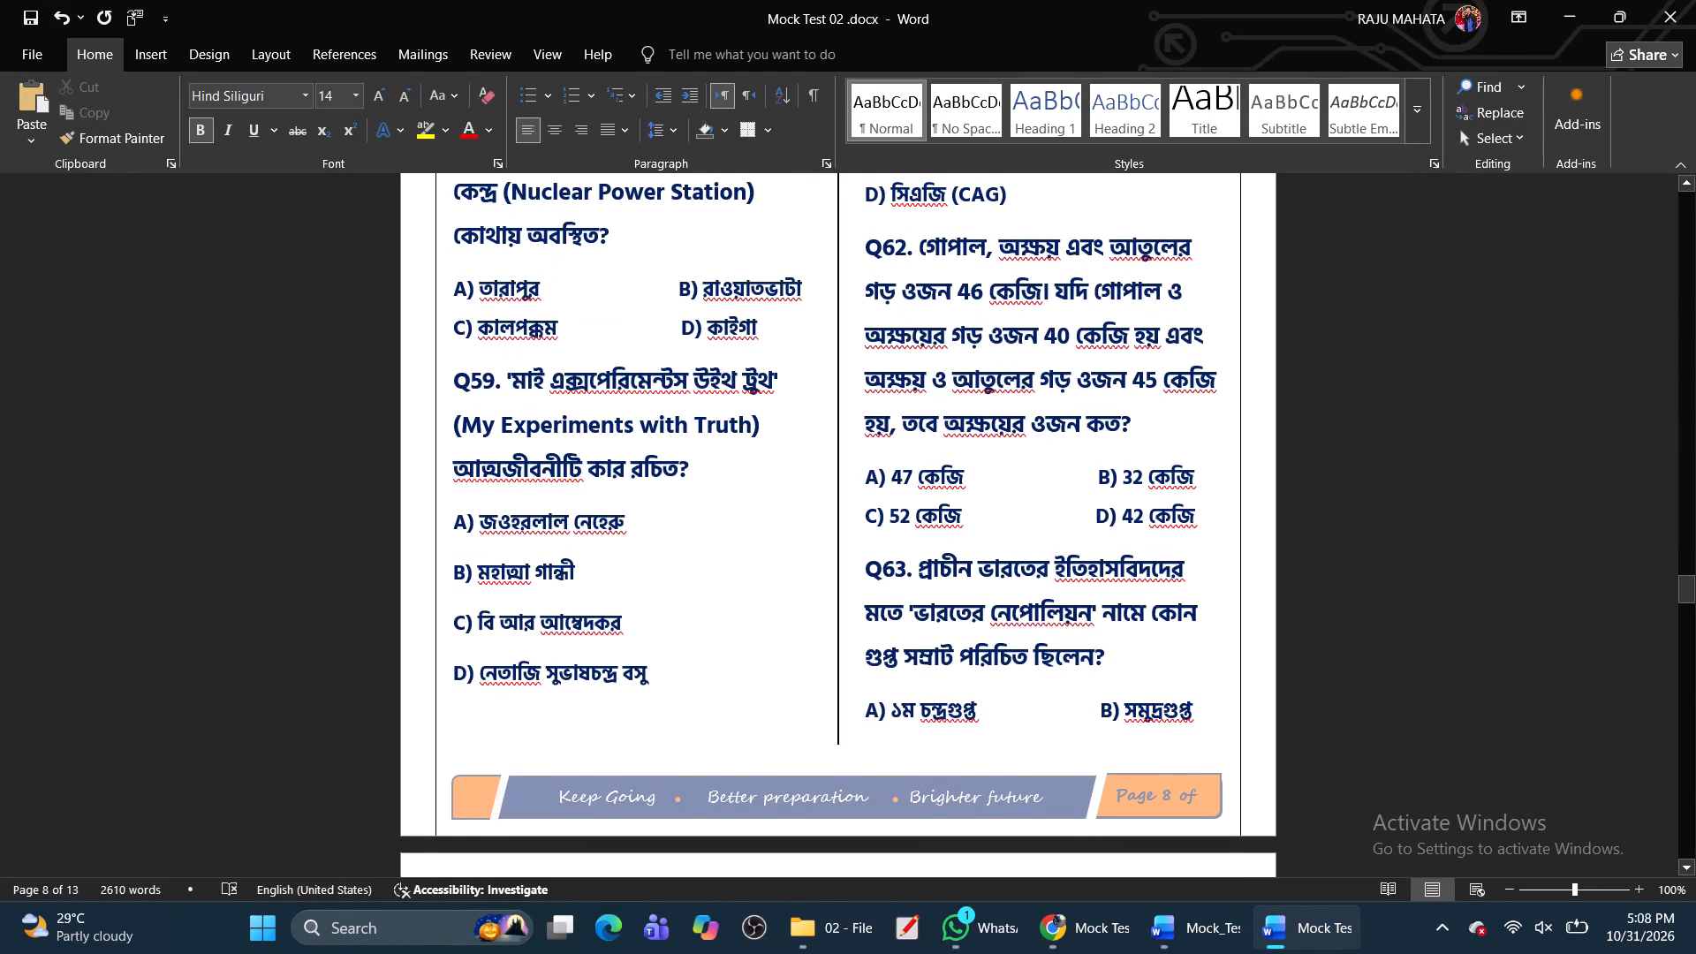
Swap answer options A and B of Q62 so that A) reads 32 and B) reads 47.
left_click(1131, 475)
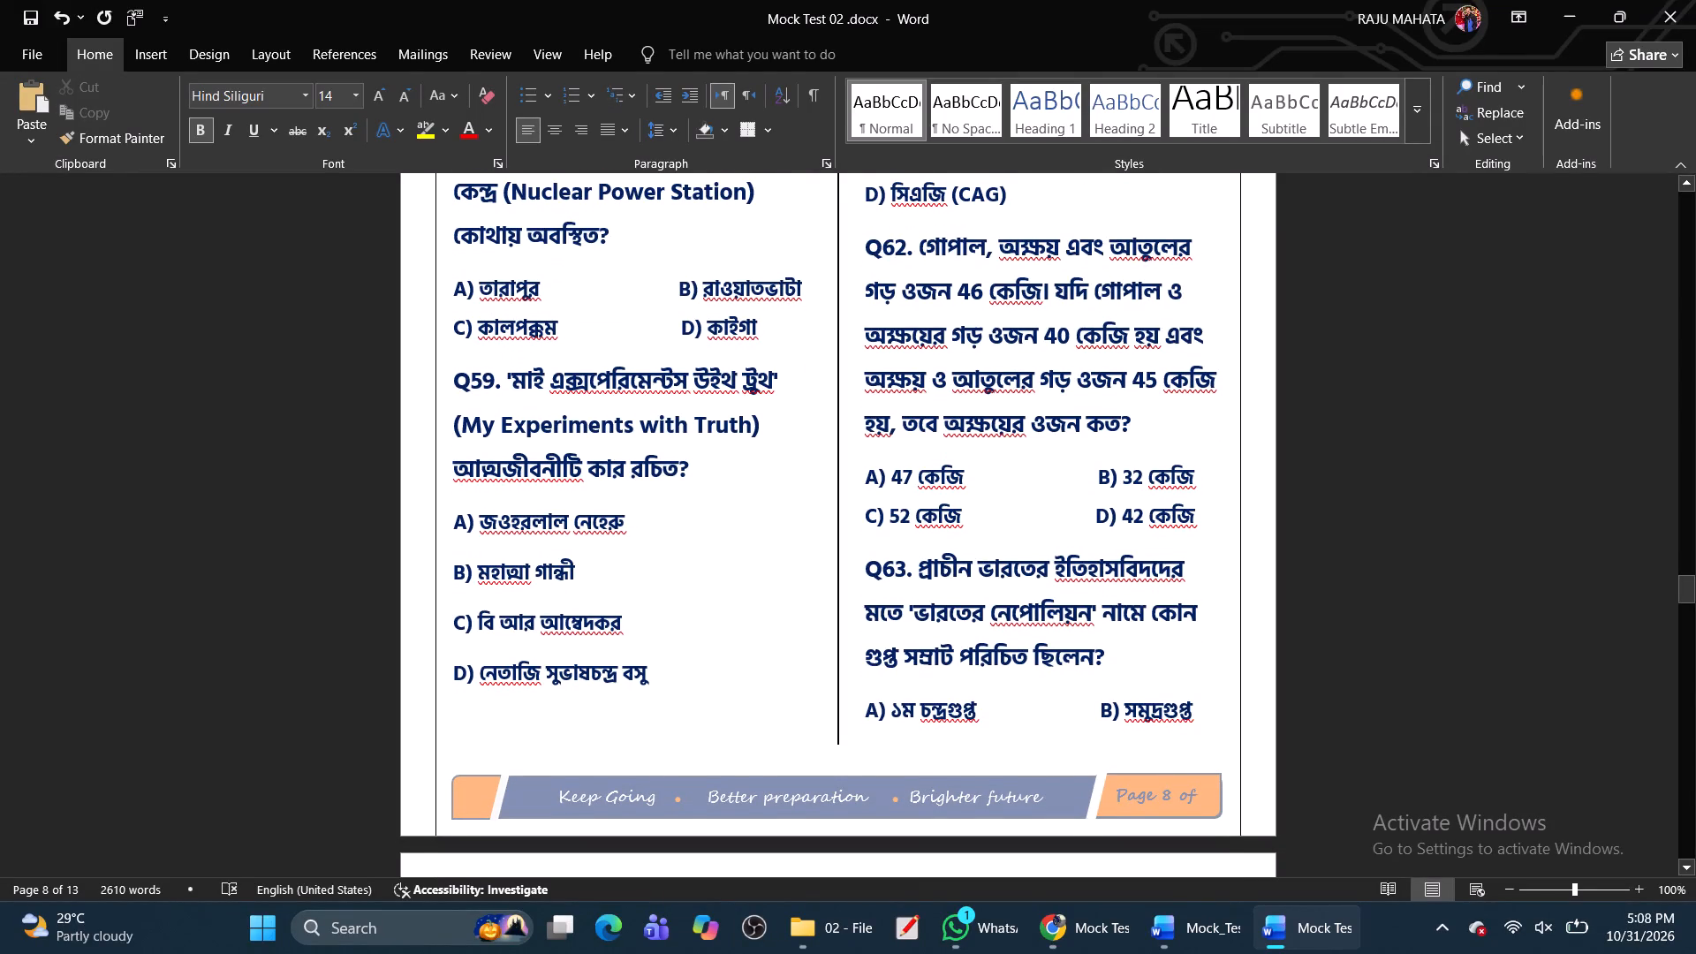
double_click(901, 470)
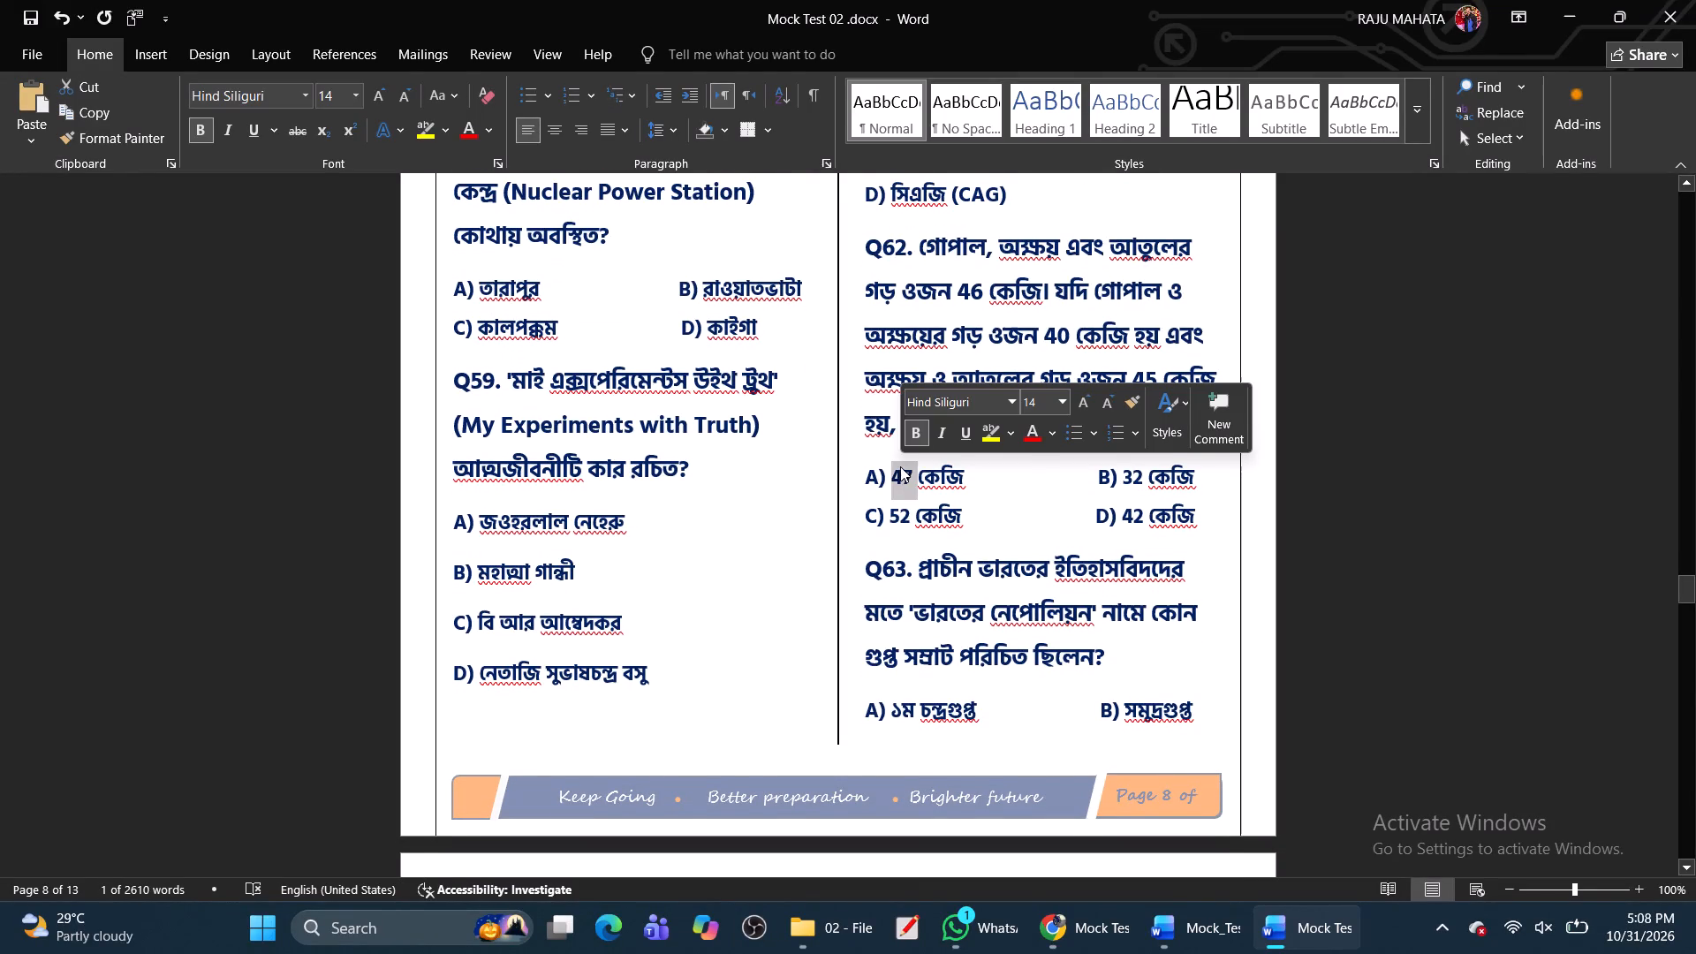
key("3")
key("2")
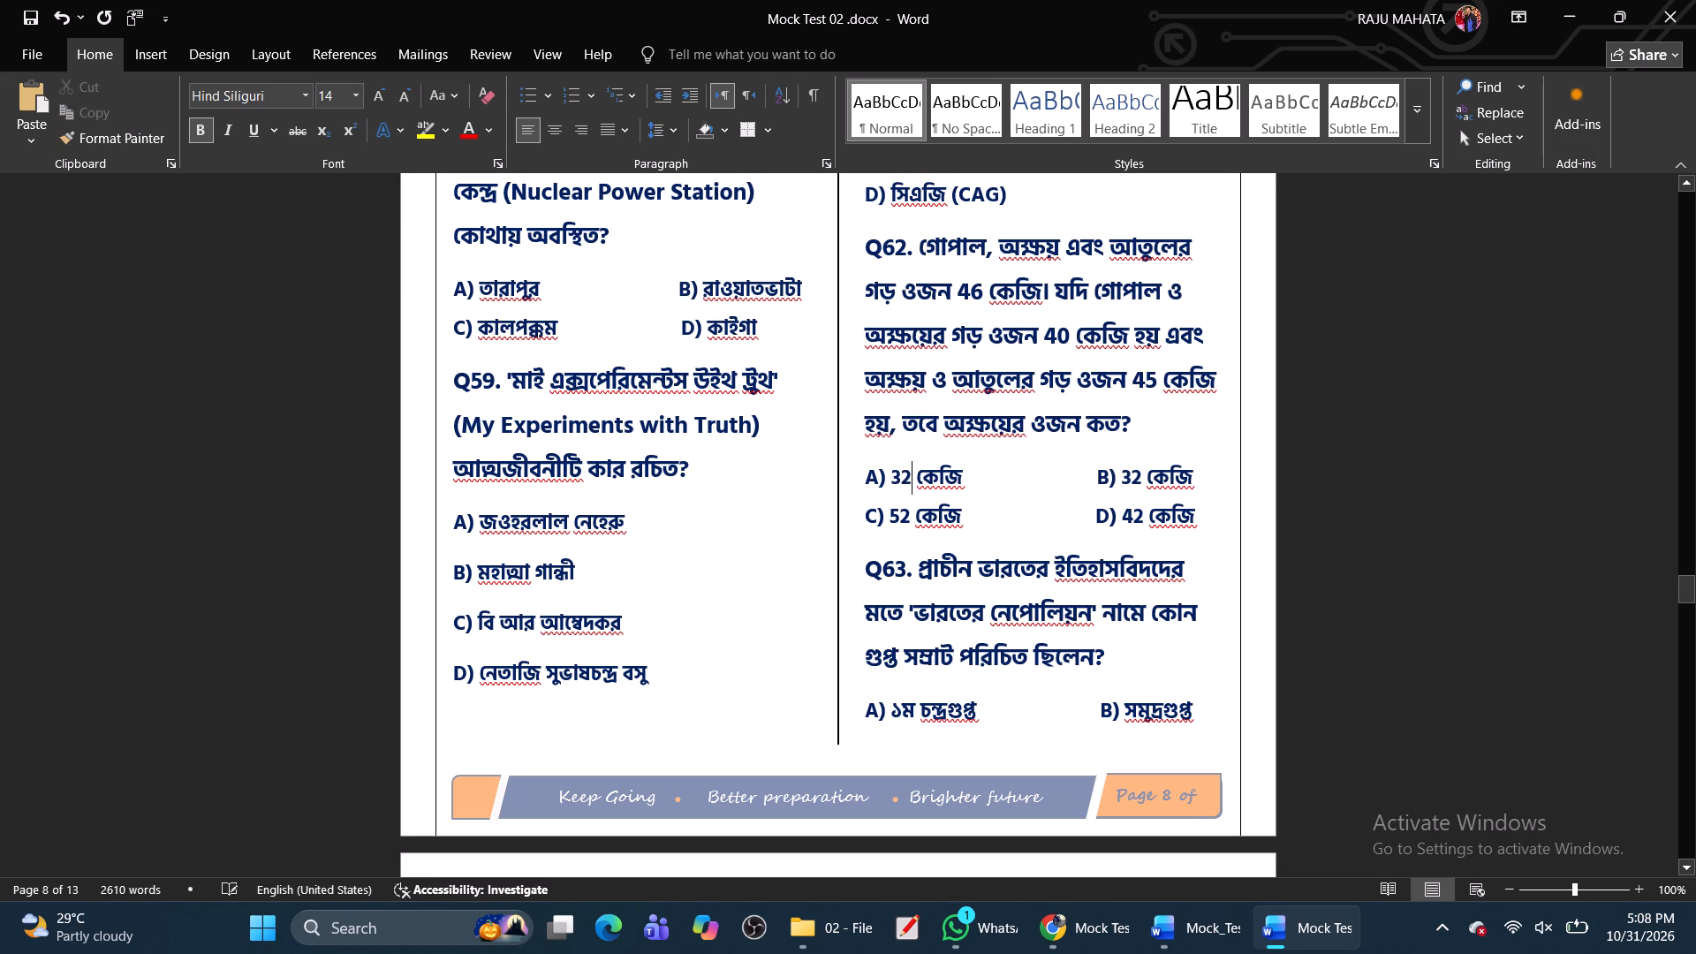
double_click(1125, 479)
type("47")
Proofread the questions and answer options following Q63, from Q64 through Q71.
scroll(795, 526, "down", 8)
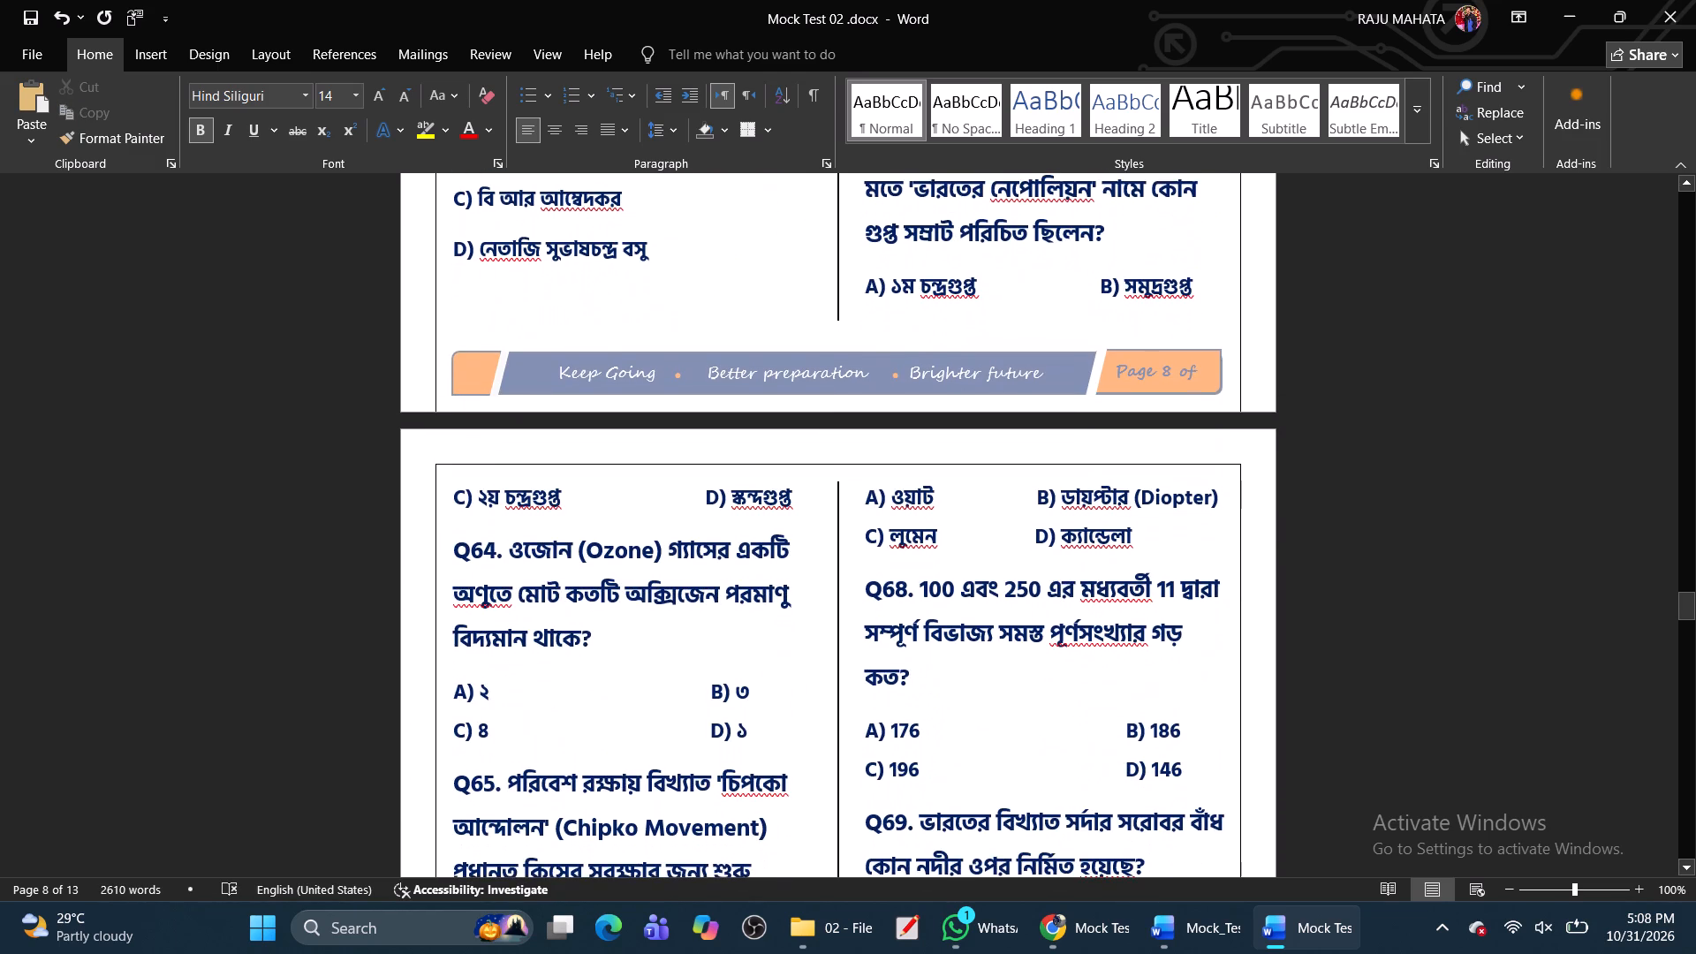
scroll(563, 587, "down", 5)
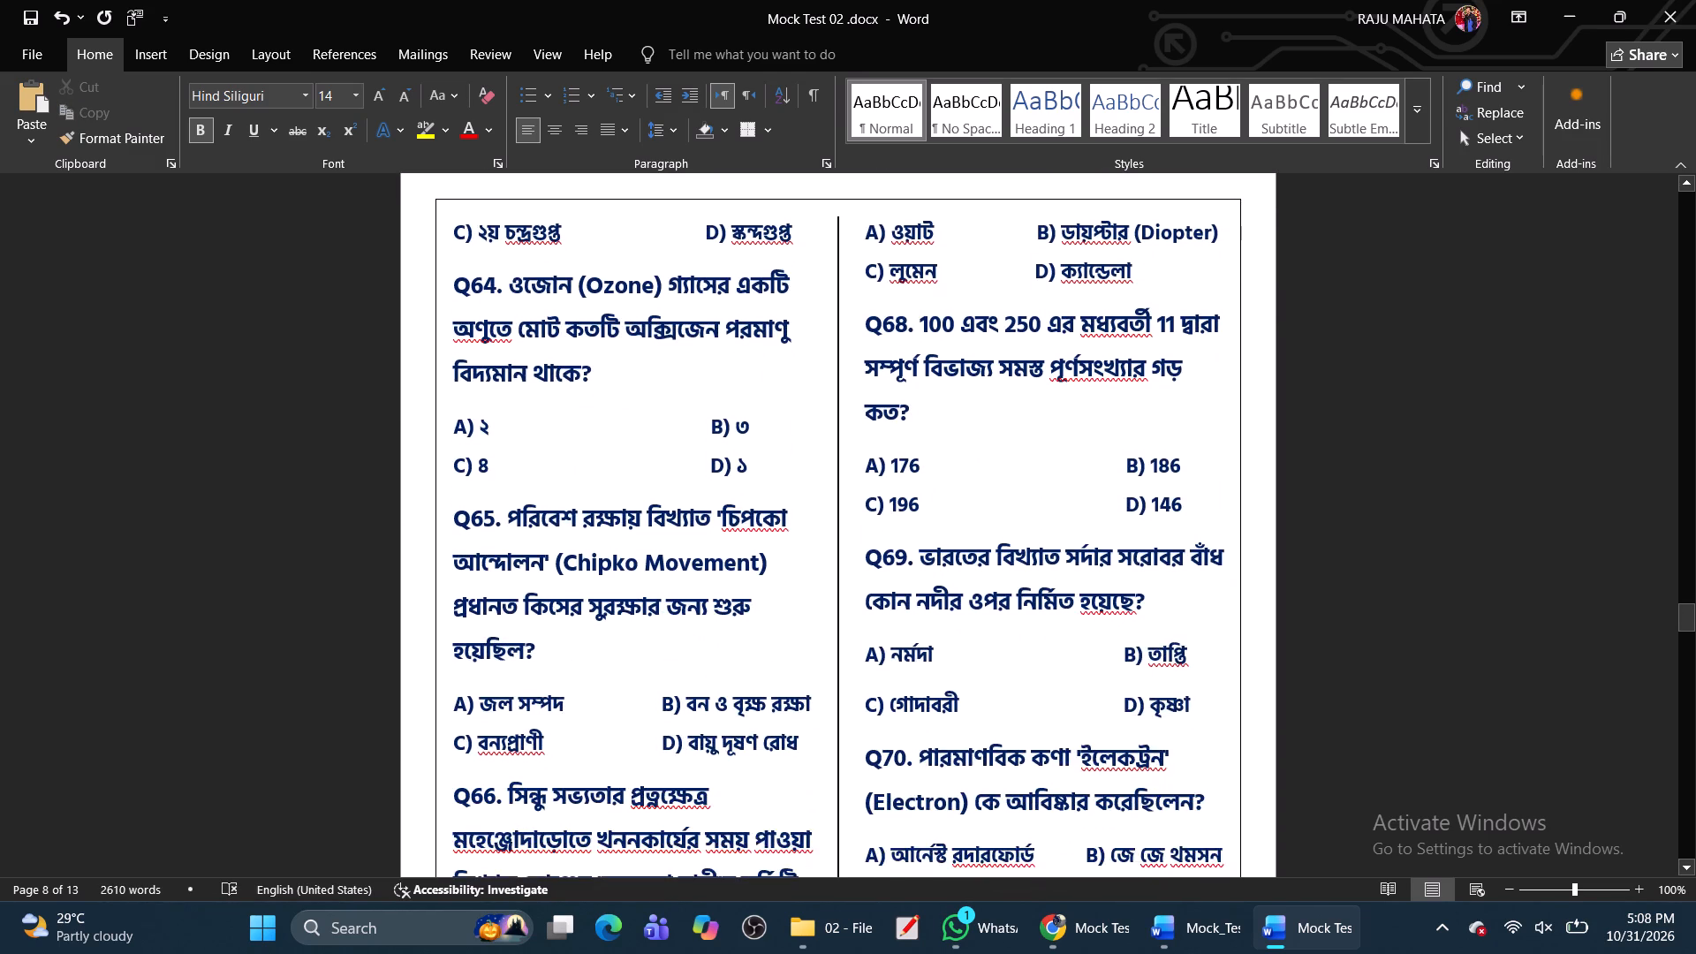
scroll(562, 589, "down", 11)
scroll(562, 591, "up", 4)
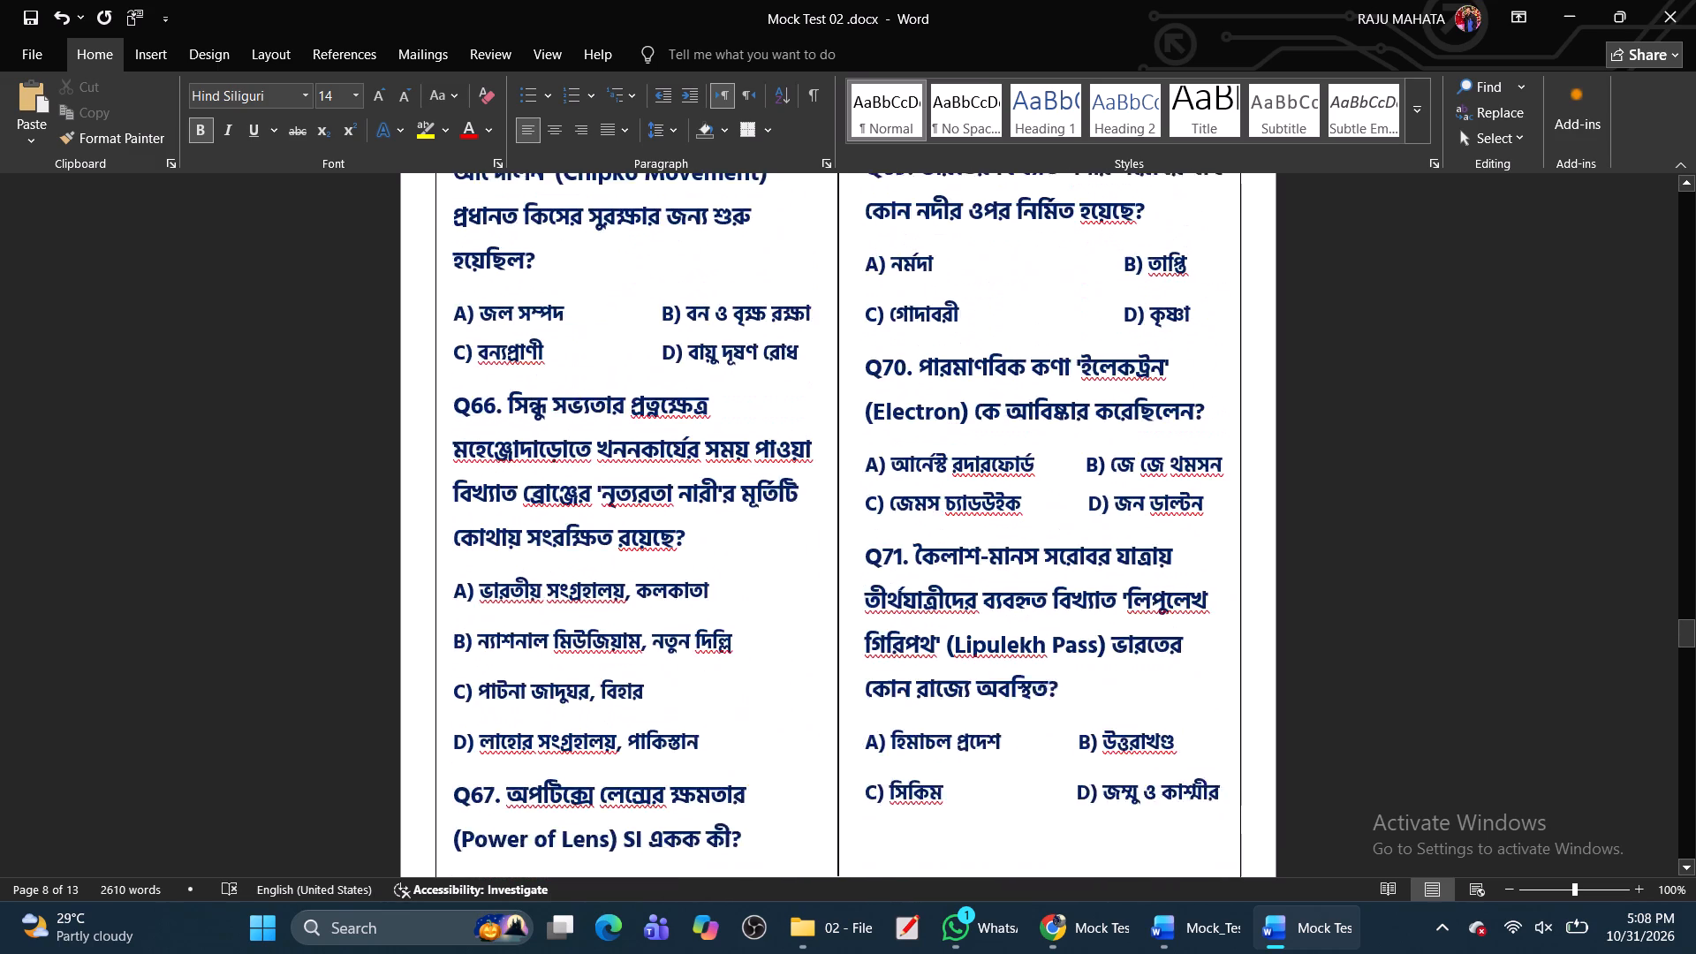
scroll(562, 591, "up", 8)
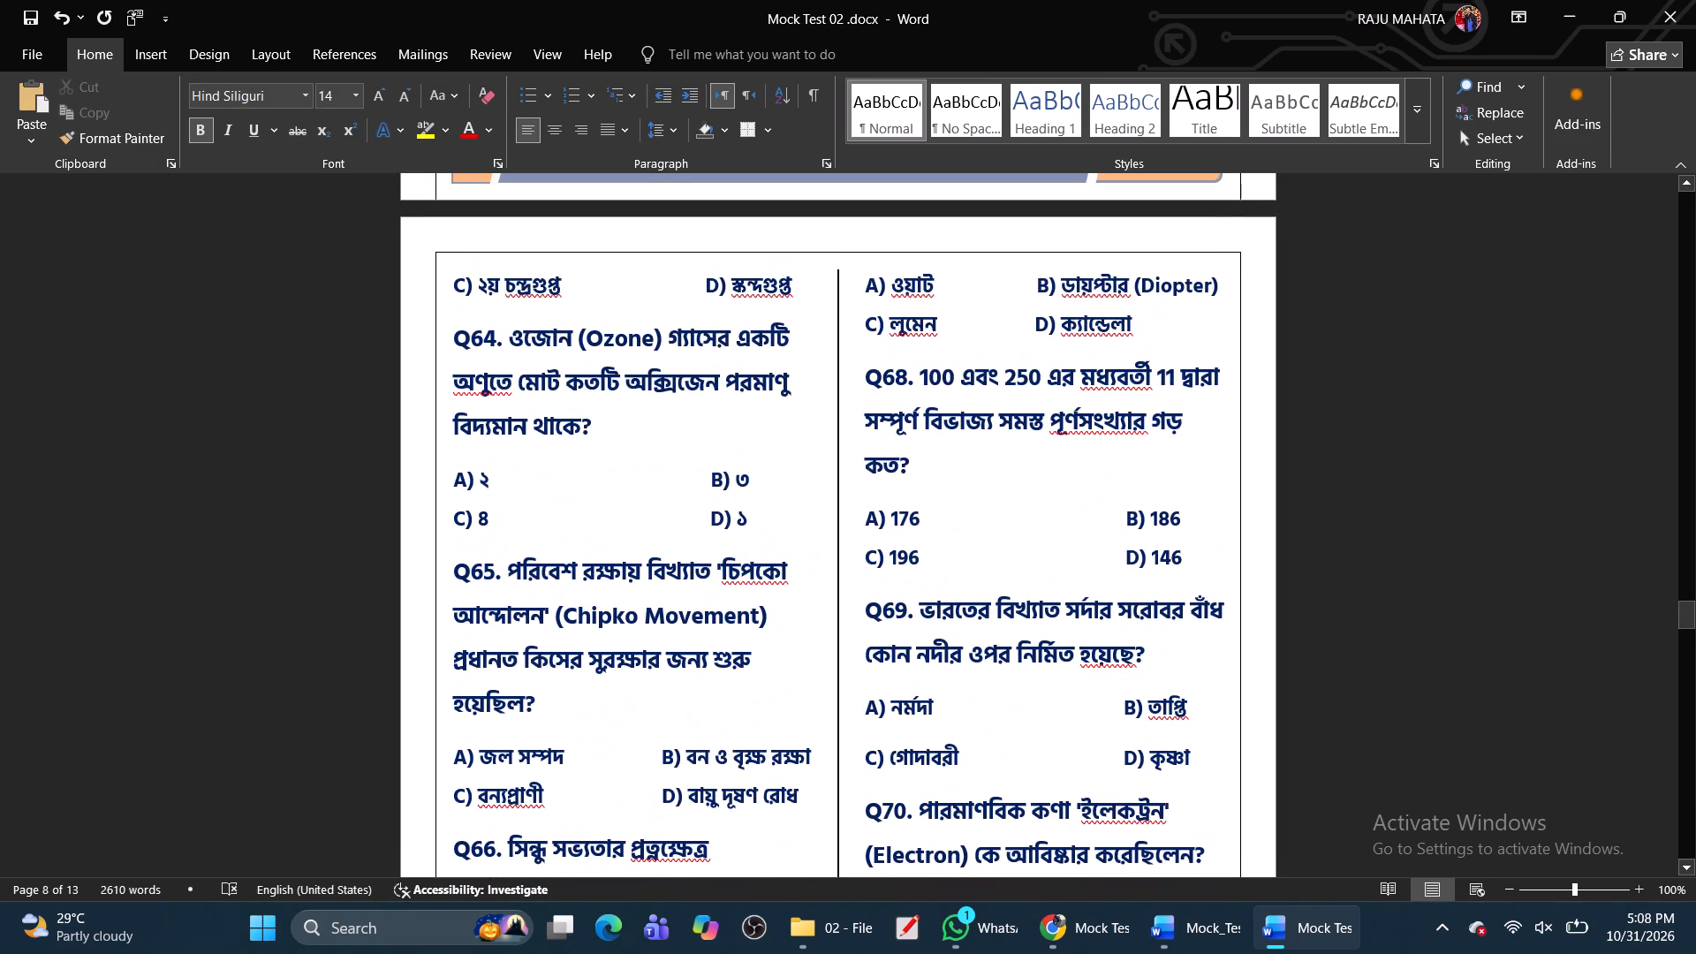
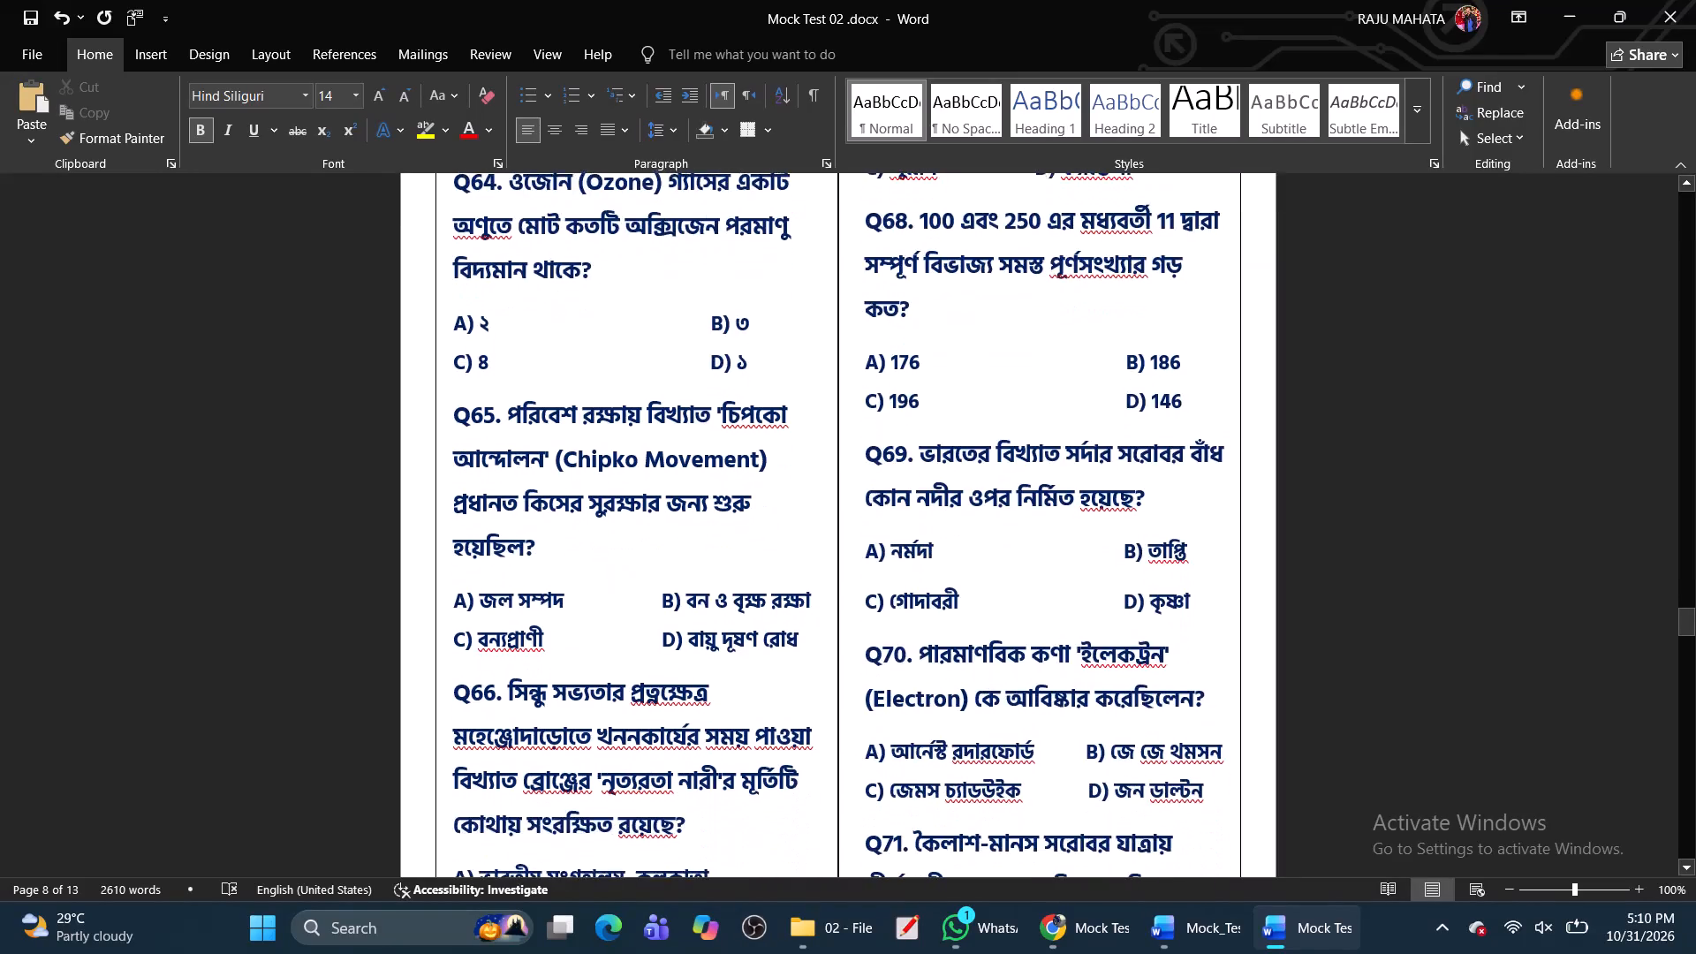
Continue proofreading the questions and answer options from Q65 onward, through Q78 on the following page.
scroll(908, 550, "down", 2)
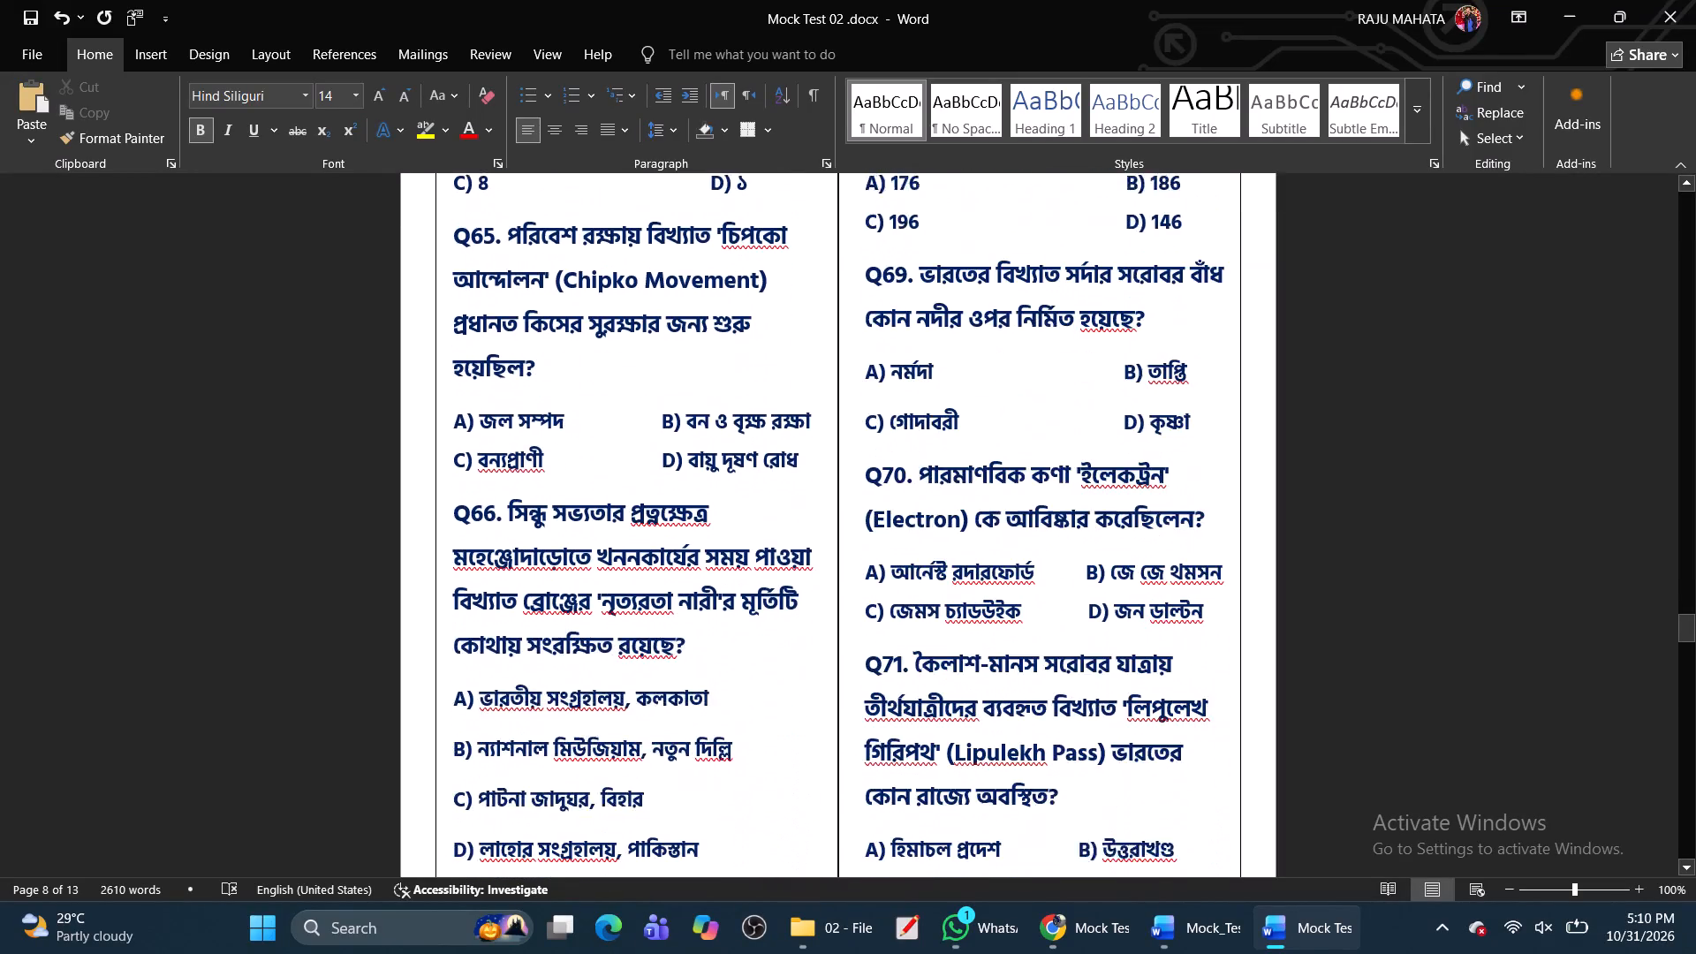
scroll(908, 551, "down", 14)
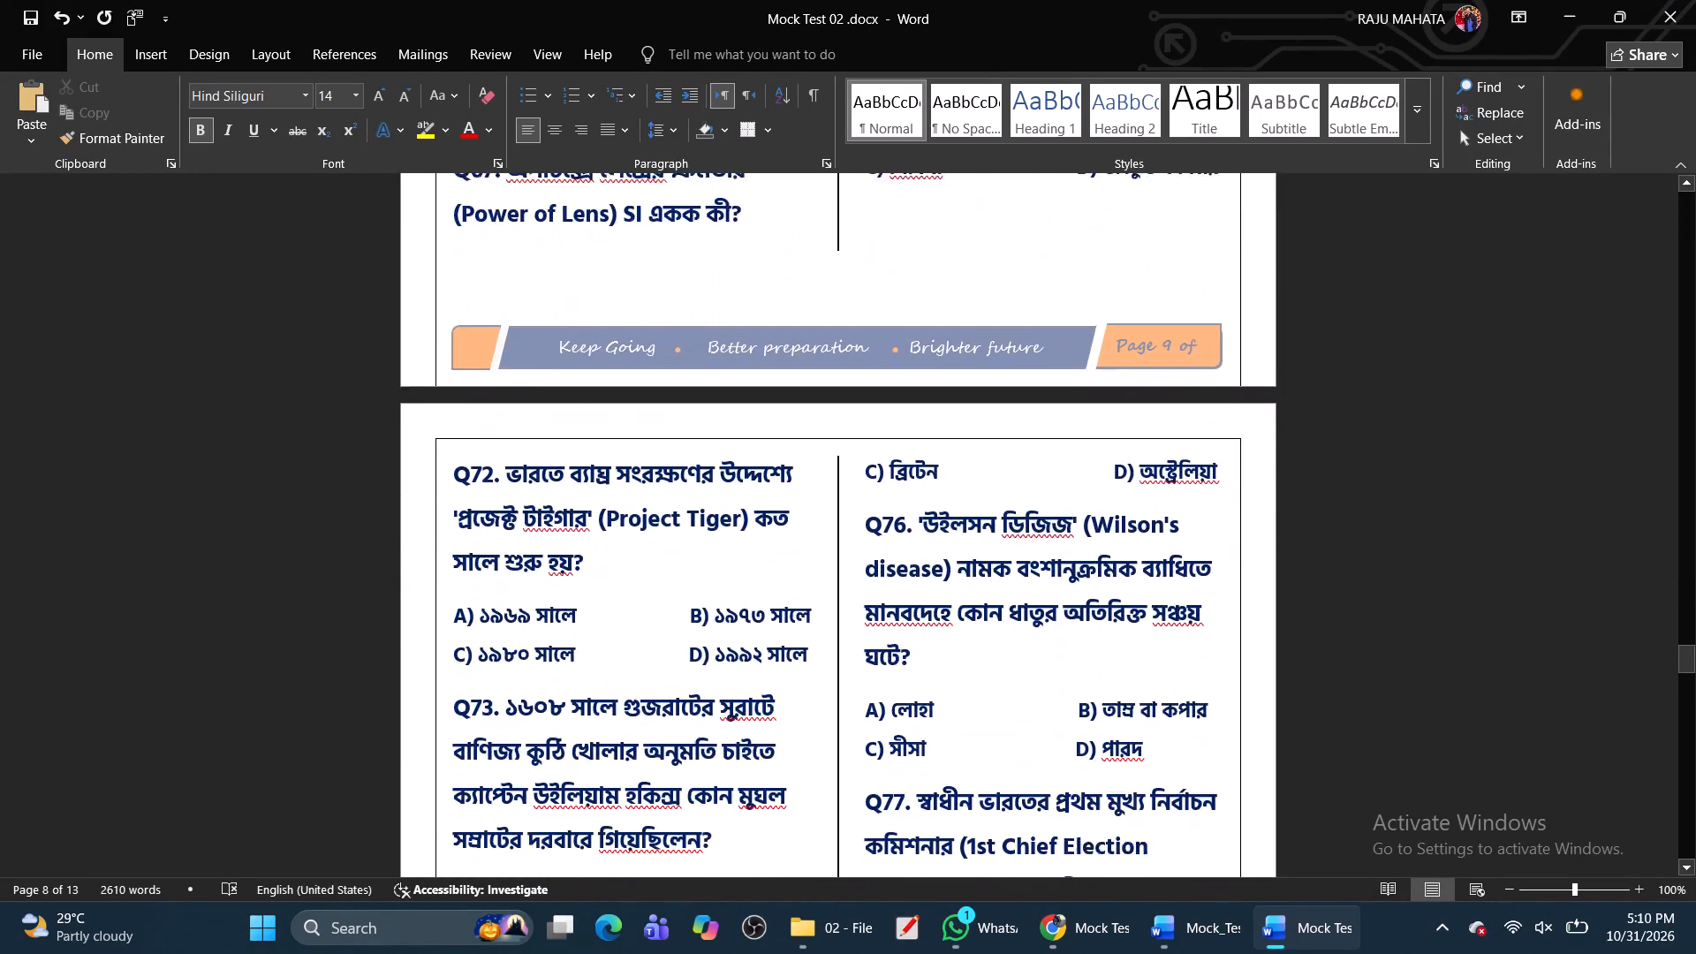
scroll(913, 560, "down", 8)
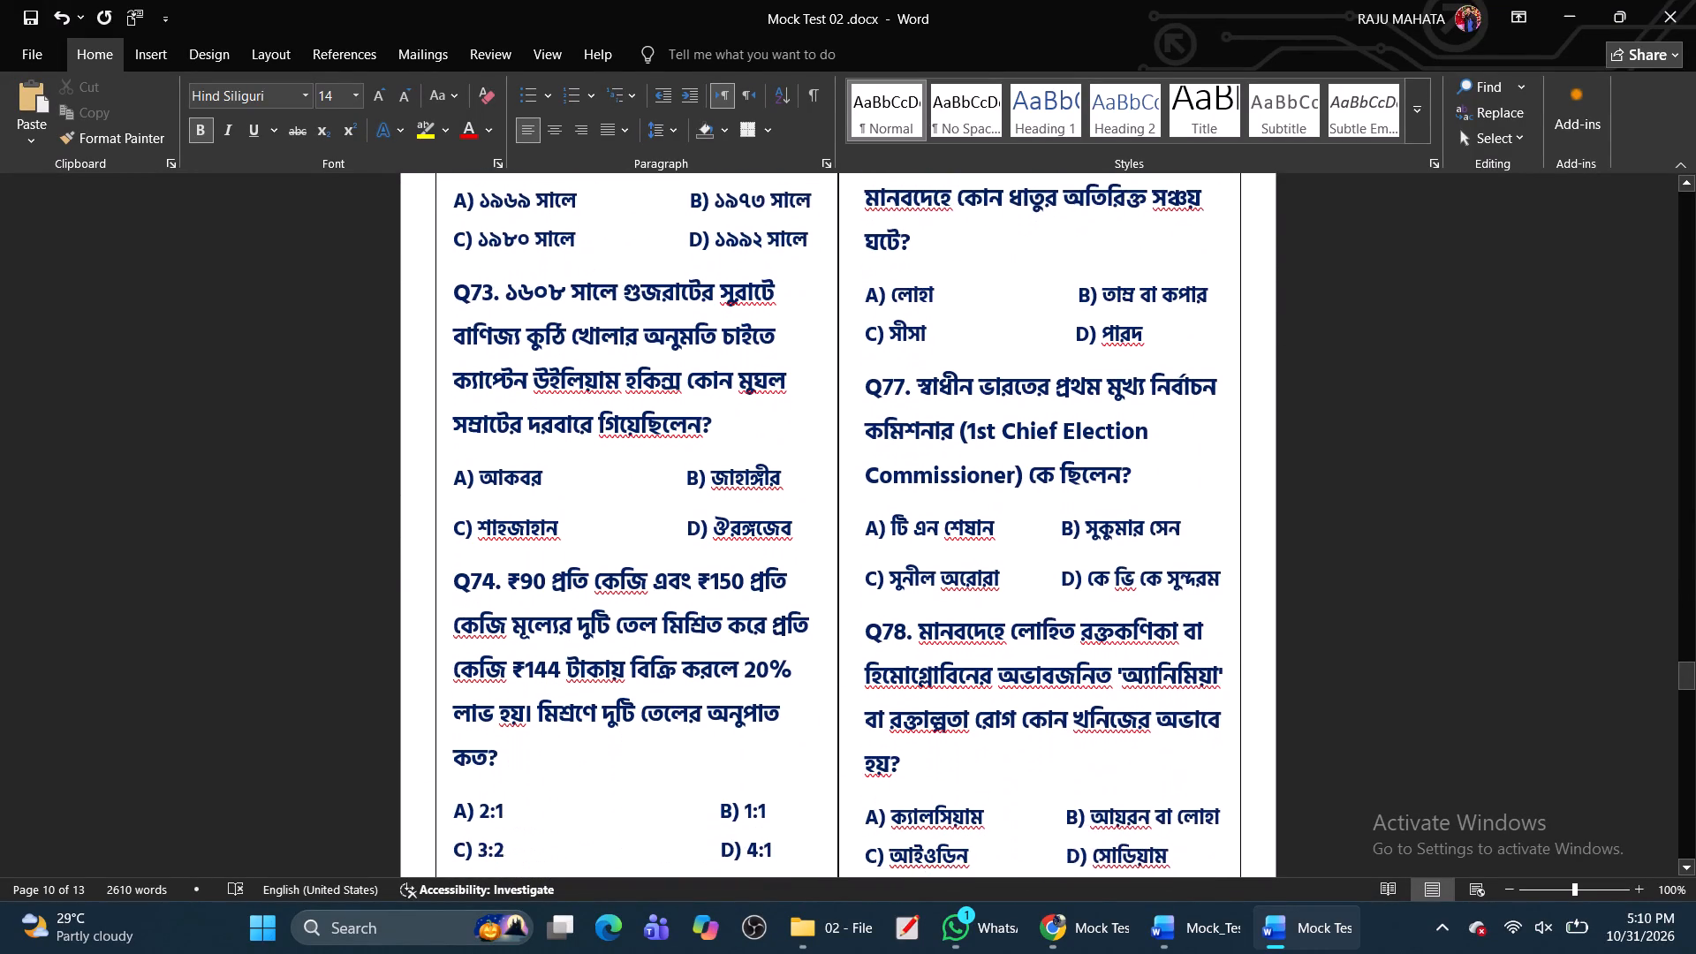
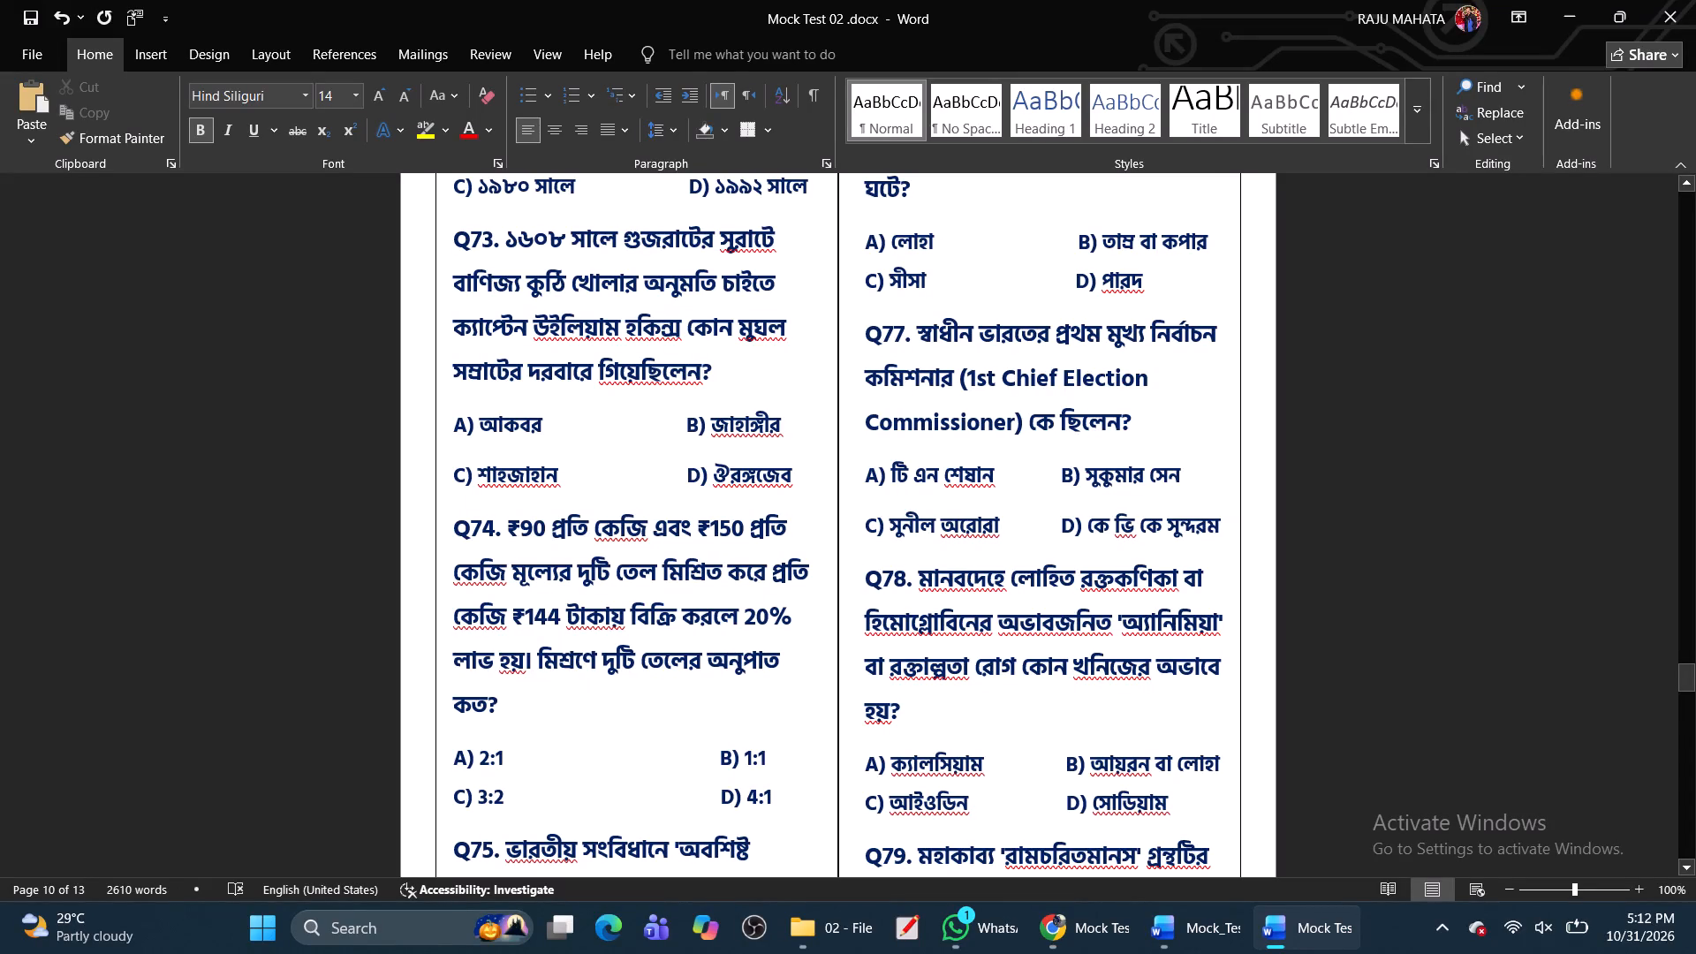
Swap answer options B and D of Q74, making B) 4:1 and D) 1:1.
left_click(755, 803)
key("BackSpace")
key("1")
left_click(752, 761)
key("BackSpace")
key("4")
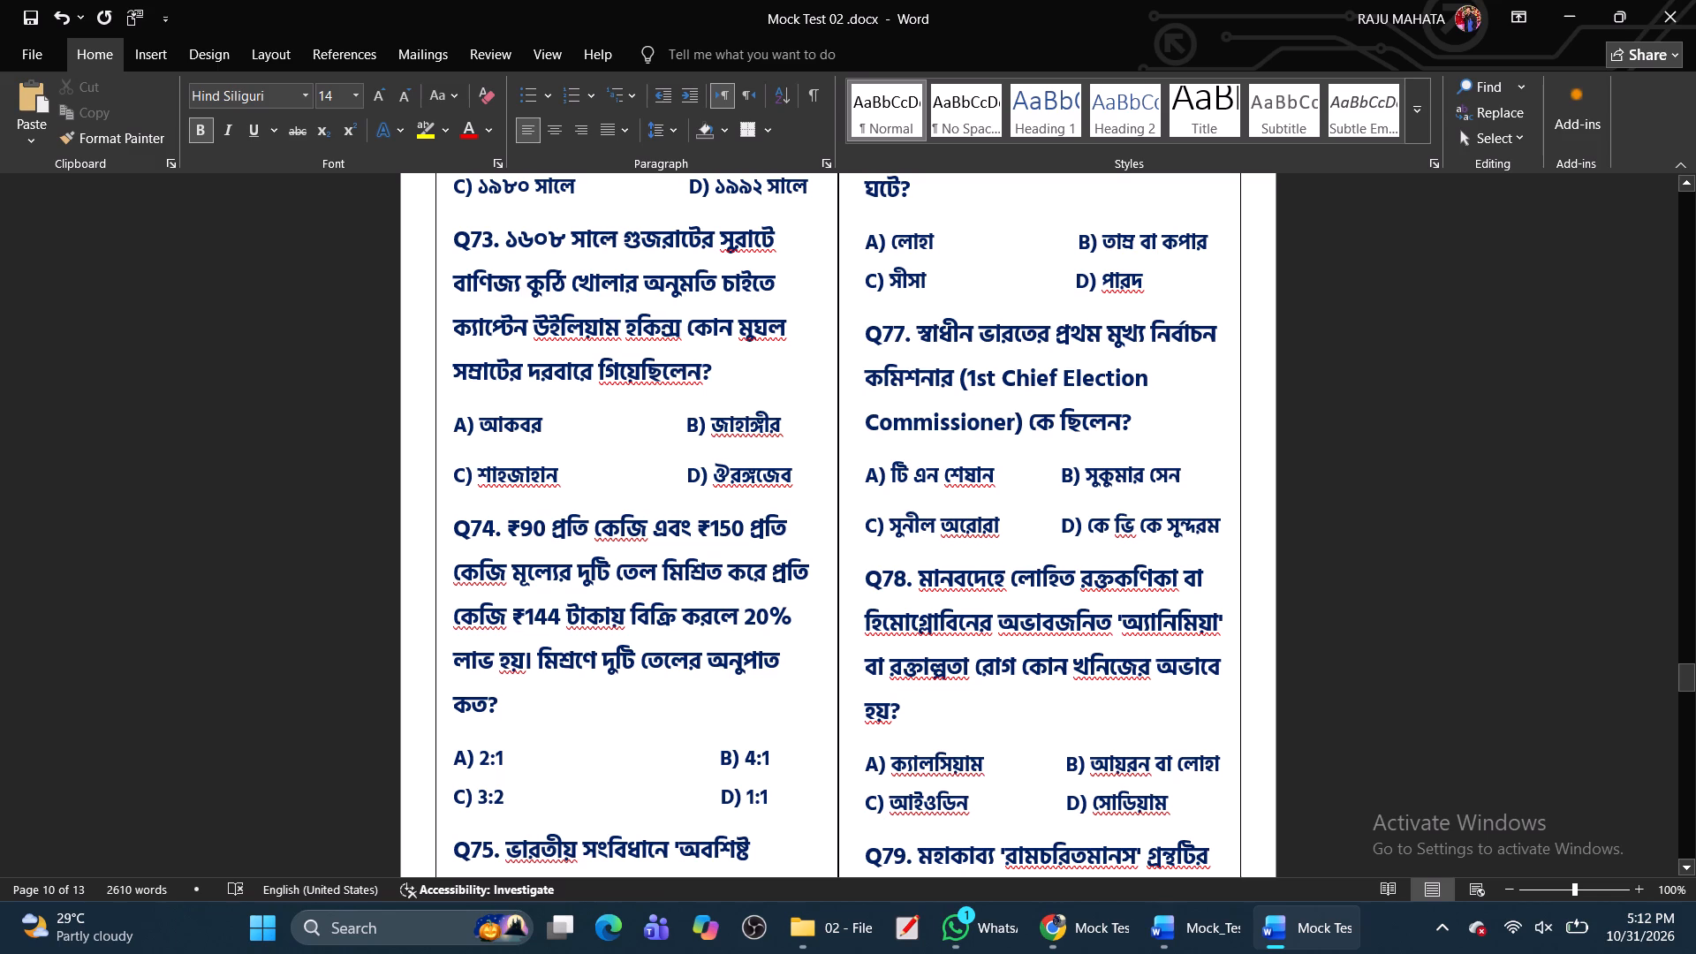
Proofread the questions and answer options around Q72 to Q79, continuing to Q80 through Q85 on the following page.
scroll(672, 769, "down", 5)
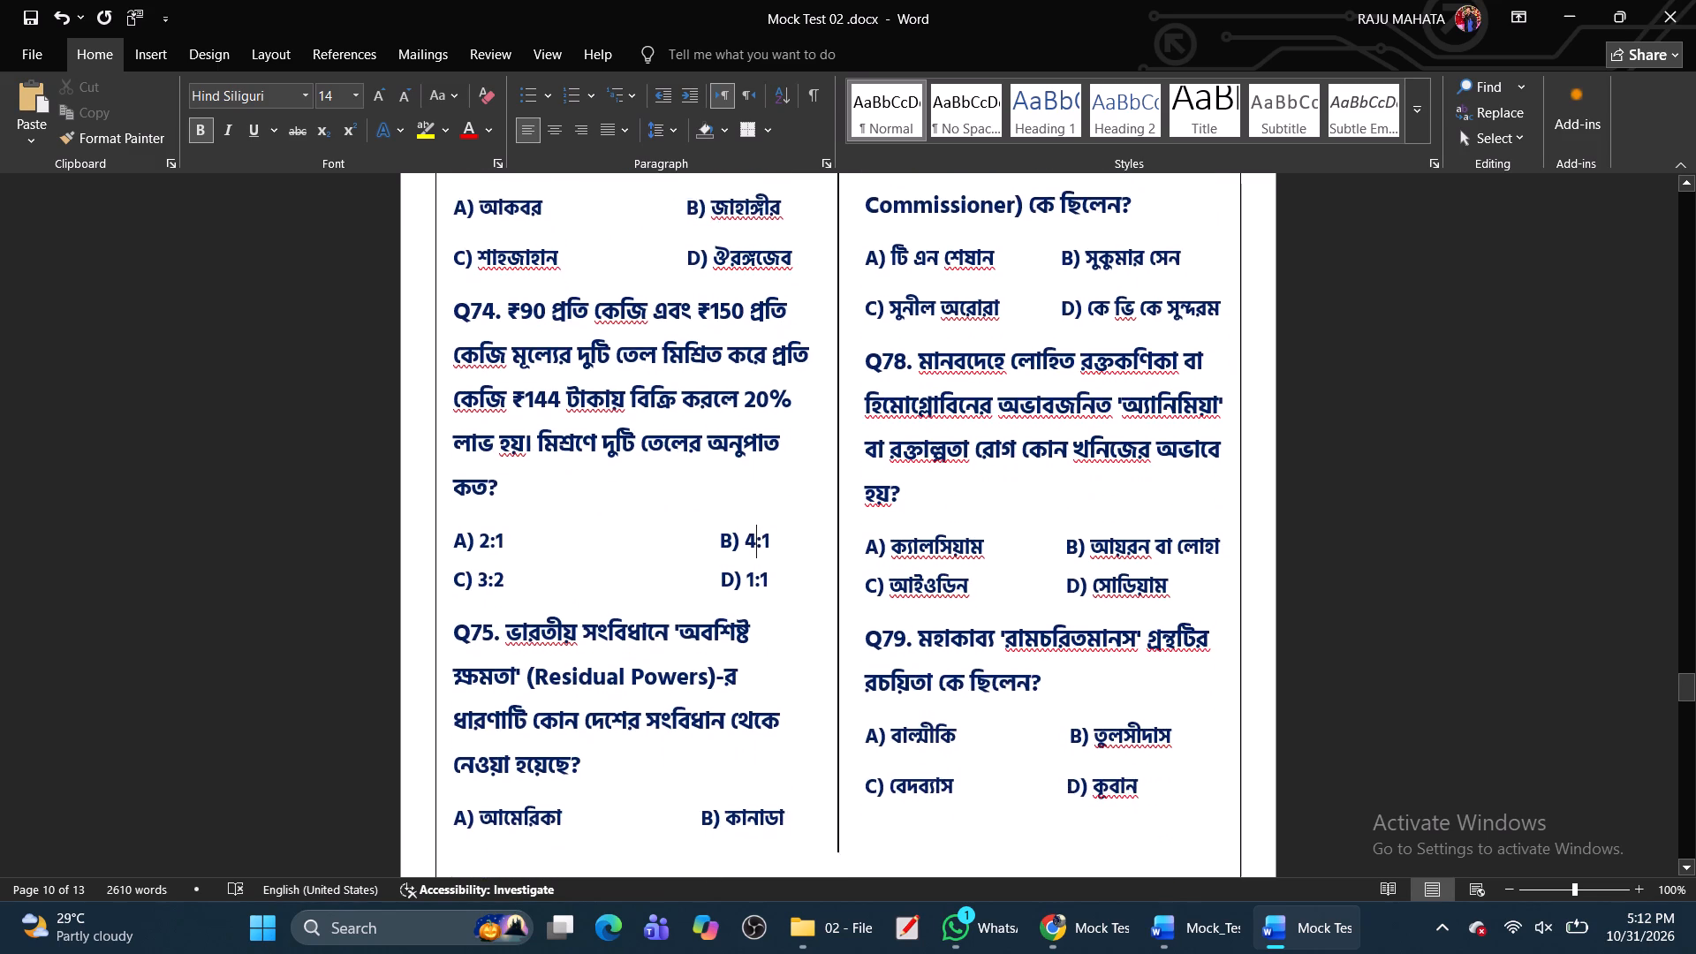
scroll(871, 602, "up", 10)
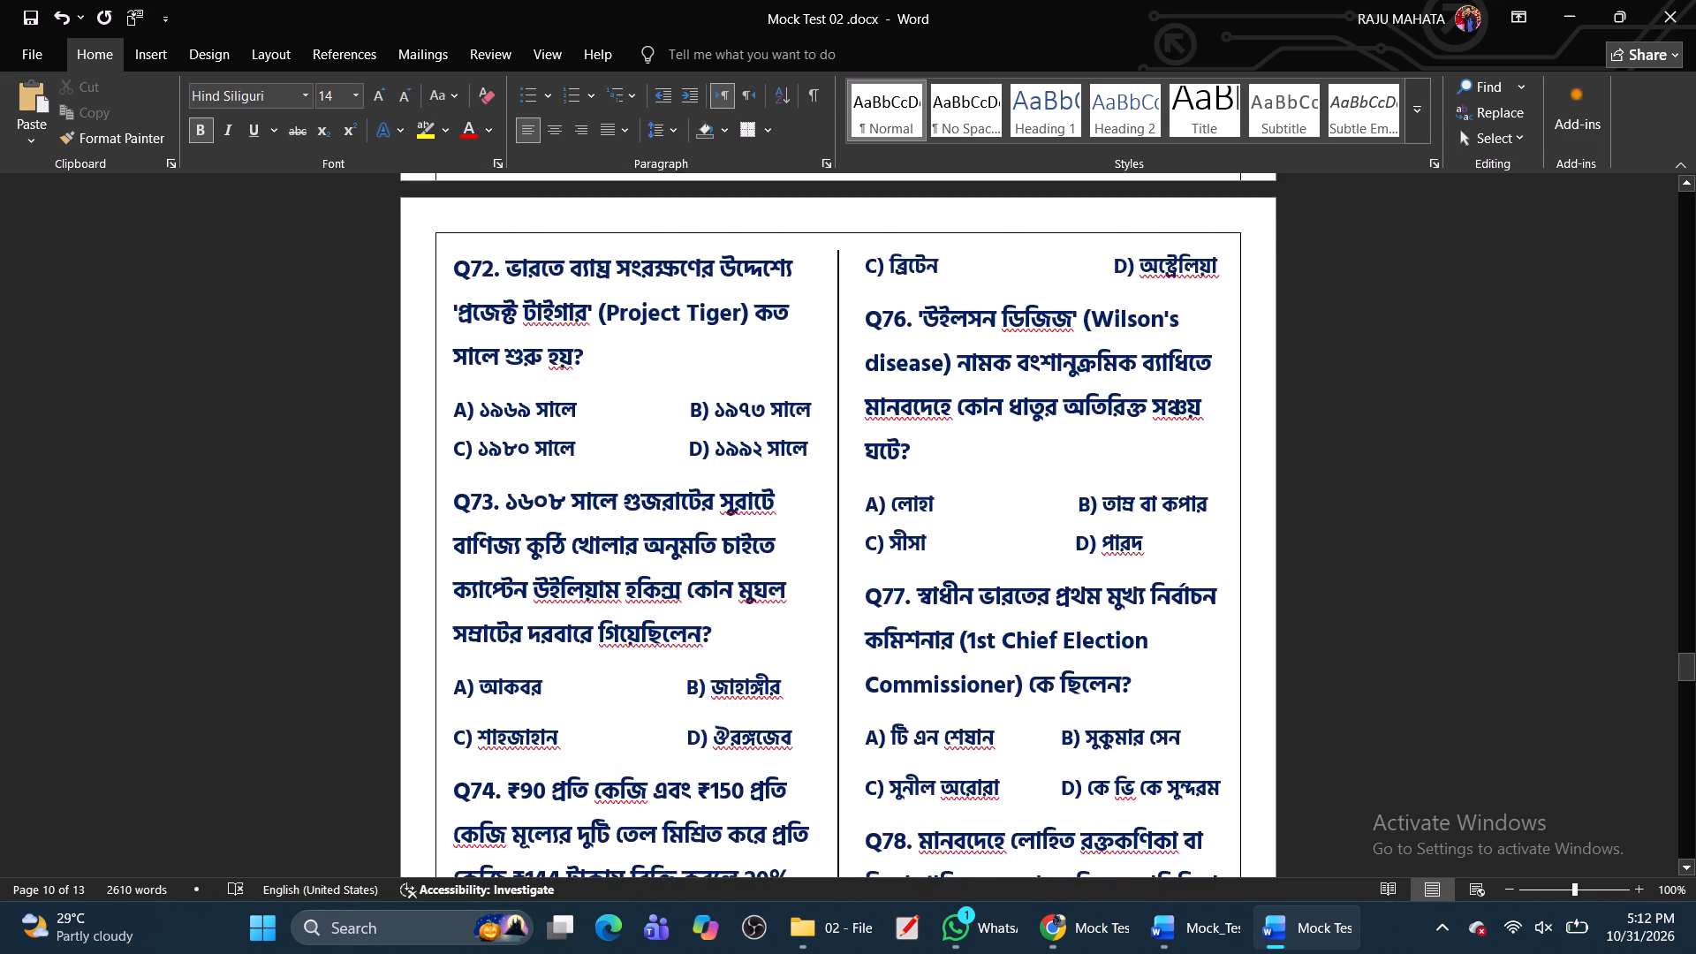
scroll(871, 602, "up", 1)
scroll(871, 602, "down", 12)
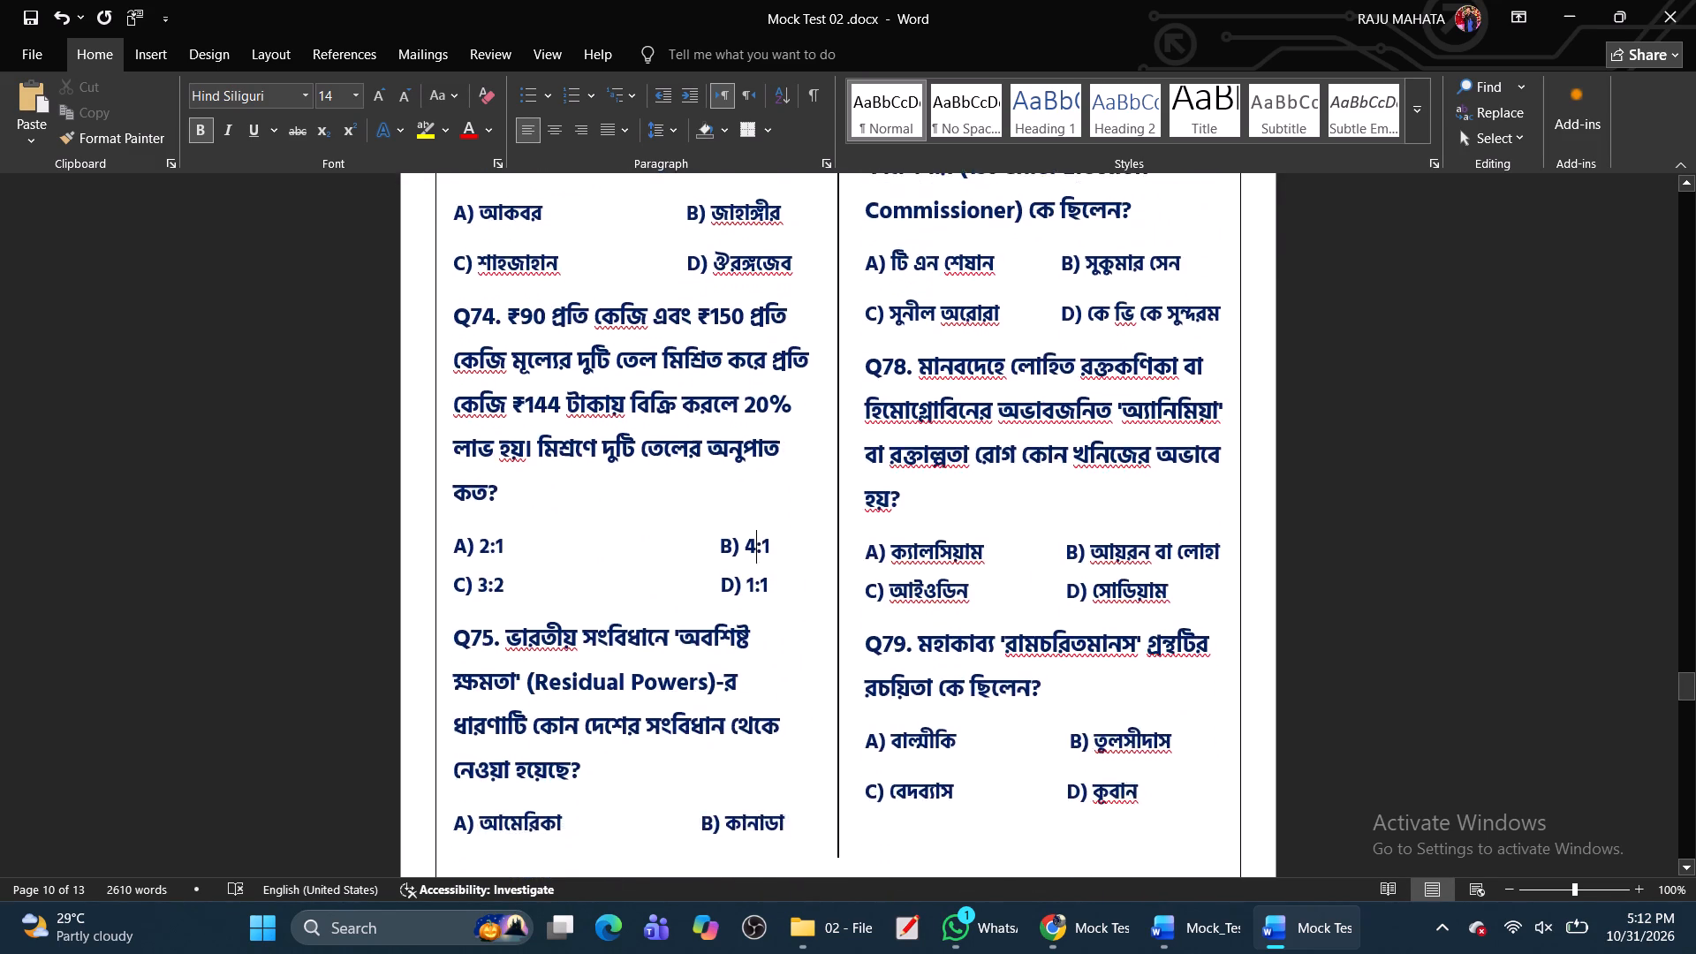
scroll(871, 602, "down", 9)
scroll(589, 643, "down", 5)
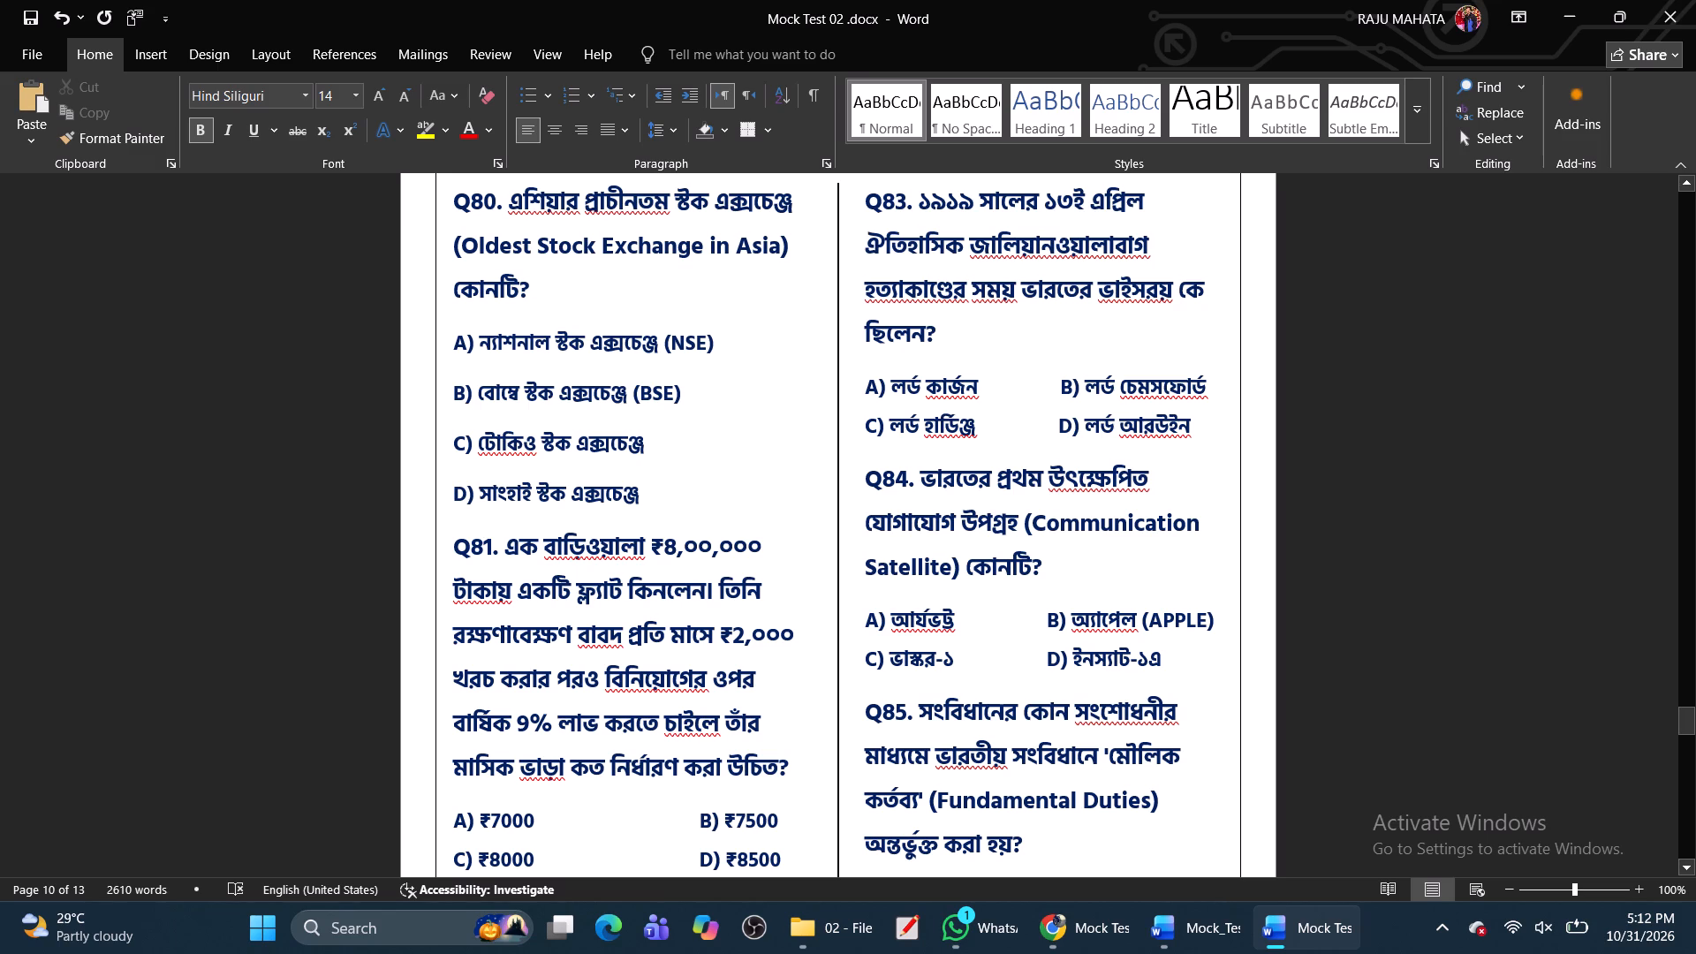
Retype the leading digit of the flat's purchase price in Q81 as 8.
left_click(672, 546)
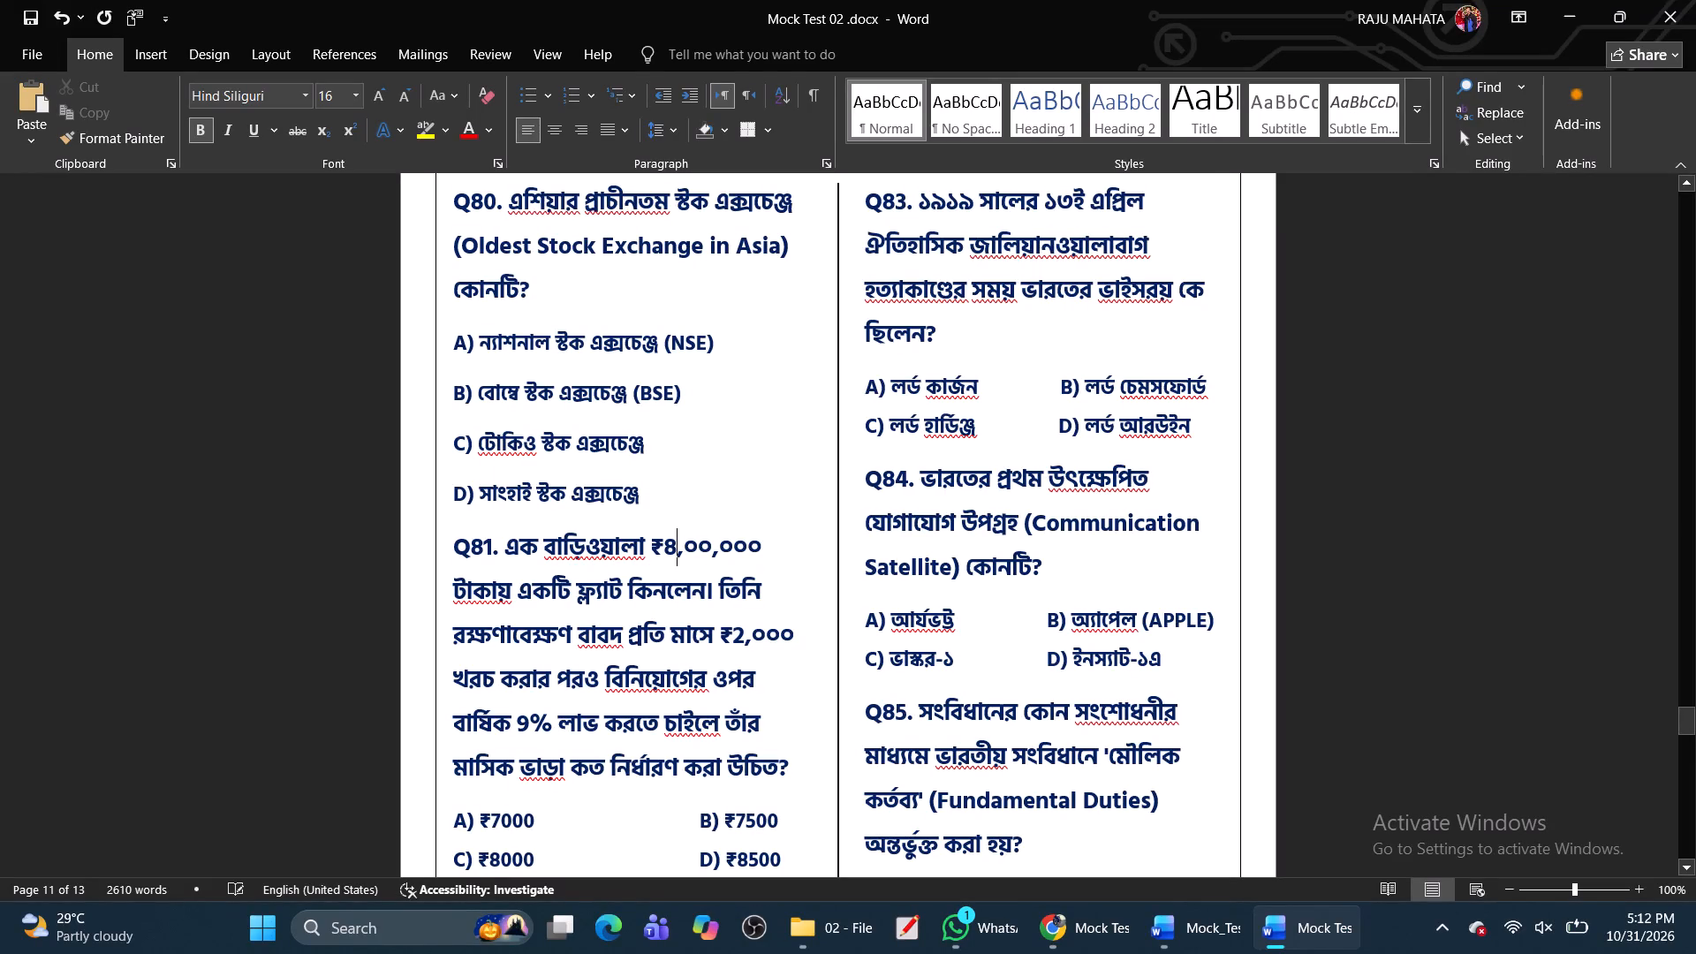
key("BackSpace")
key("8")
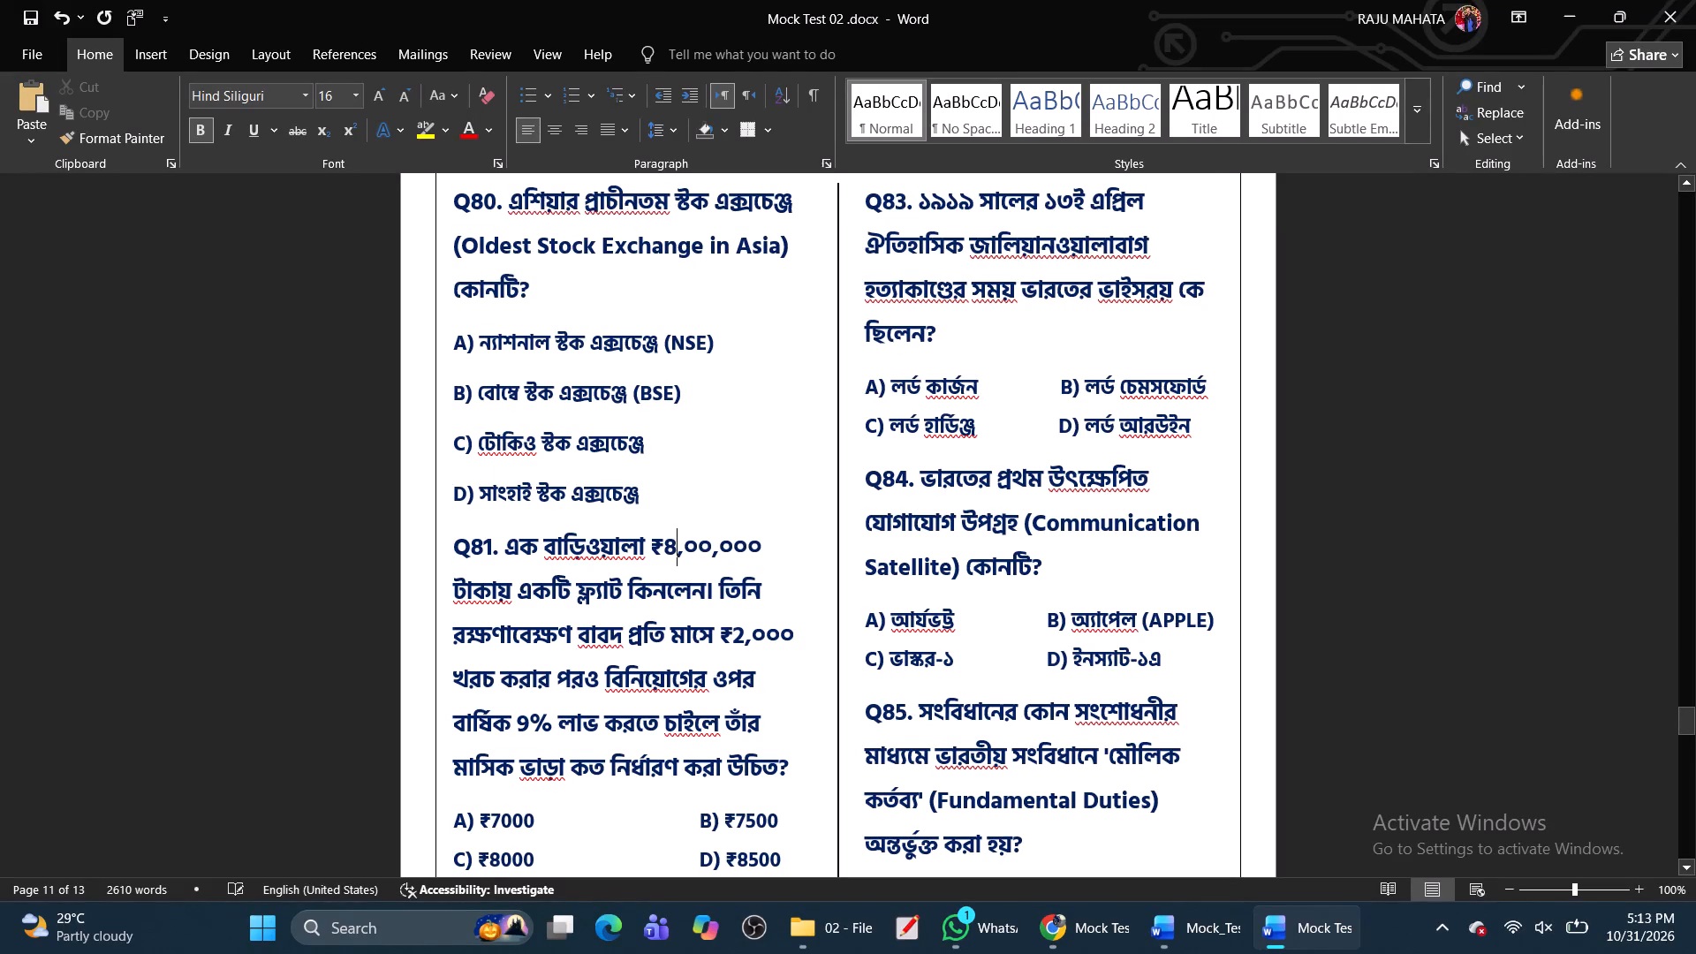
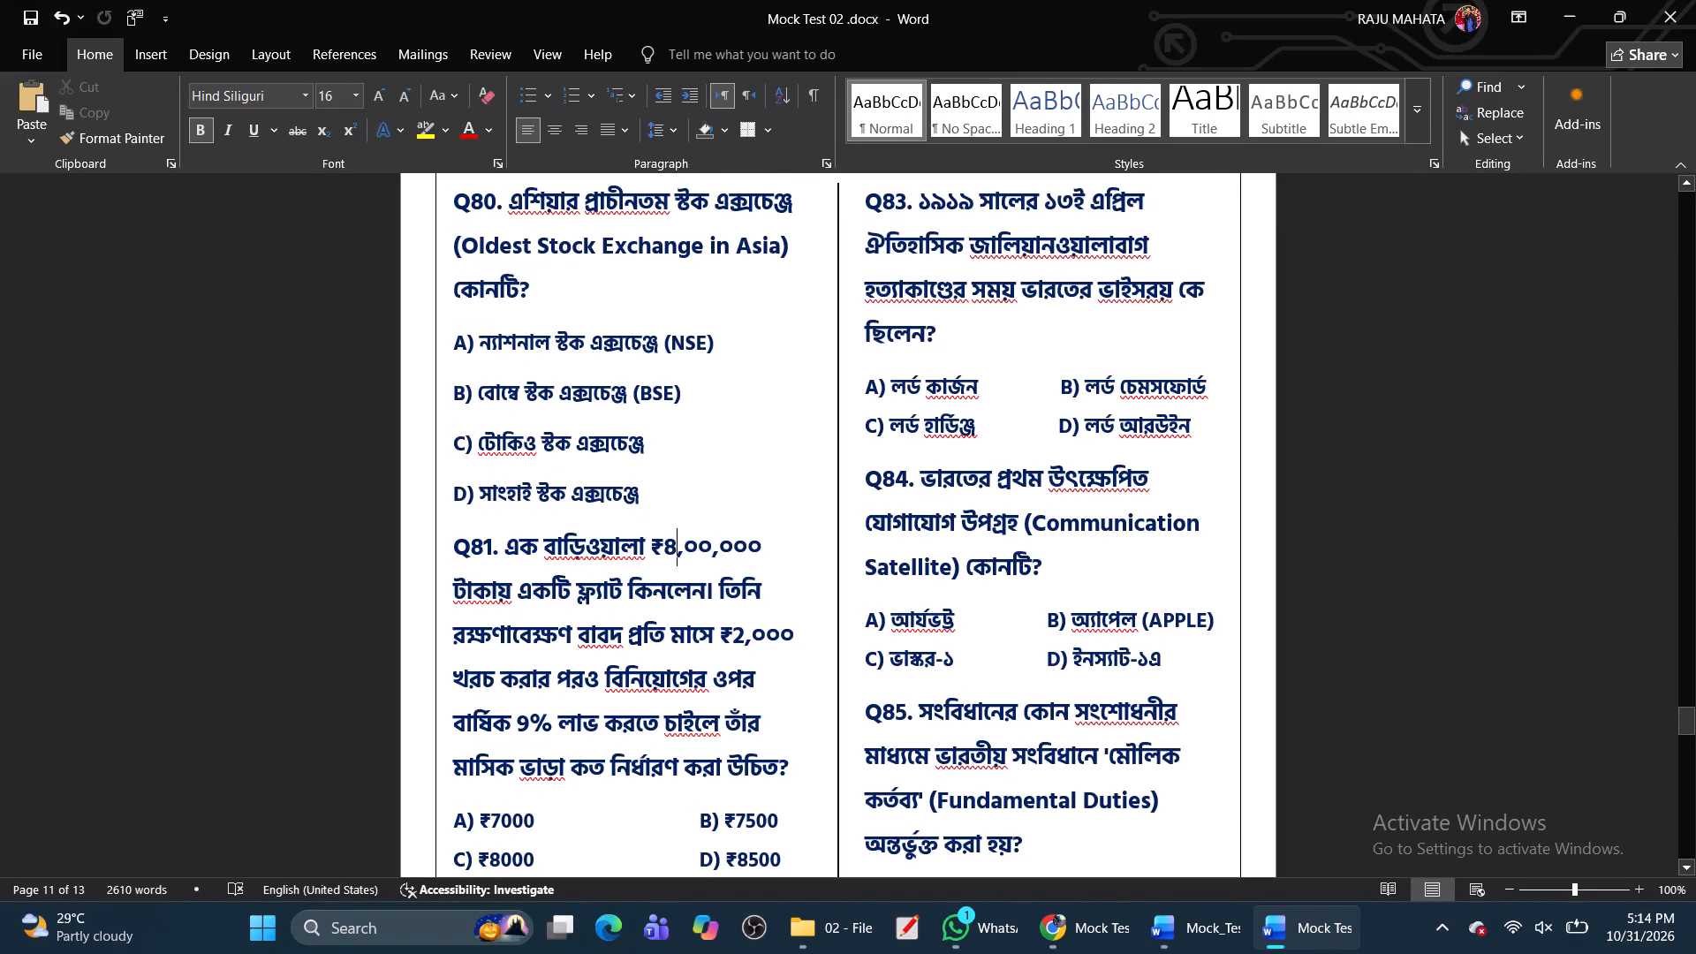
Proofread Q81 to Q86 and their answer options on page 11.
scroll(688, 869, "down", 2)
scroll(546, 635, "down", 1)
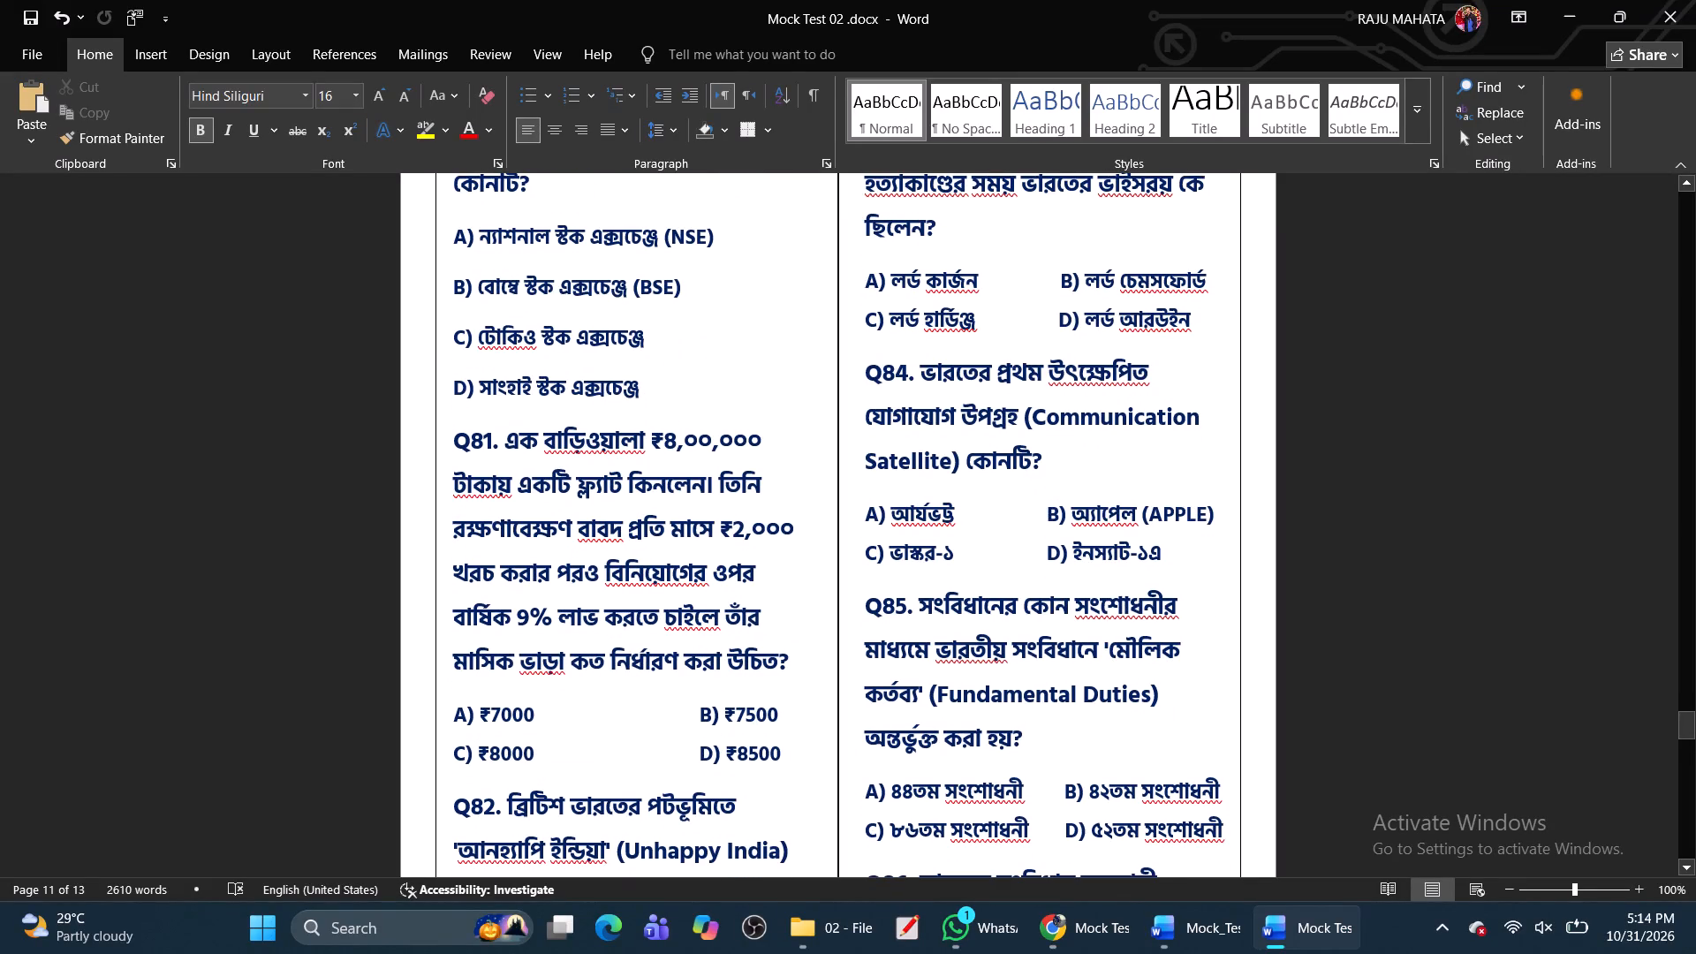
scroll(546, 635, "down", 4)
scroll(620, 664, "down", 2)
scroll(622, 666, "up", 5)
scroll(907, 599, "up", 4)
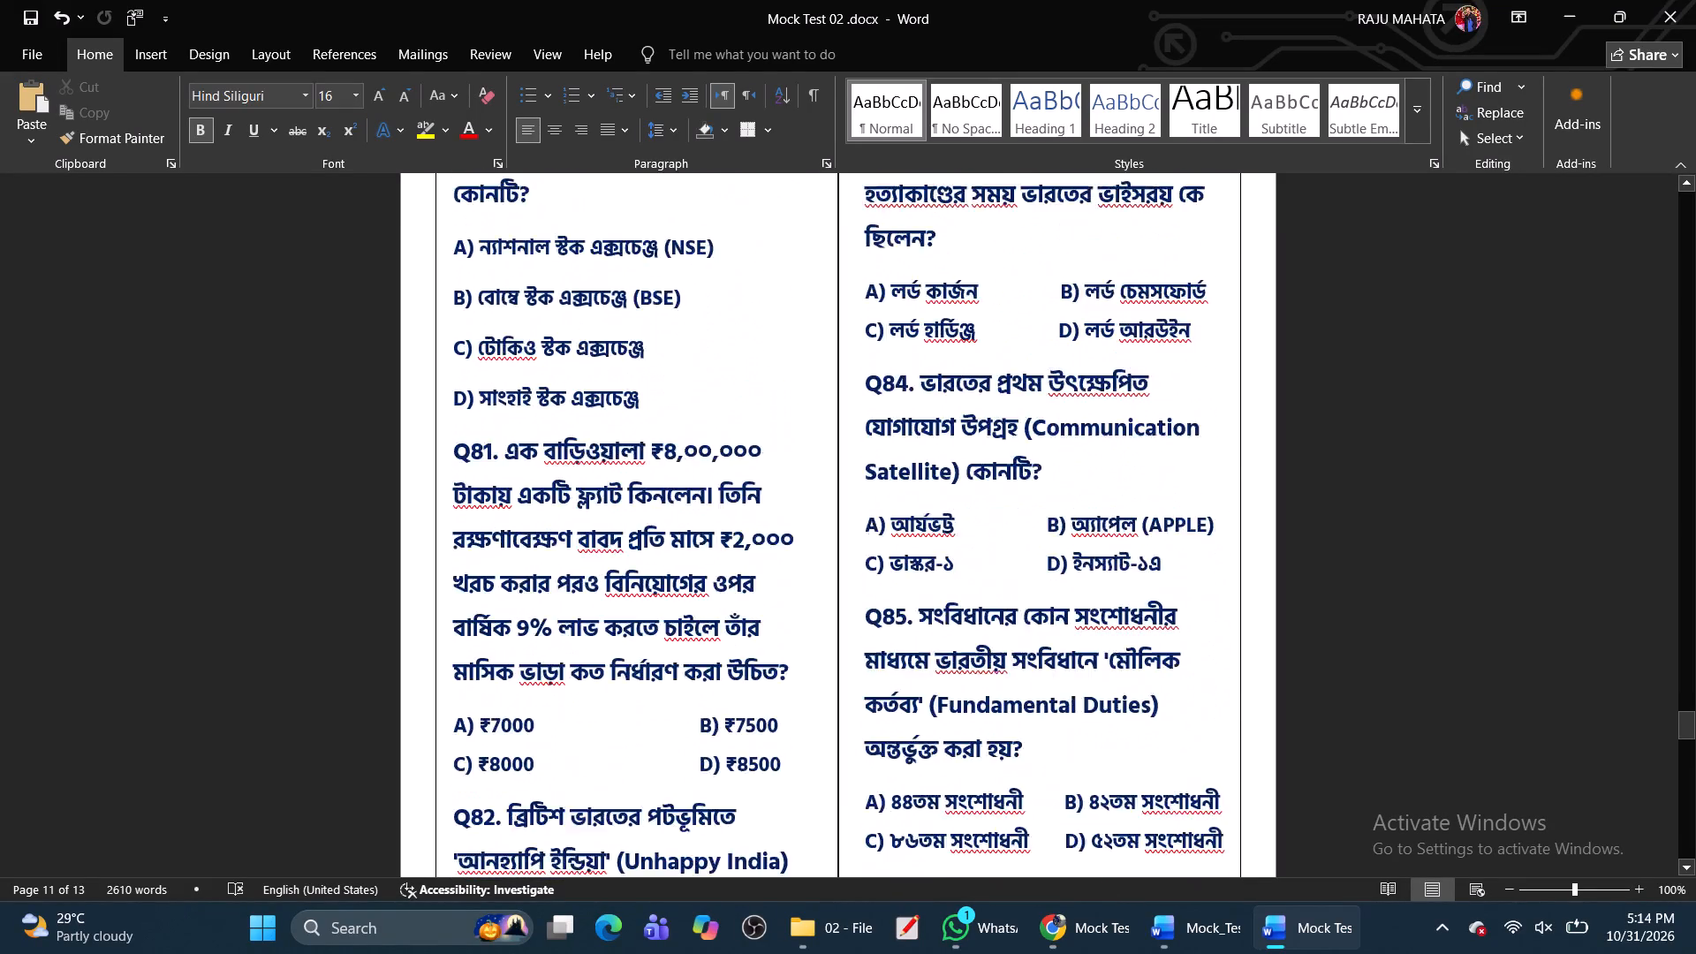
scroll(920, 567, "up", 3)
scroll(949, 498, "down", 11)
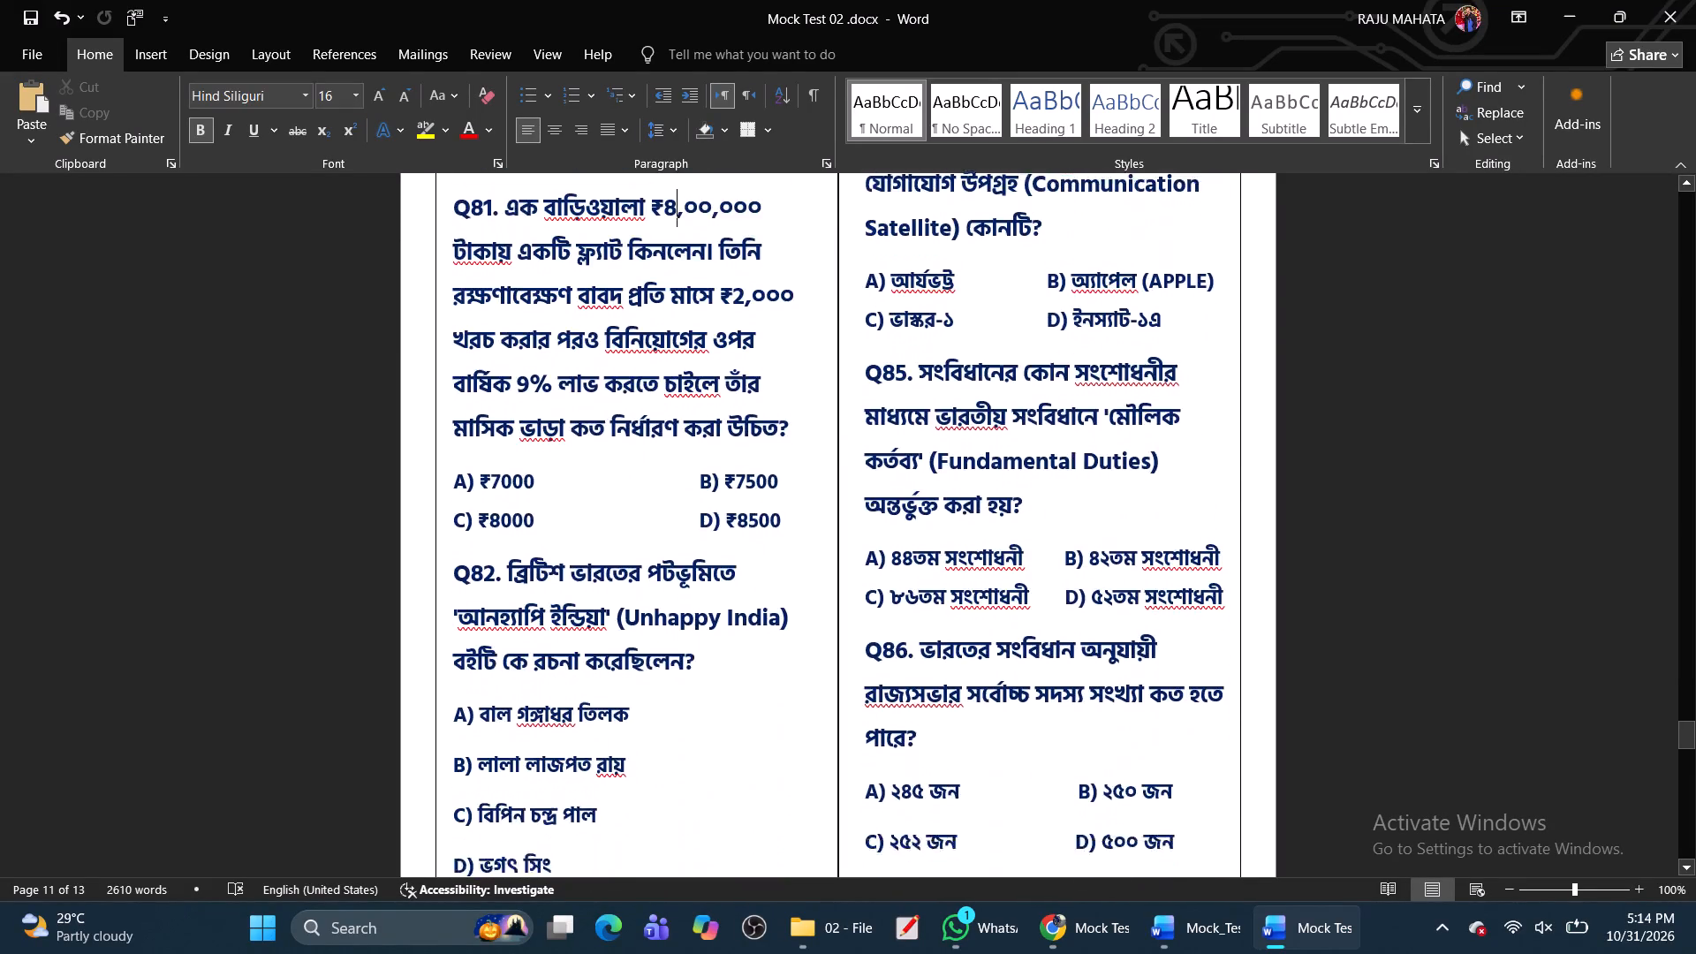
Swap answer options A and B of Q87 on page 12, making A) 520 and B) 500.
scroll(955, 544, "down", 11)
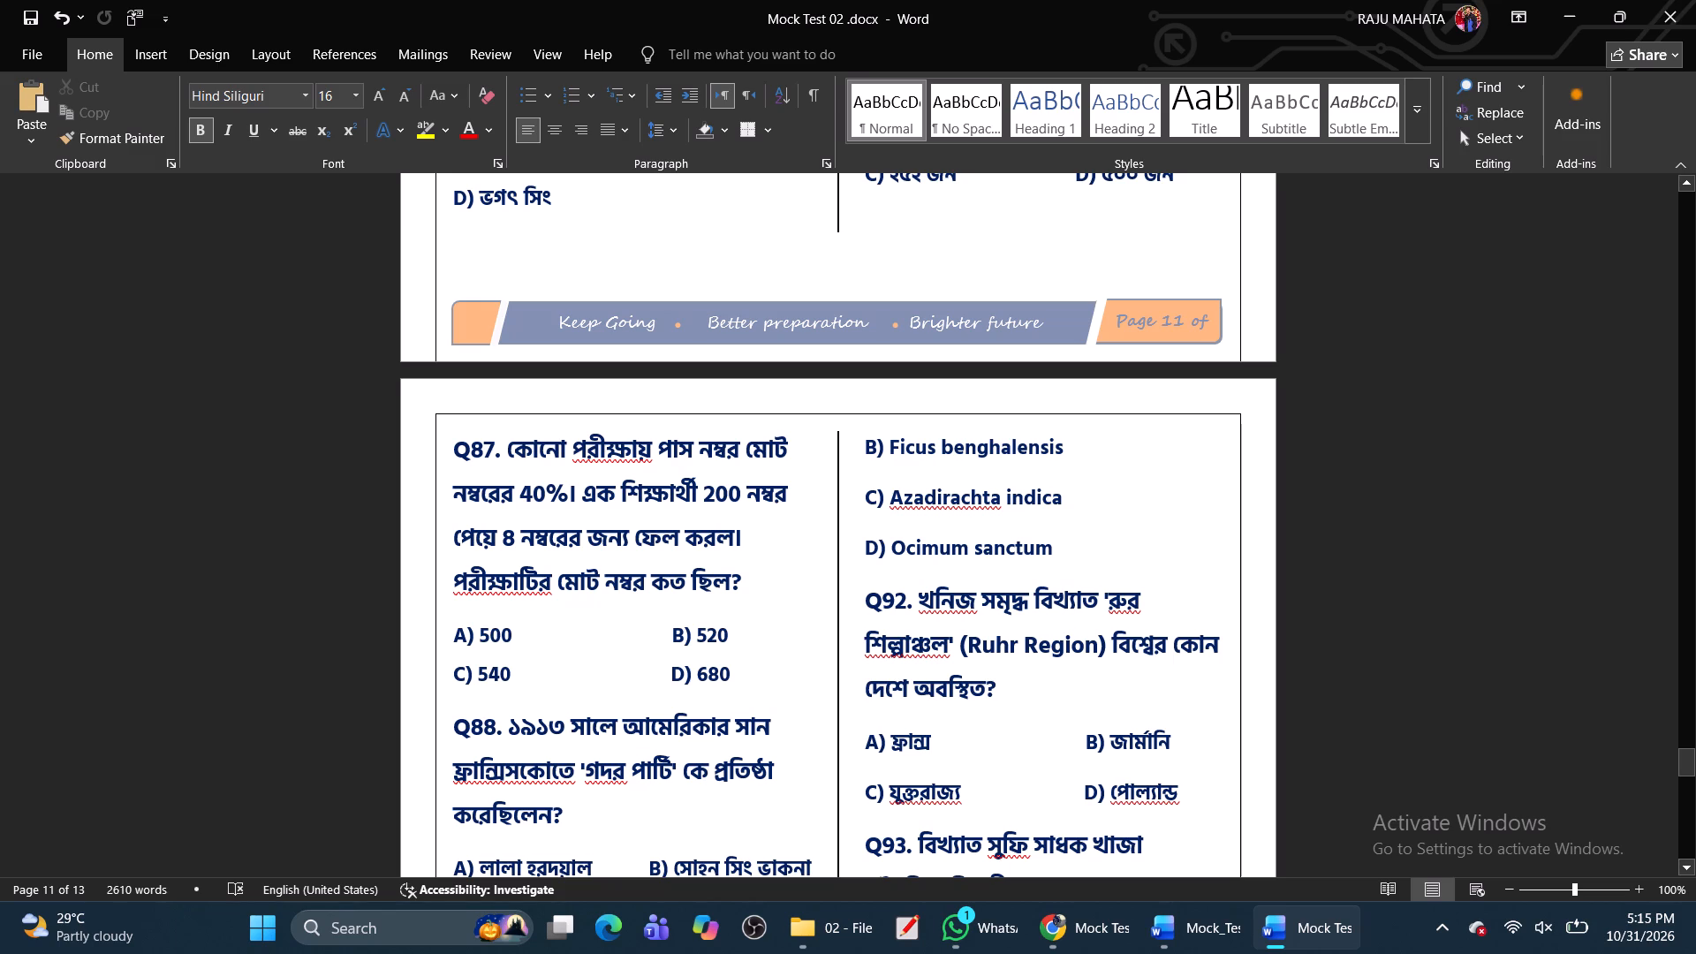
left_click(497, 631)
key("BackSpace")
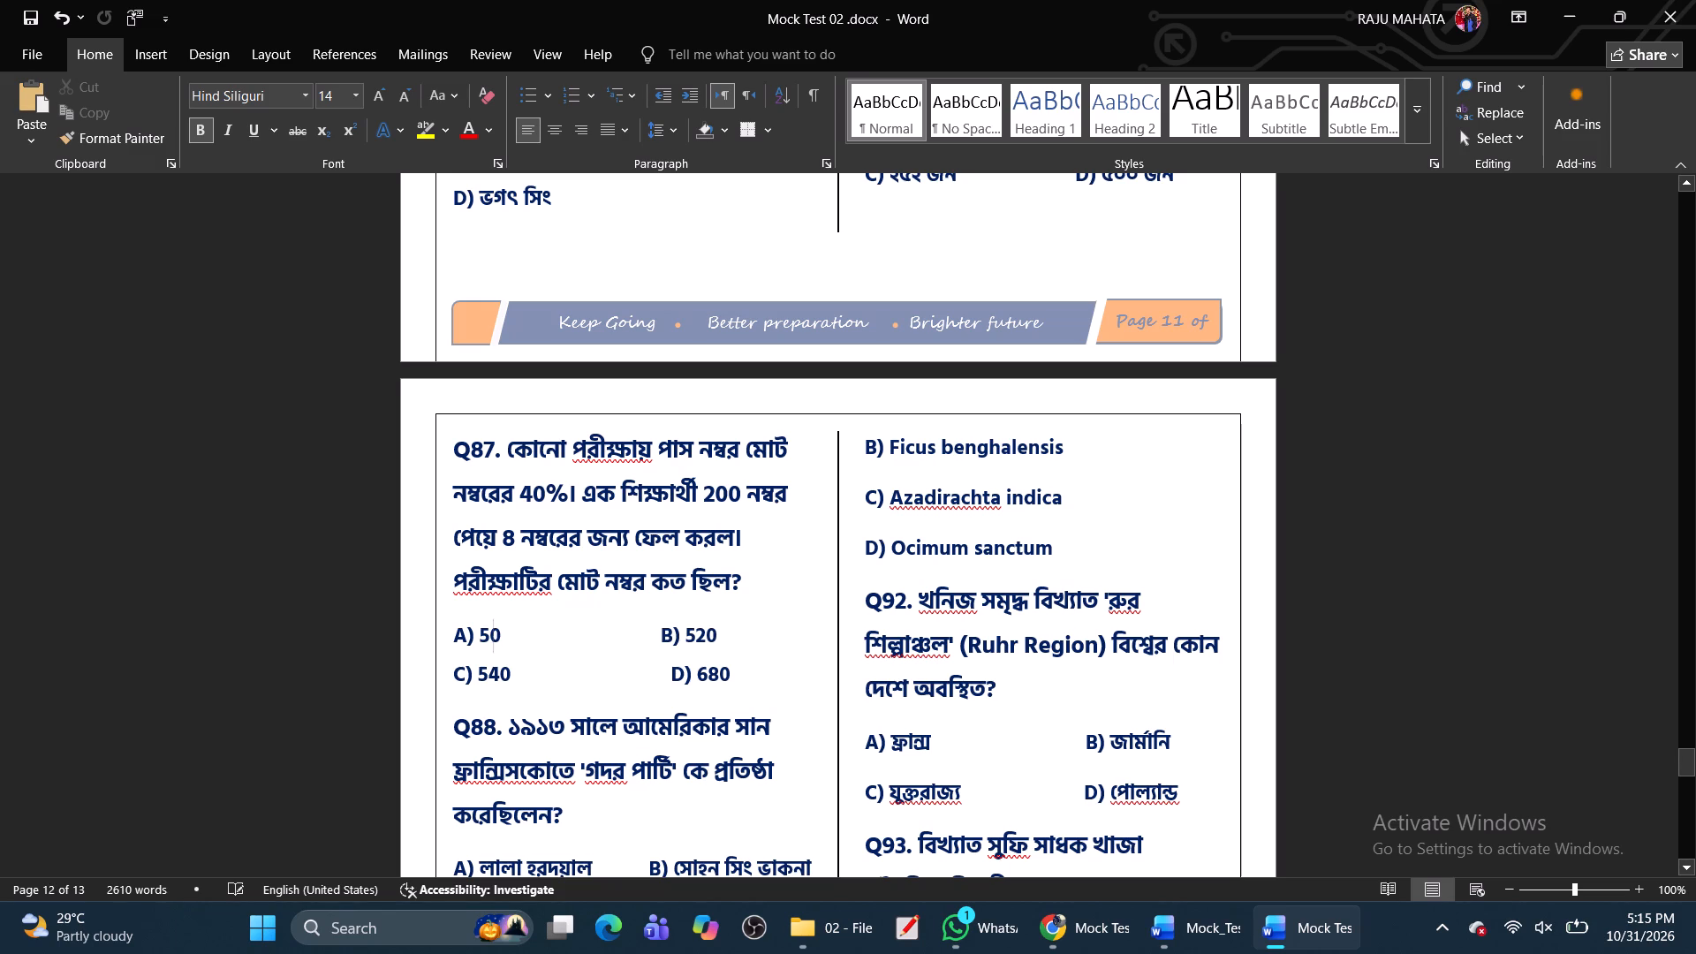
key("2")
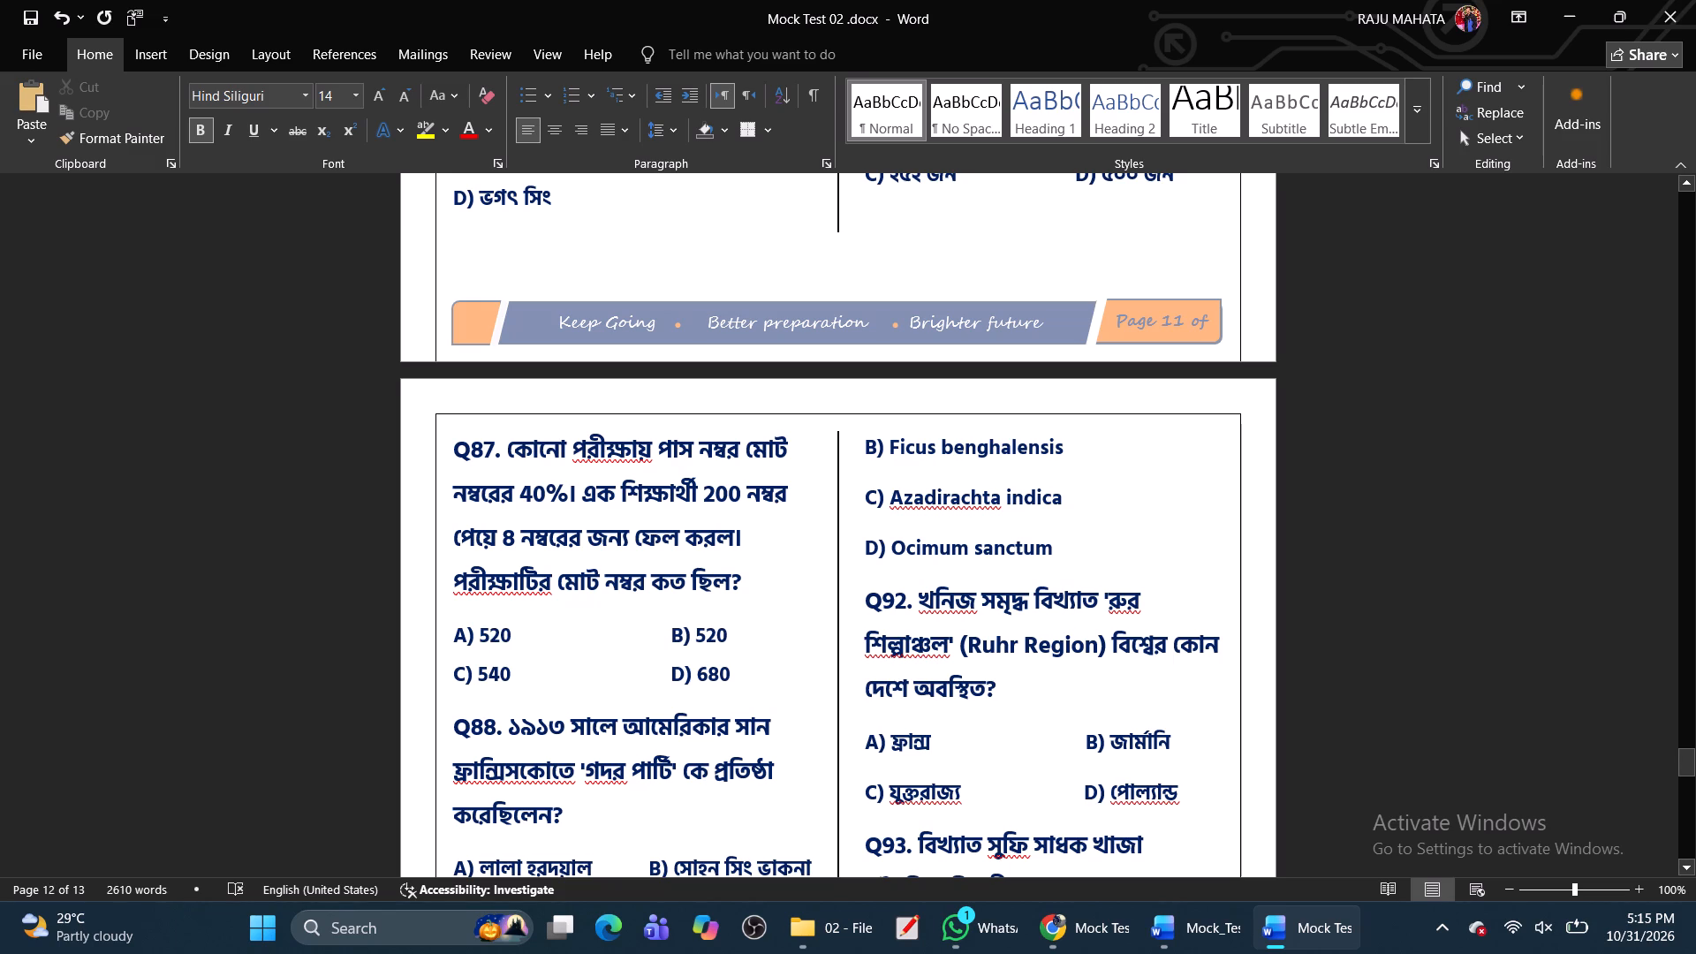
left_click(715, 632)
key("BackSpace")
key("0")
Proofread the questions and answer options from Q87 through Q94 on page 12.
scroll(489, 733, "down", 9)
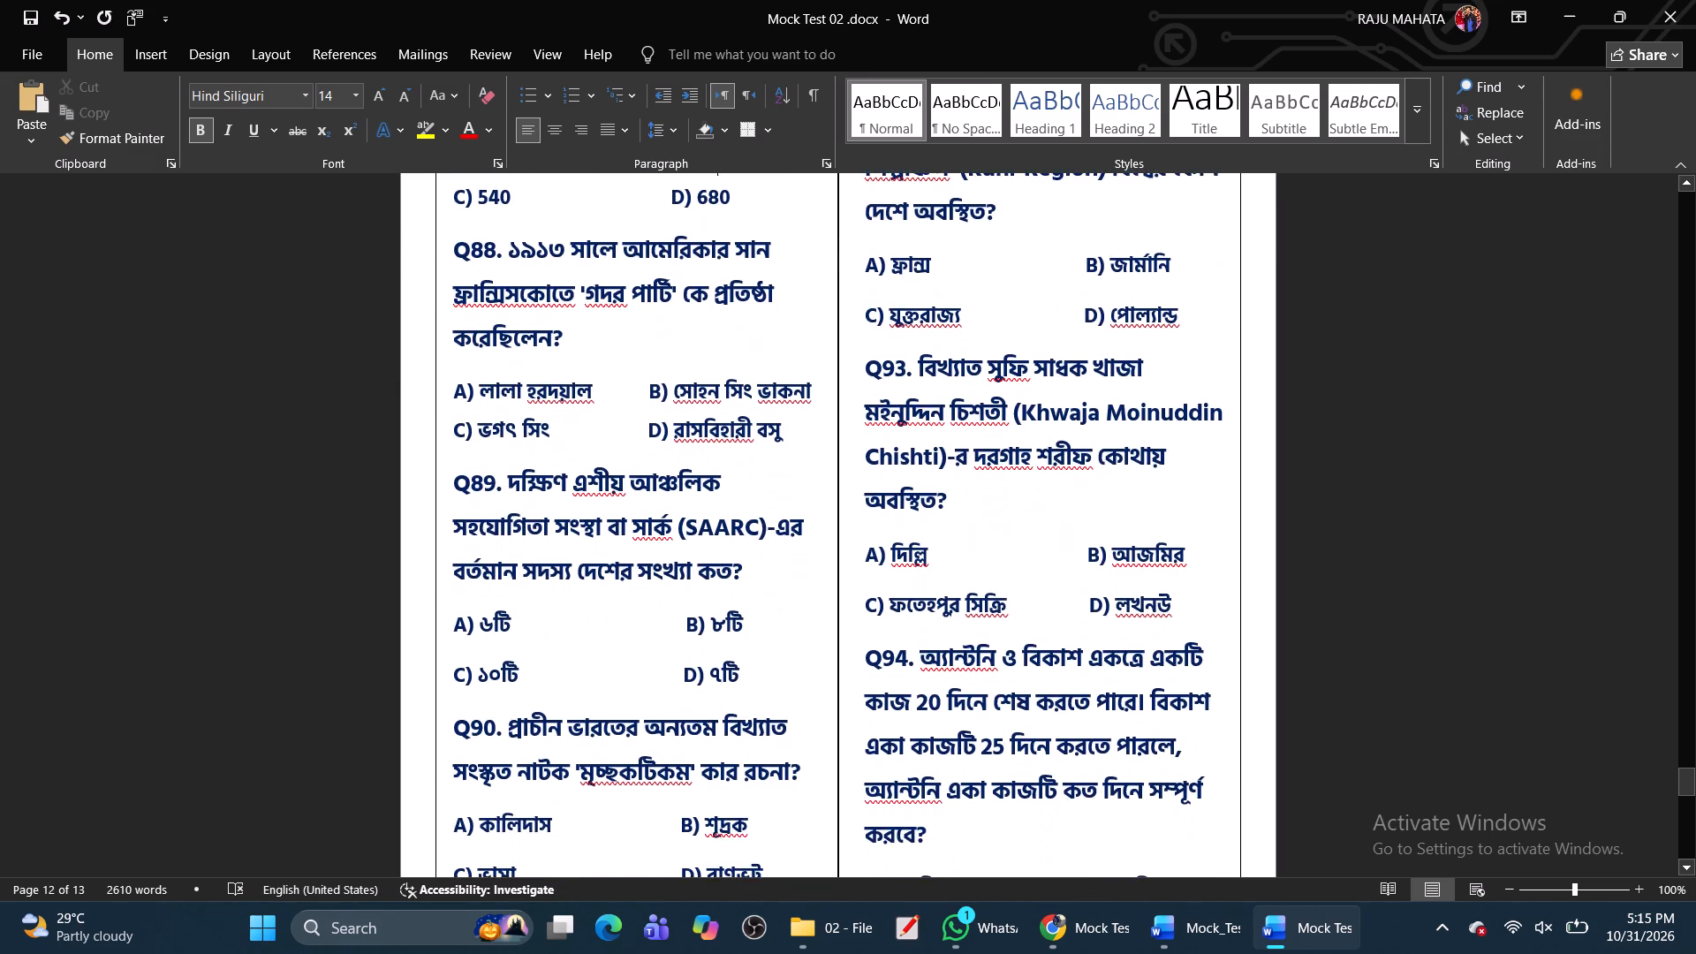
scroll(568, 768, "down", 4)
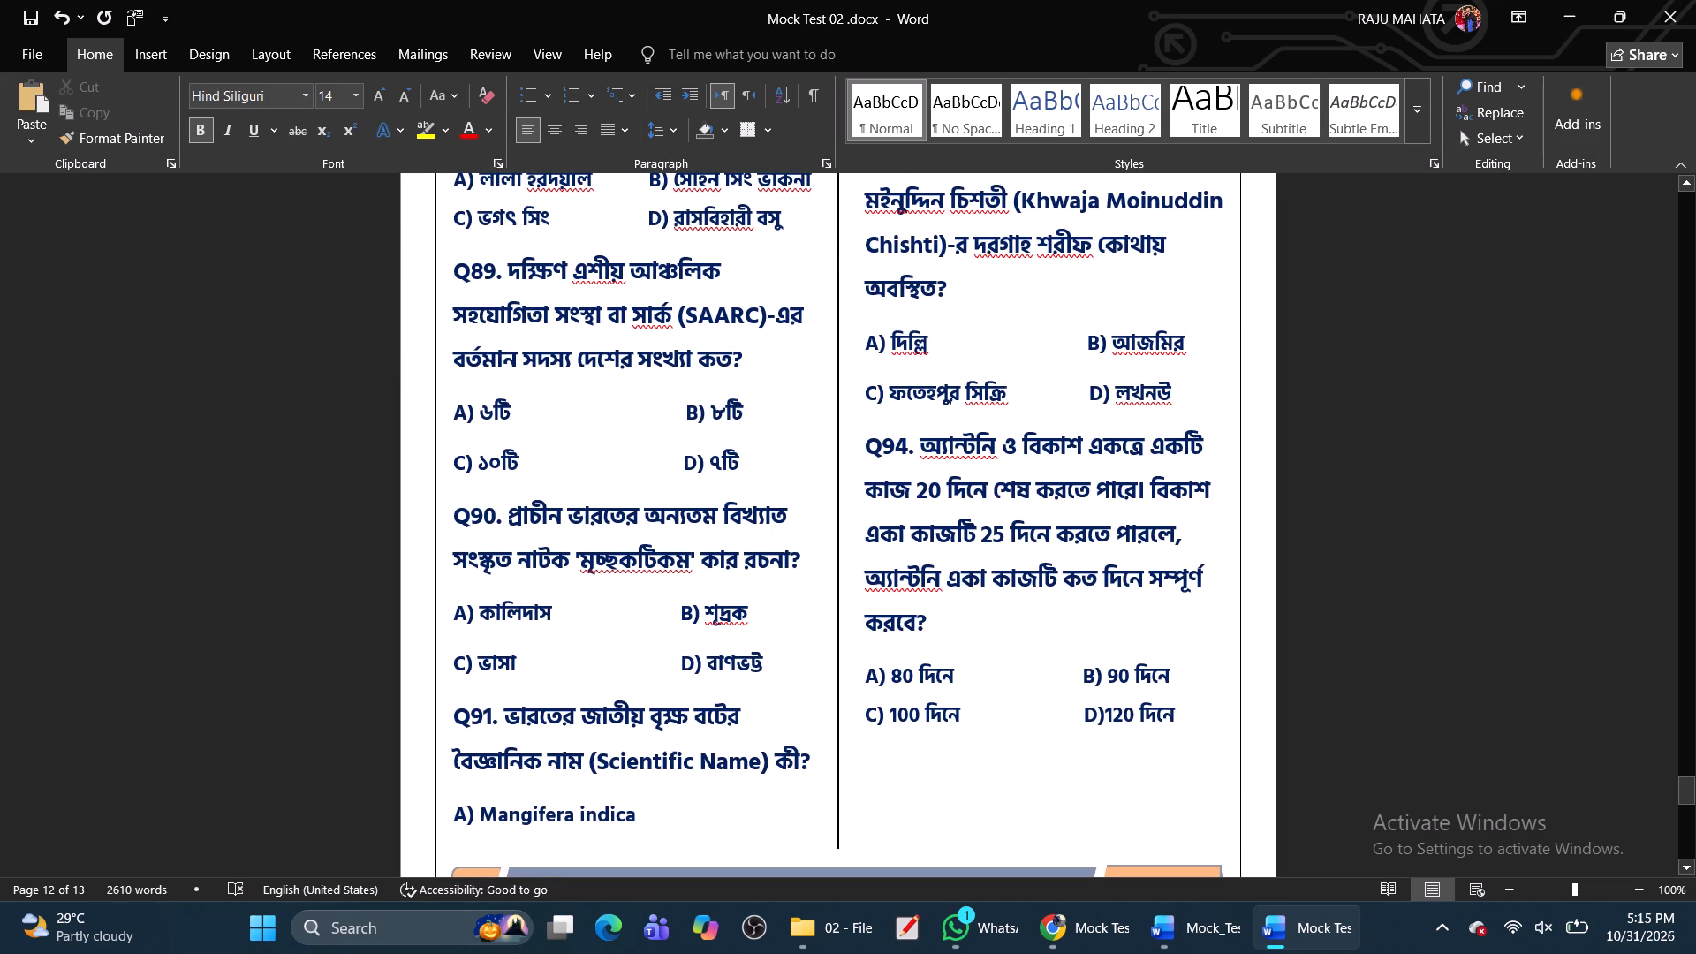
scroll(605, 642, "up", 1)
scroll(605, 642, "down", 3)
scroll(635, 658, "up", 4)
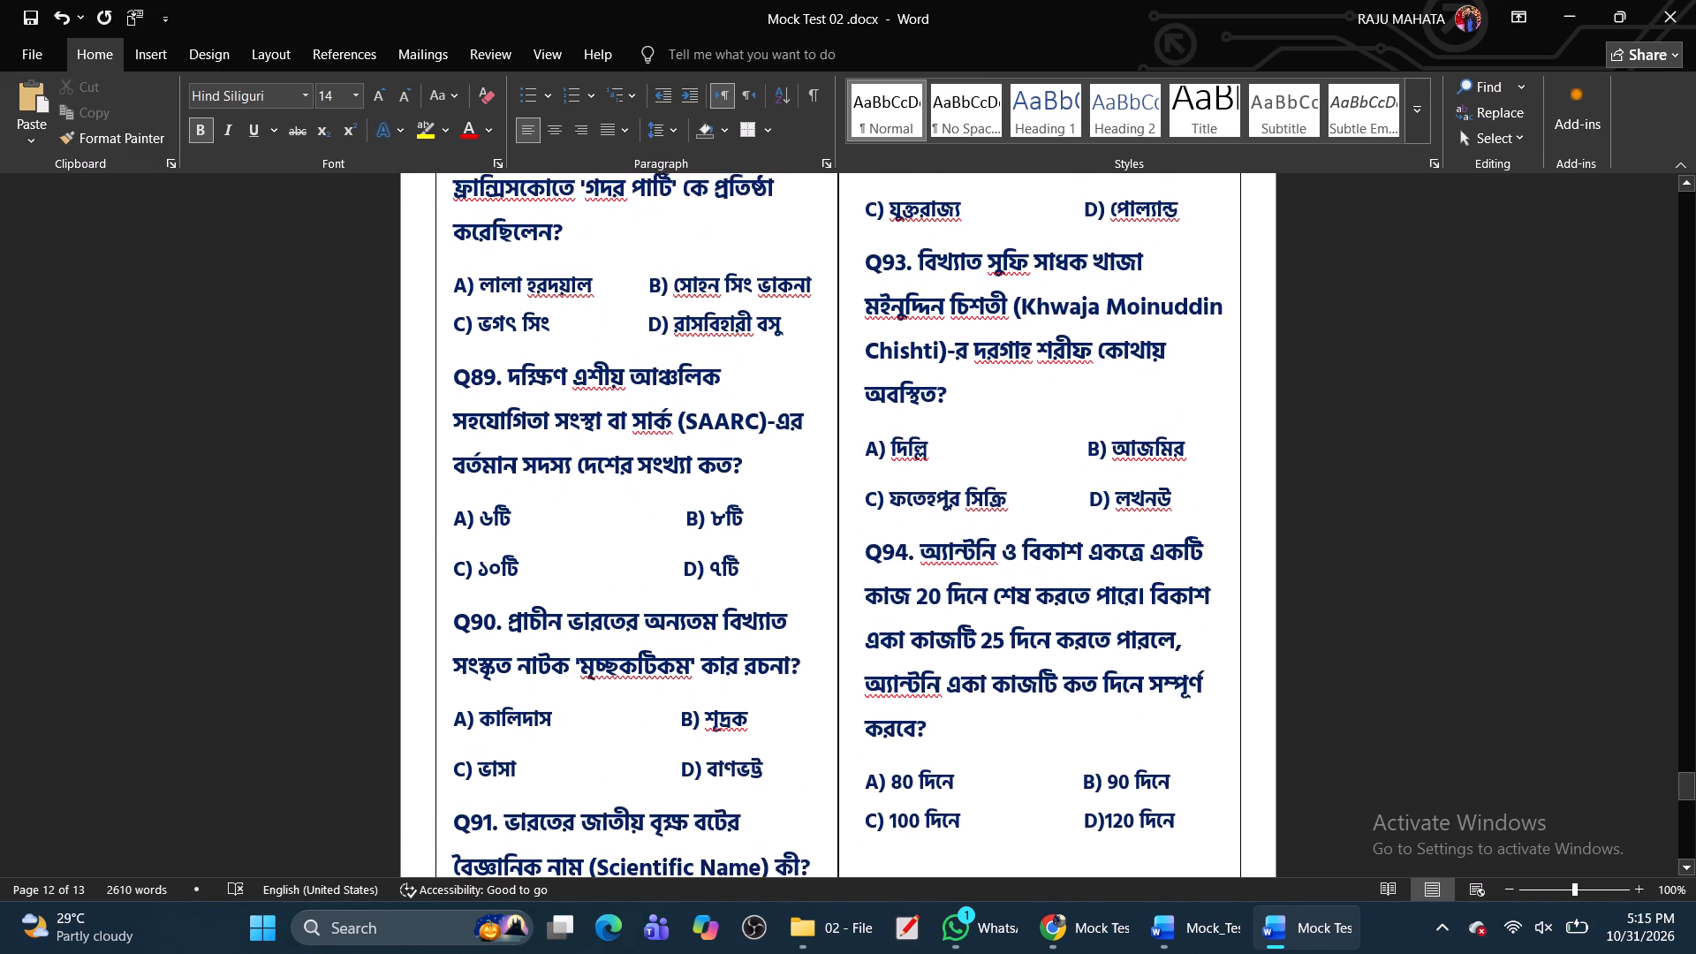
scroll(823, 670, "up", 9)
scroll(827, 670, "down", 3)
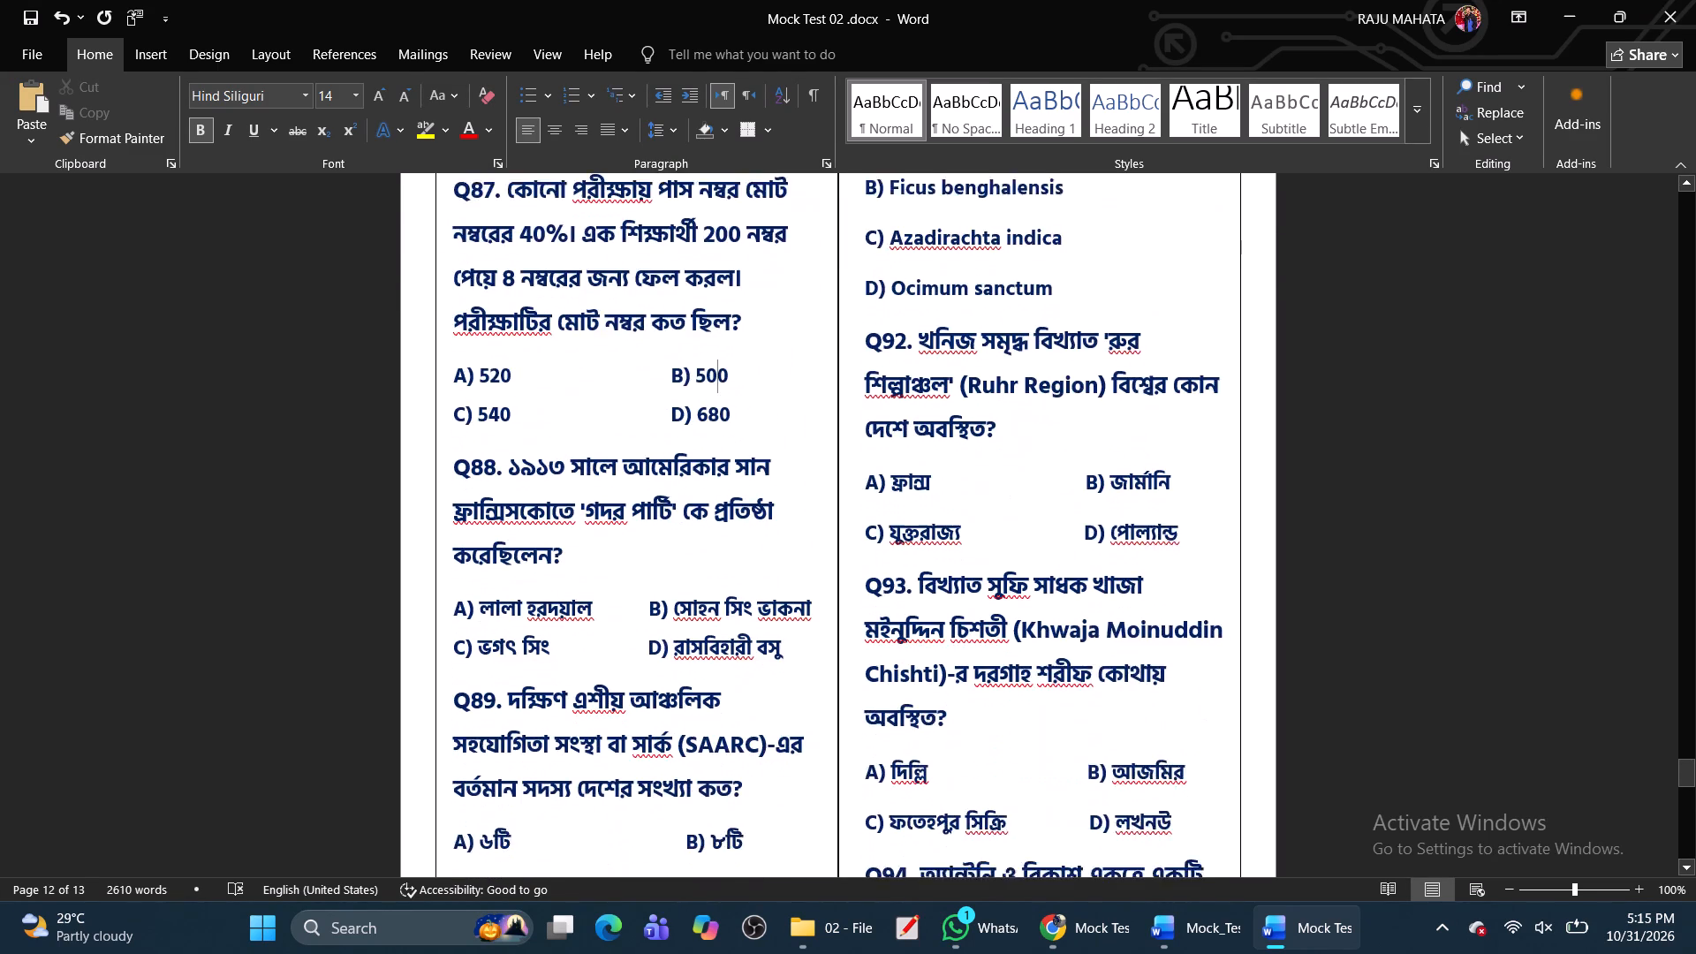
scroll(827, 670, "down", 8)
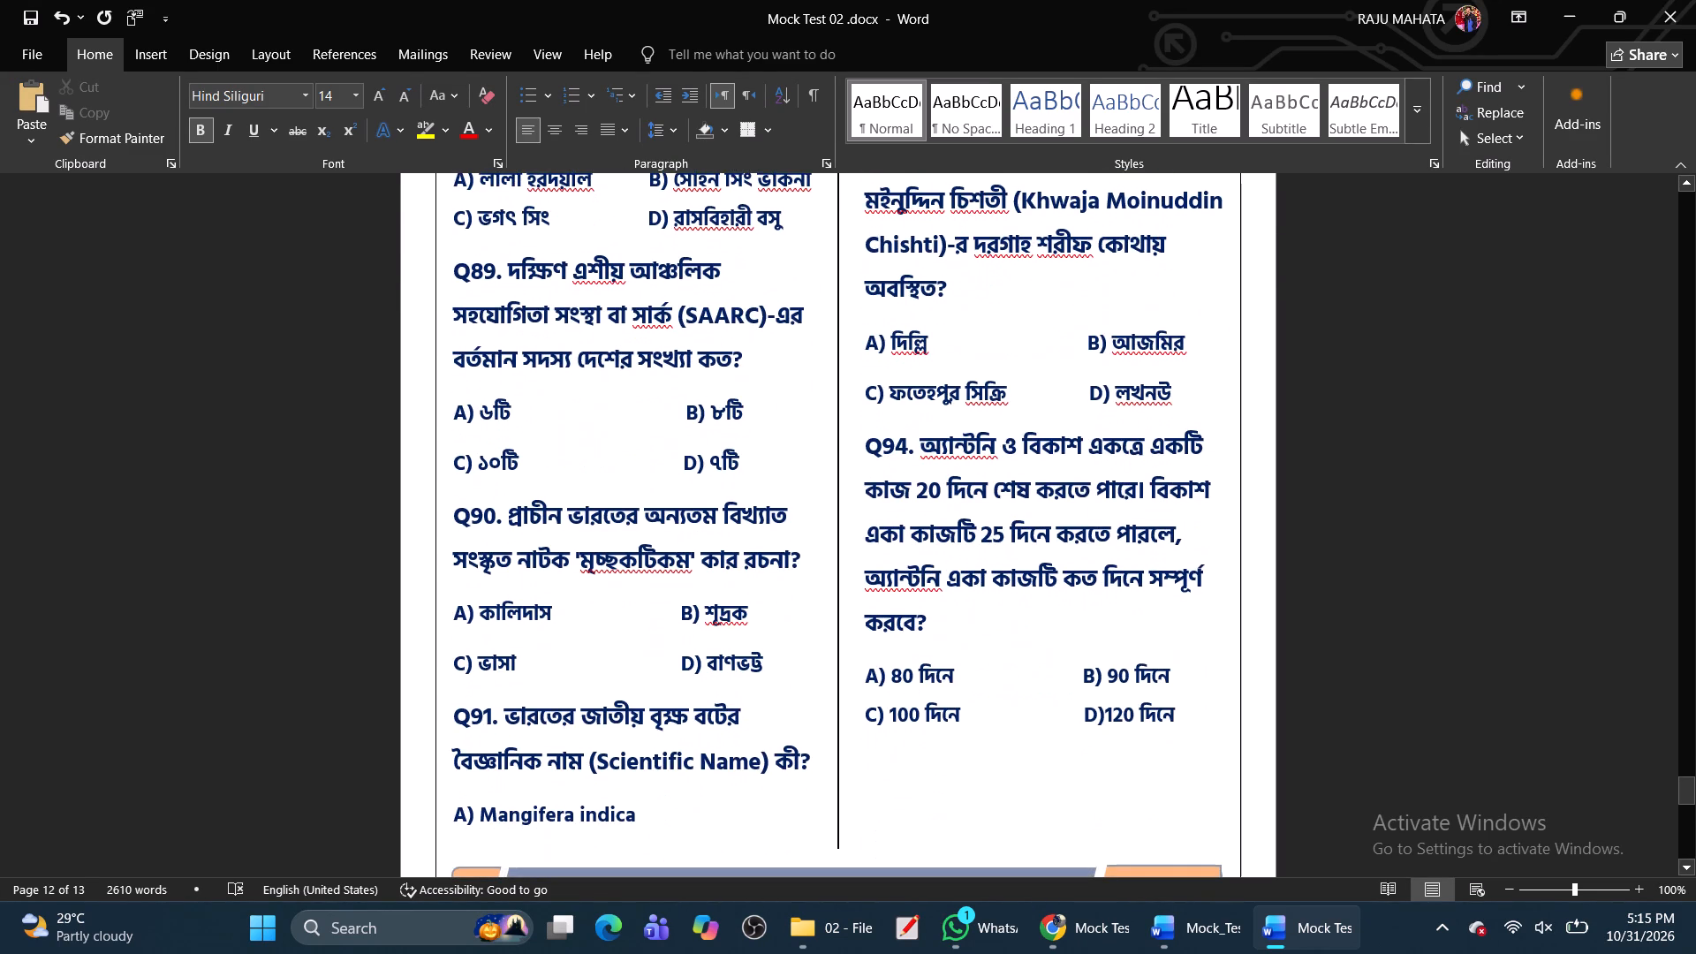
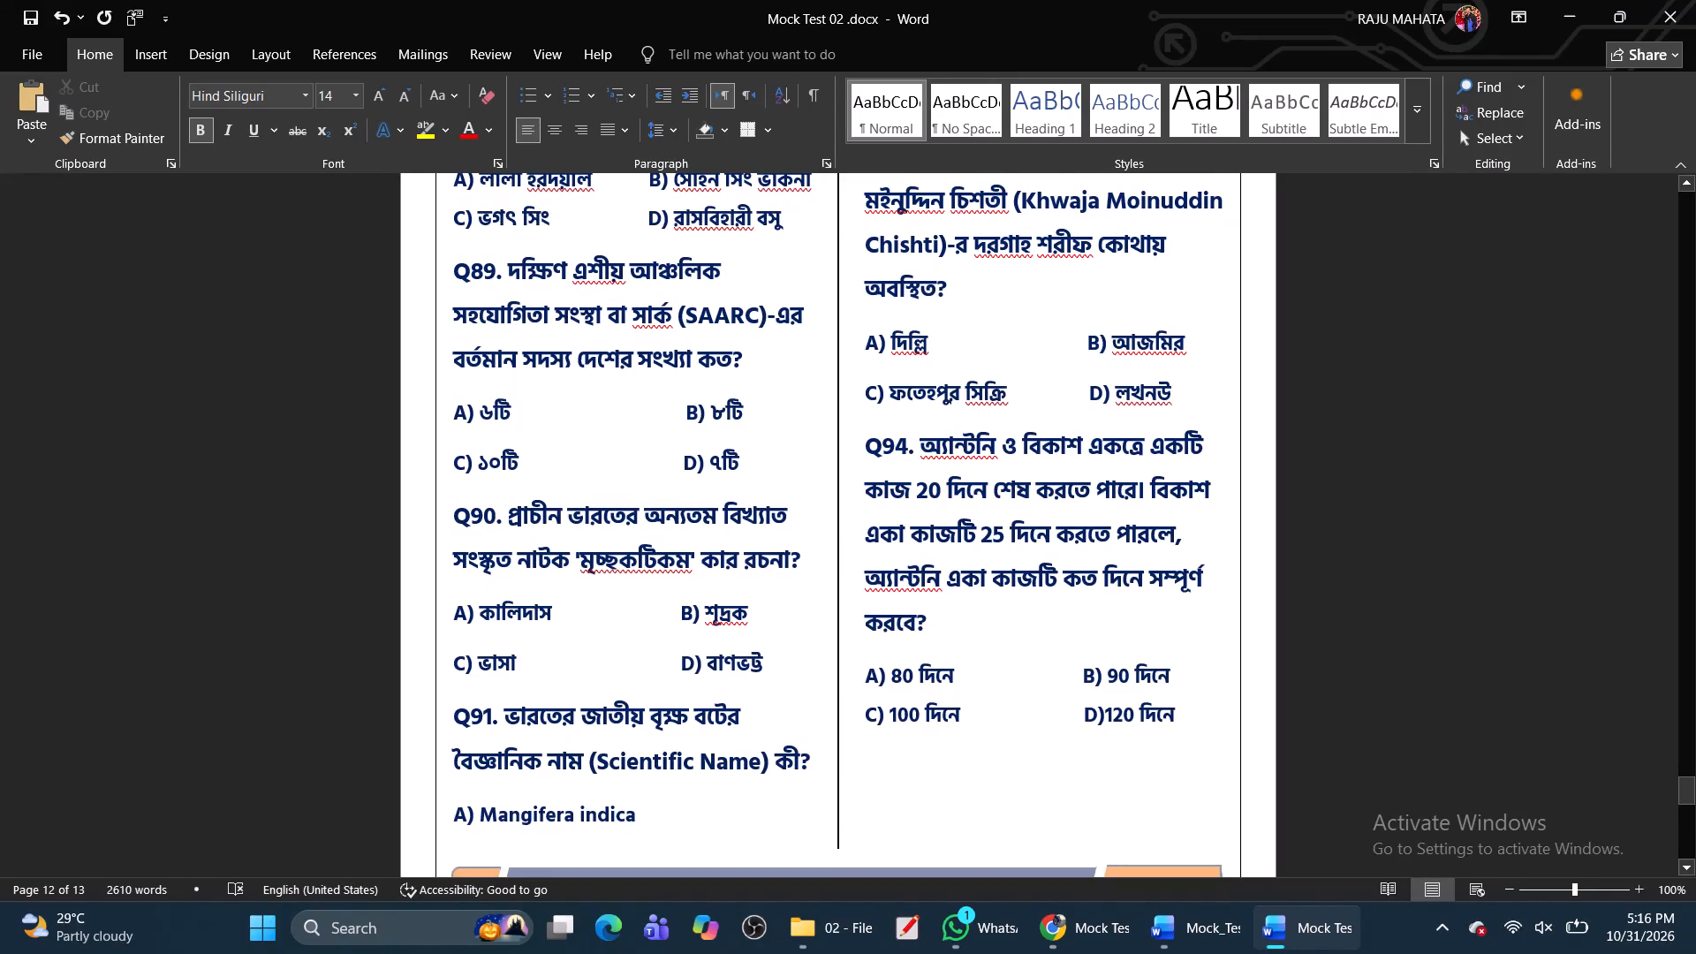
Recheck Q88 to Q94 on page 12 and proofread Q95 to Q100 with their answer options on page 13.
scroll(503, 652, "up", 4)
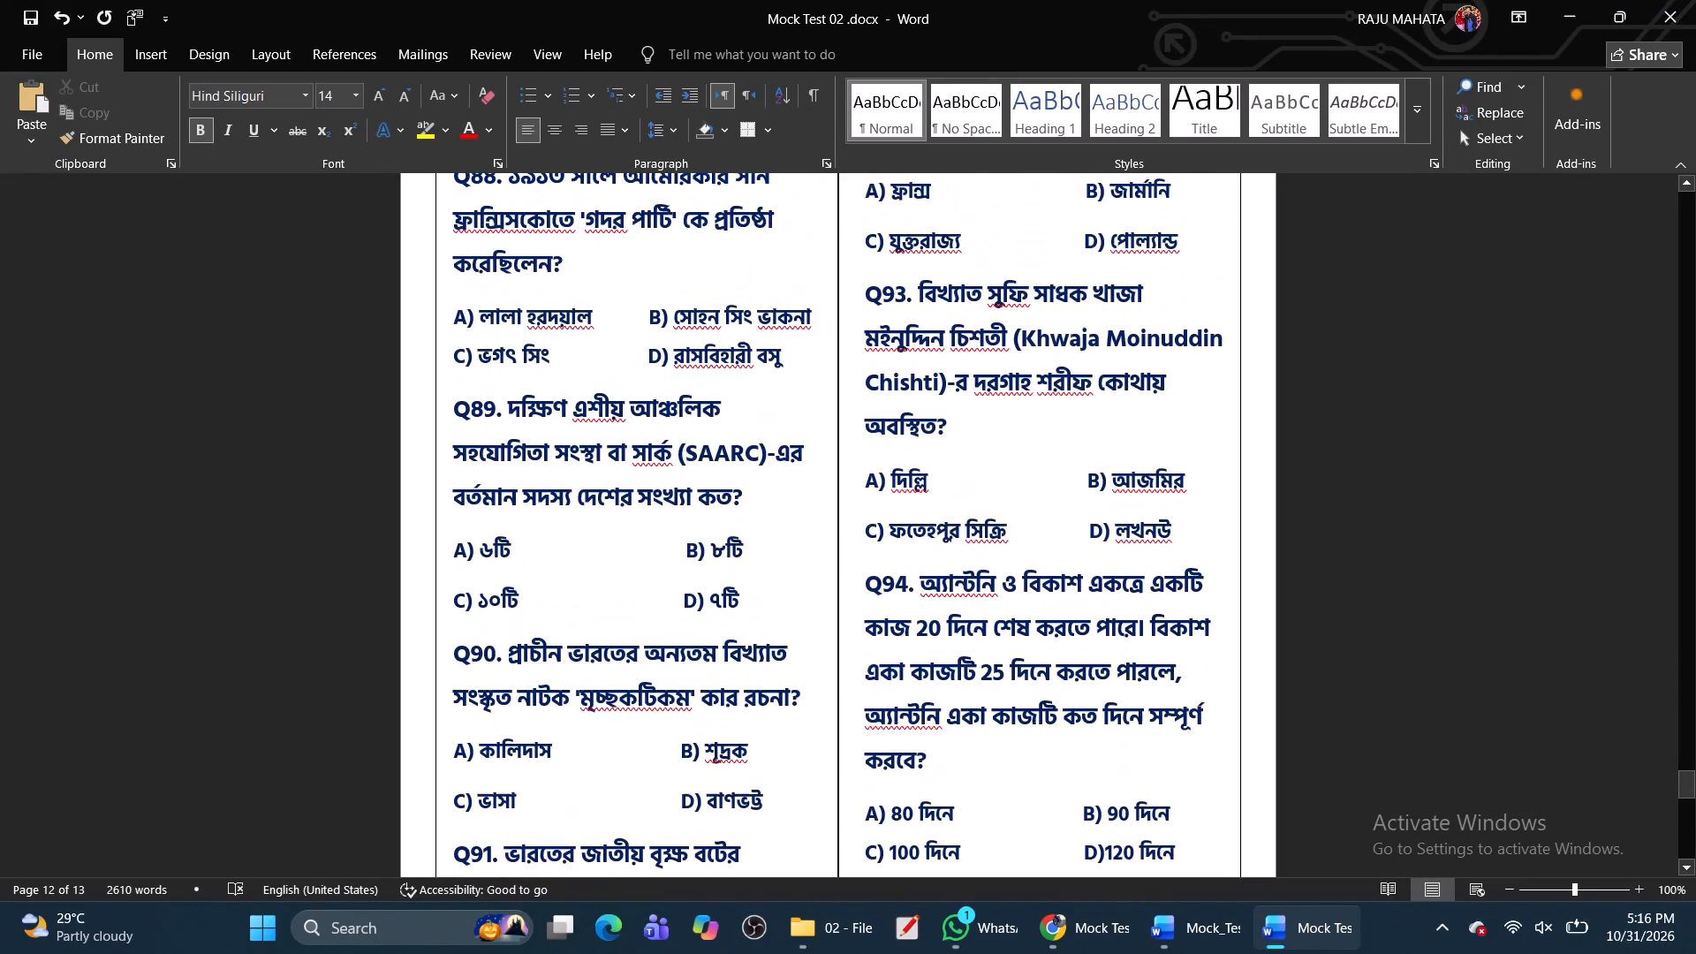
scroll(503, 652, "up", 3)
scroll(503, 652, "down", 2)
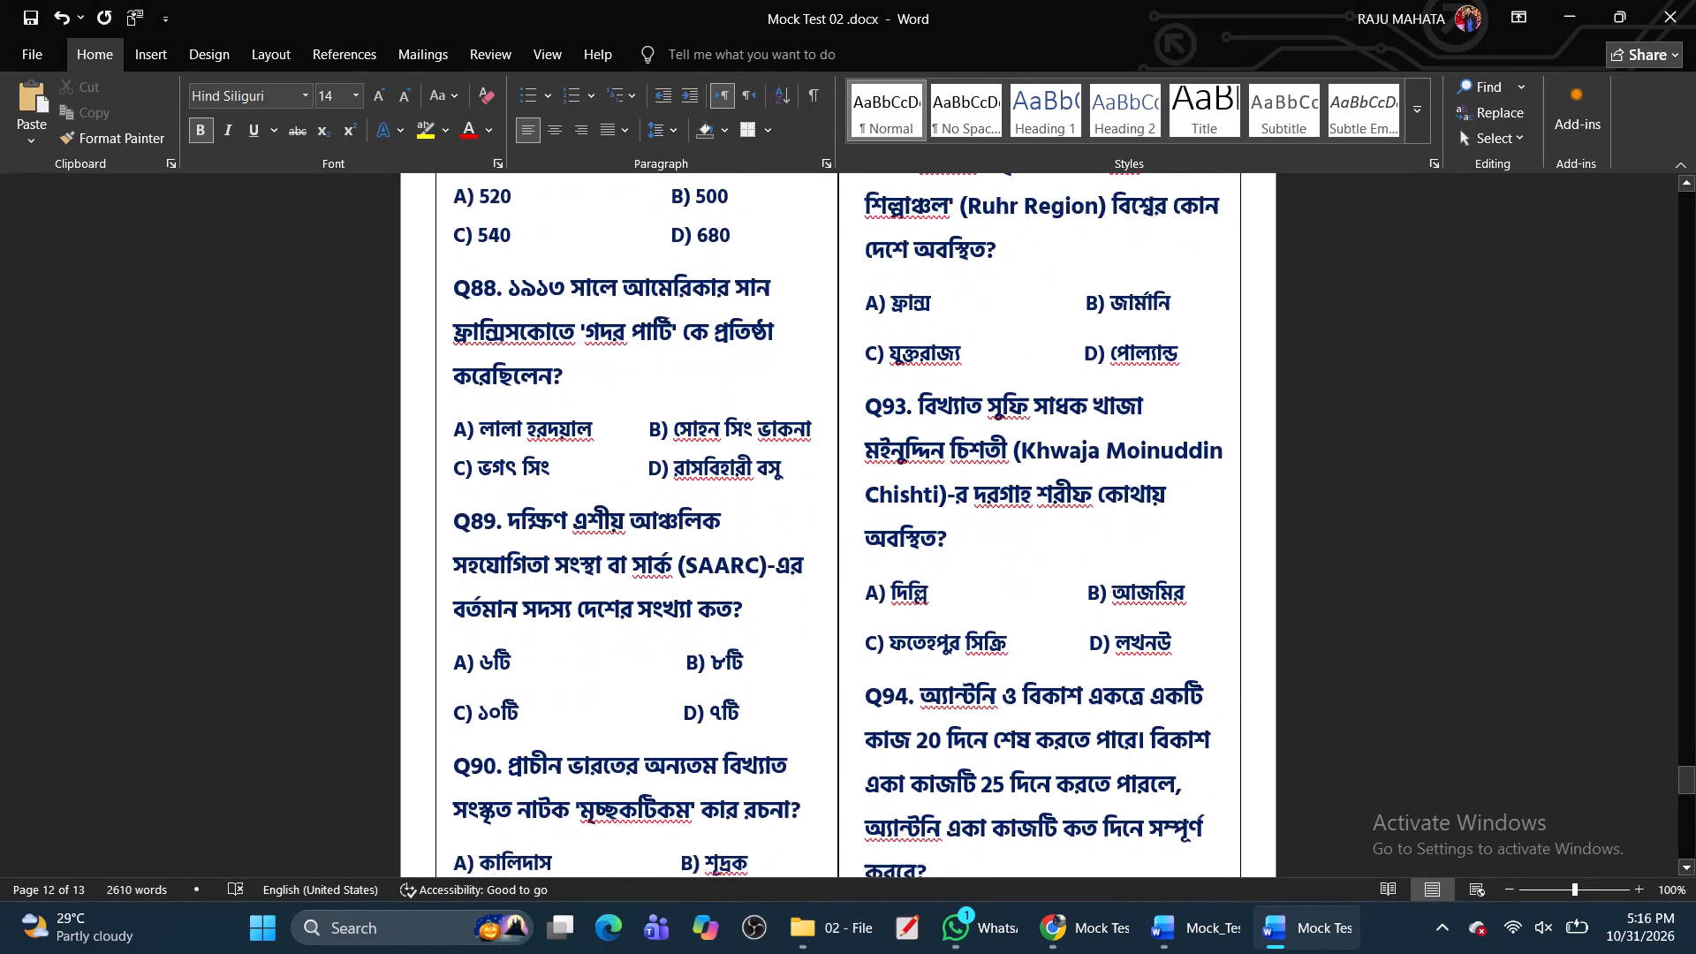
scroll(693, 663, "down", 3)
scroll(1160, 738, "down", 2)
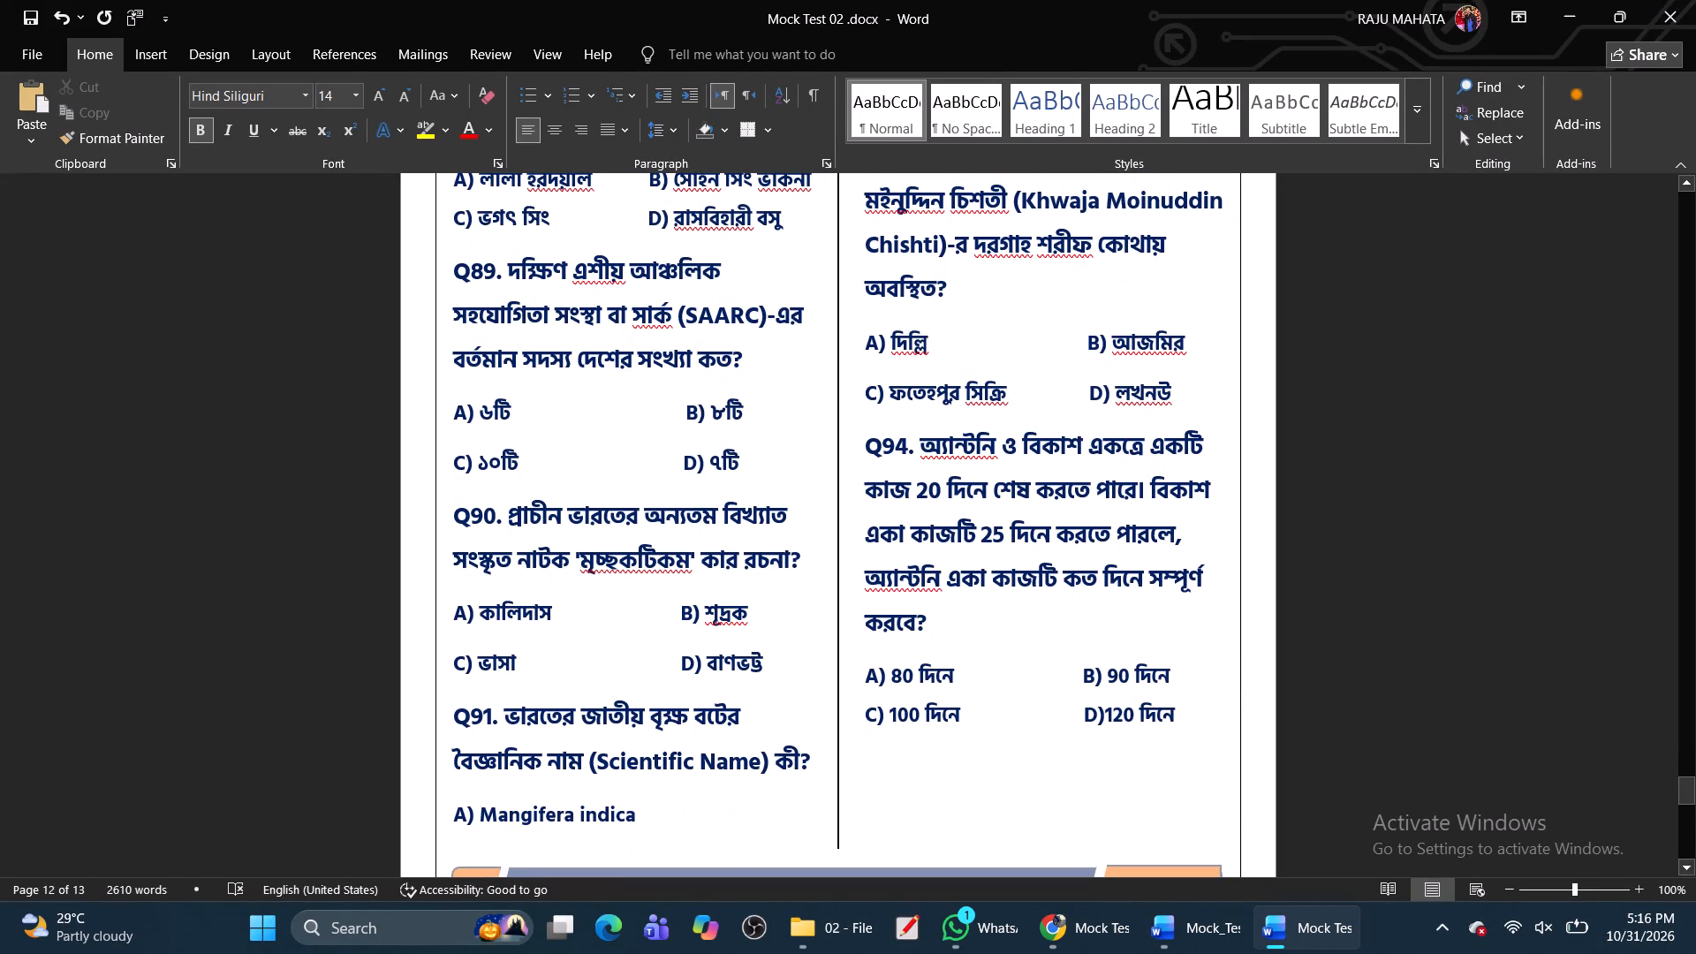
scroll(968, 594, "down", 9)
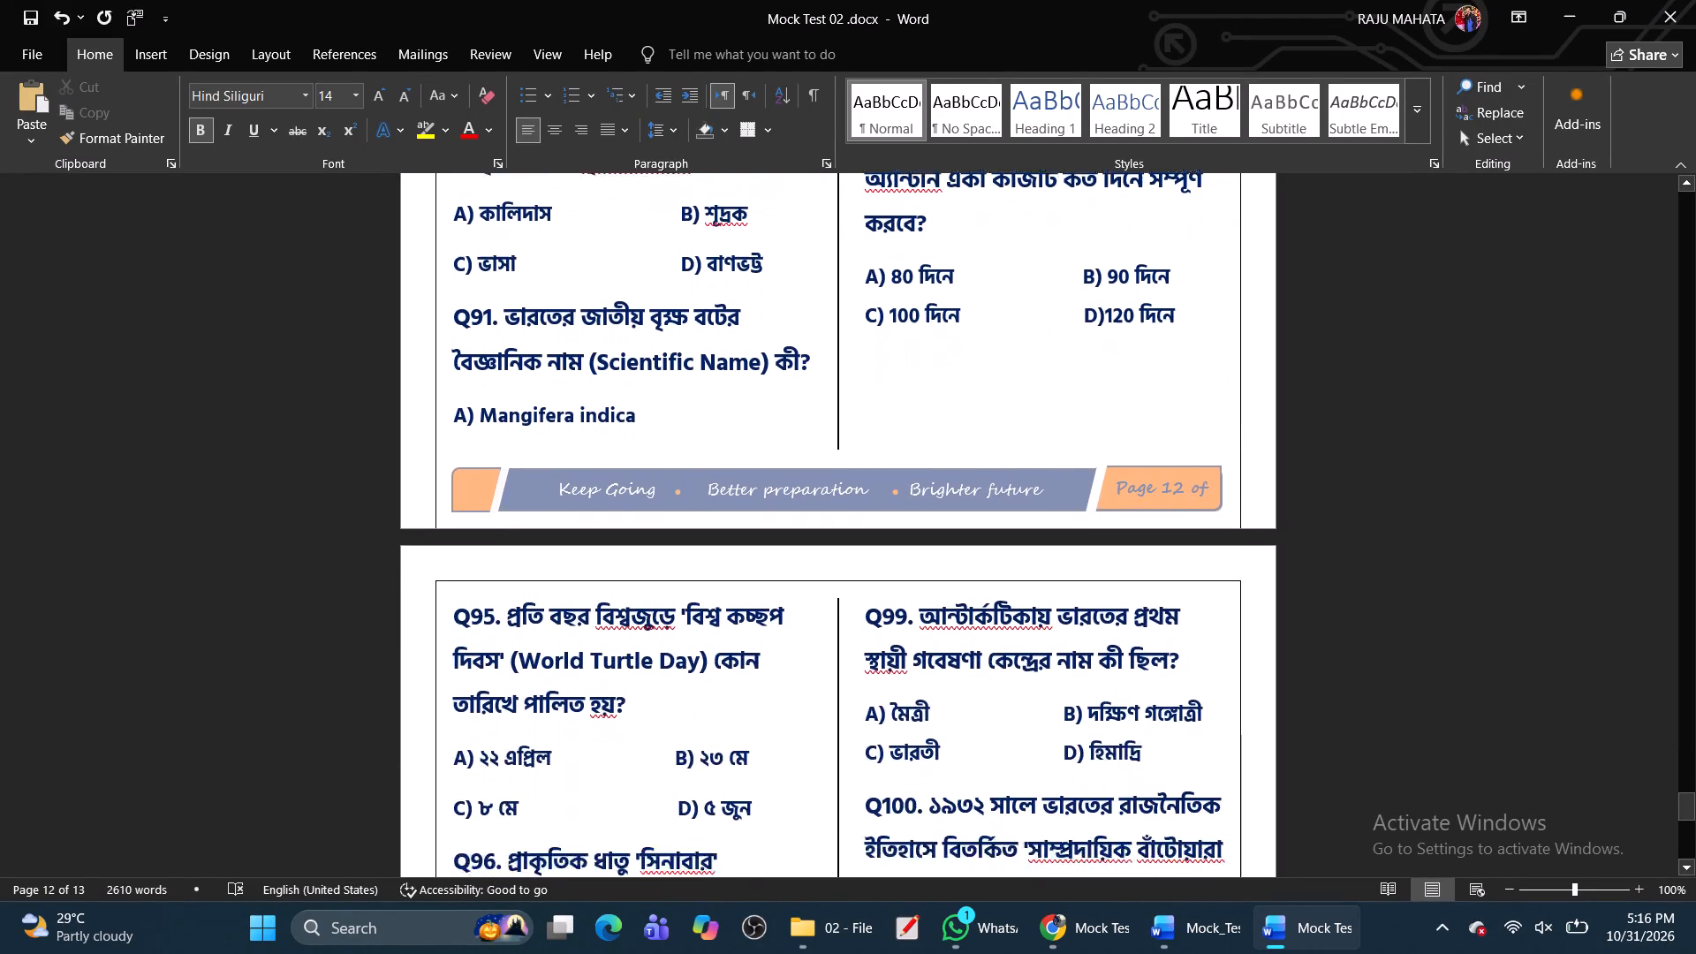
scroll(784, 634, "down", 3)
scroll(656, 647, "down", 8)
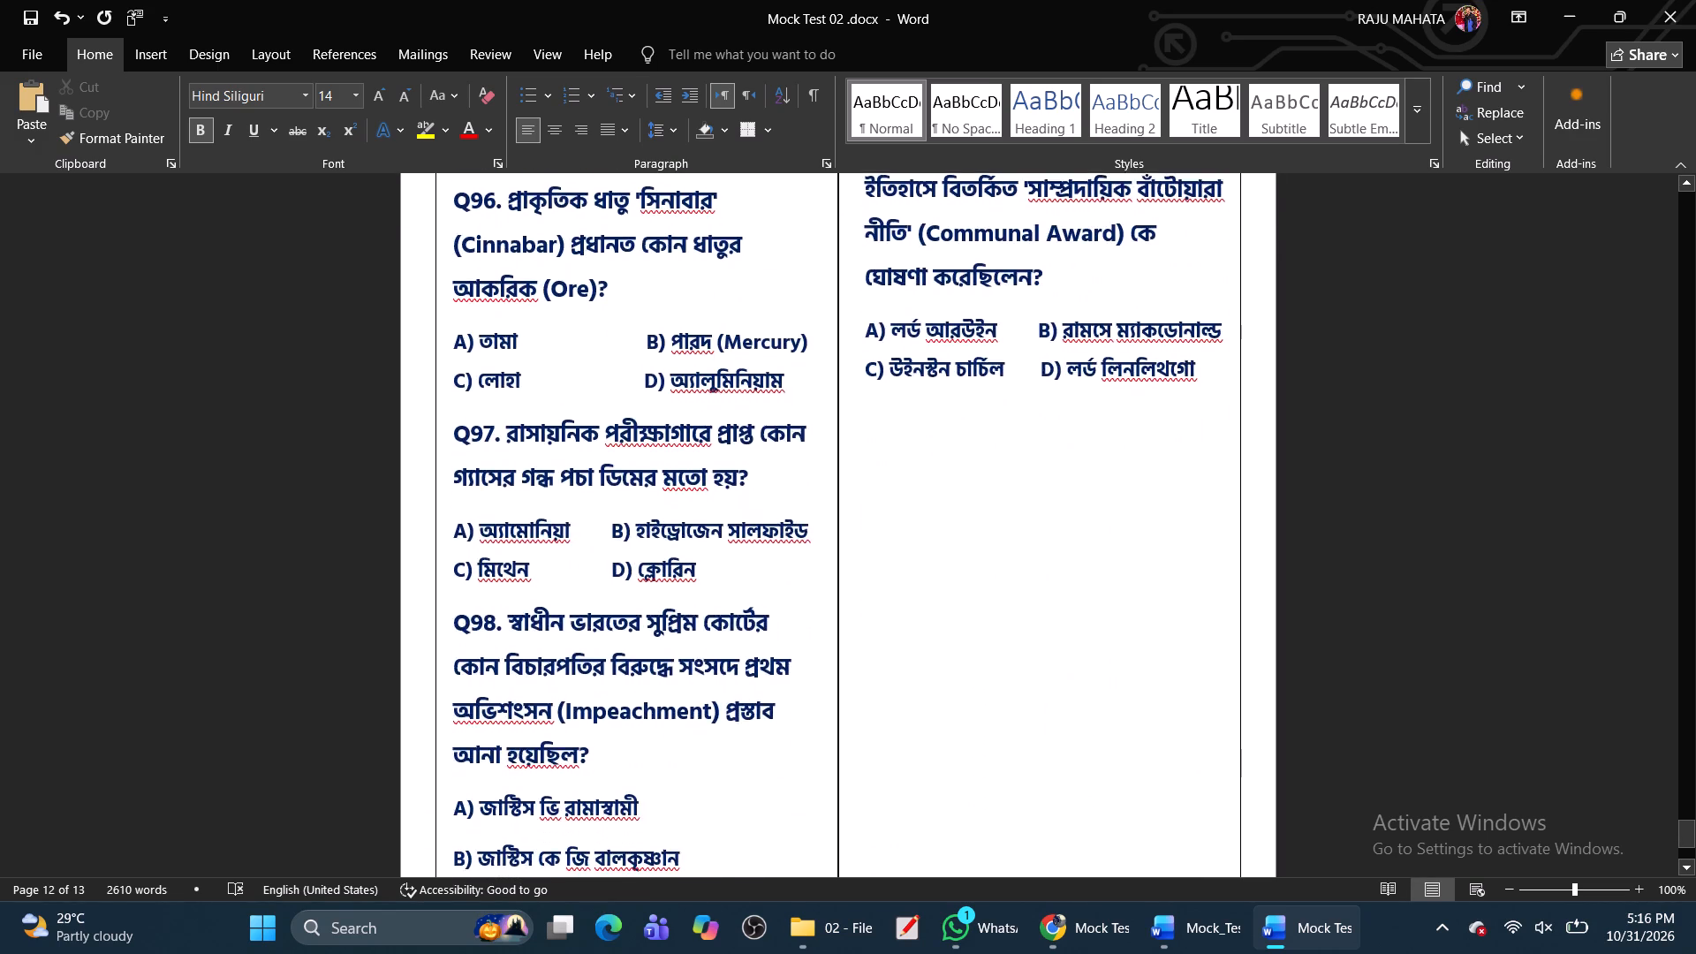
scroll(656, 647, "down", 6)
scroll(1098, 582, "up", 14)
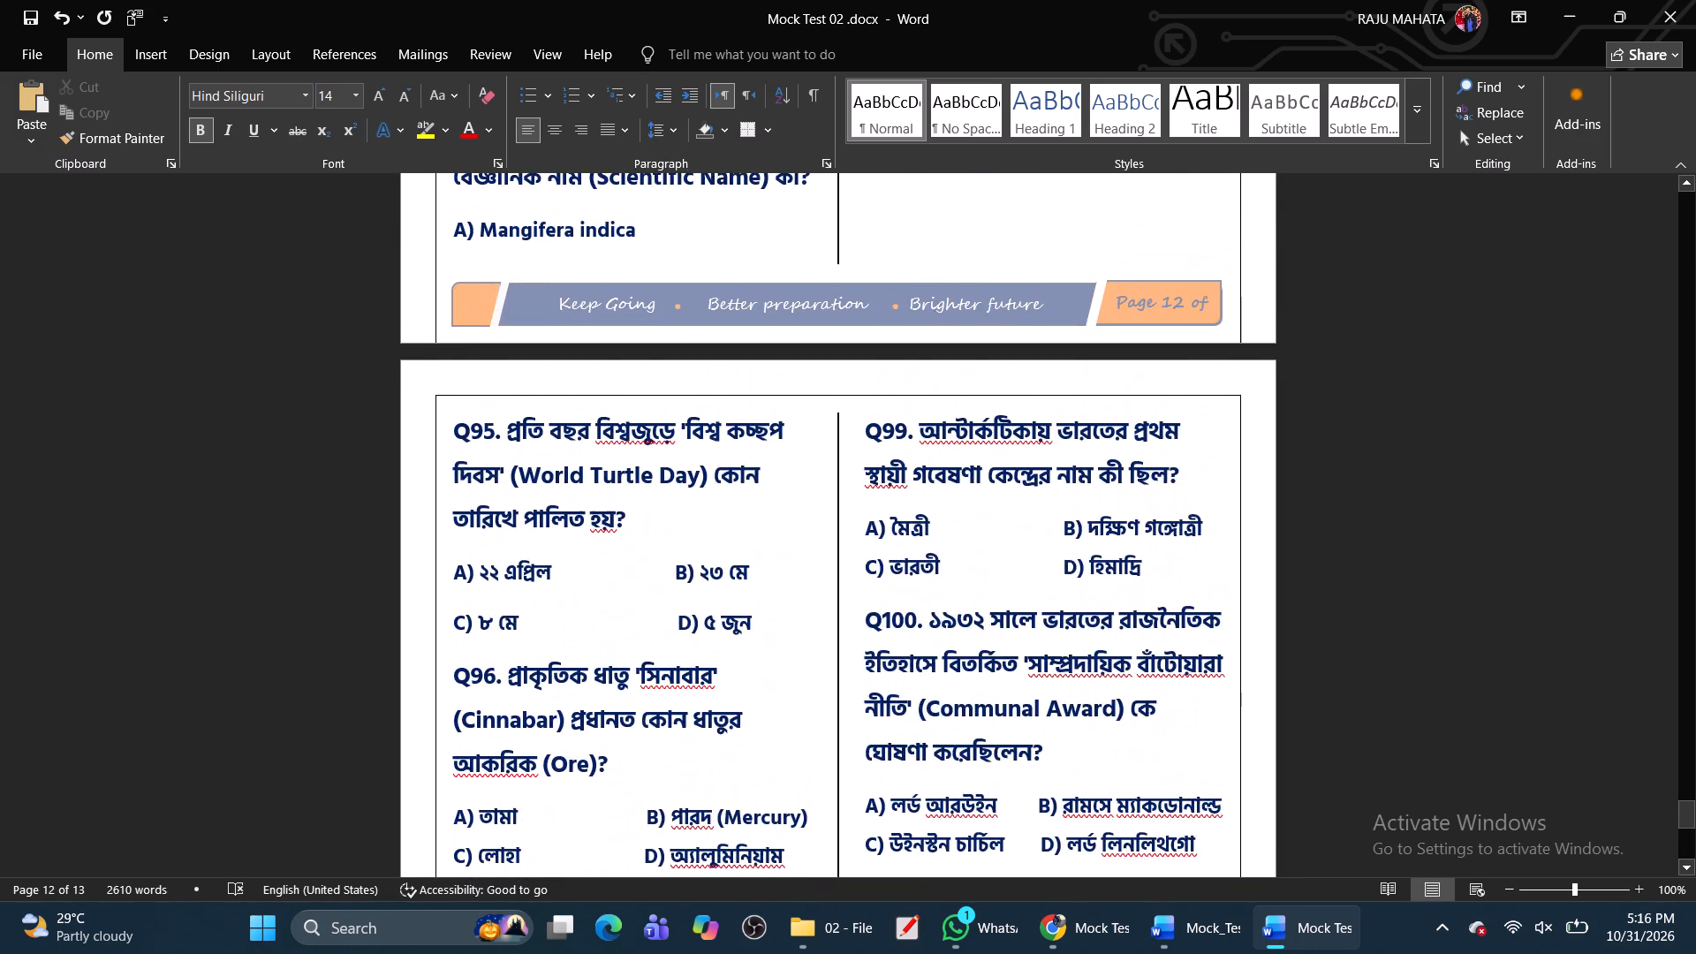
scroll(1072, 549, "up", 5)
Return to the start of the paper and review the instructions and Q1 to Q5 with their answer options.
left_click_drag(1683, 792, 1677, 765)
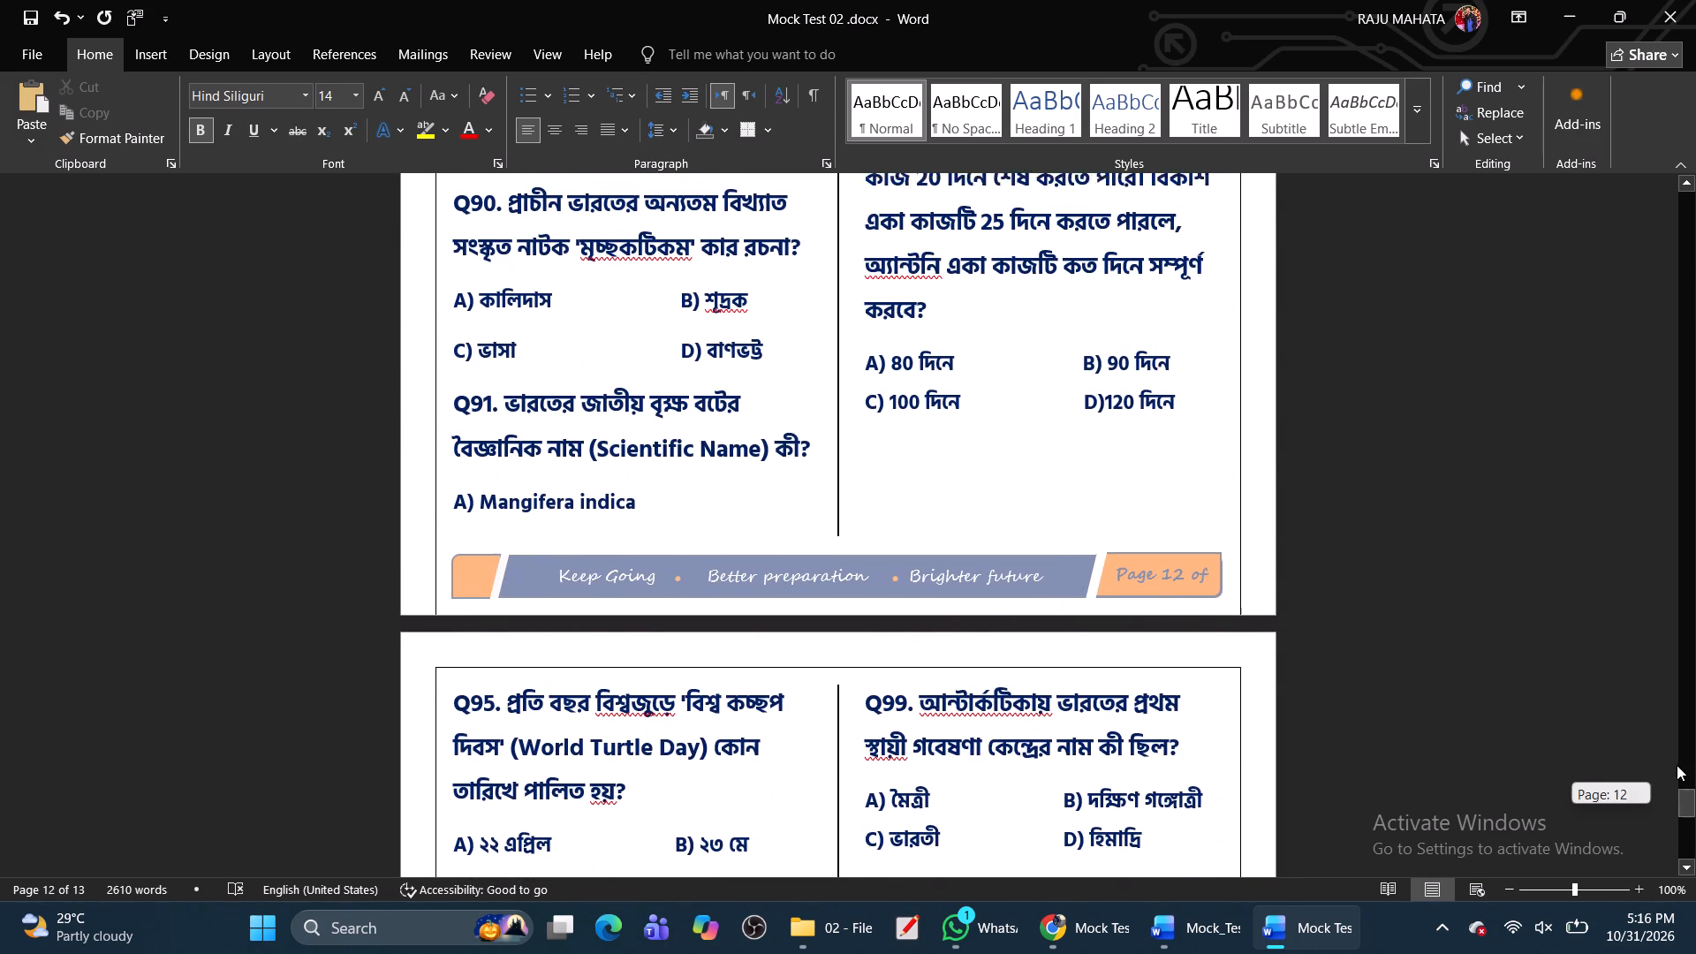
left_click_drag(1677, 765, 1648, 188)
scroll(1065, 560, "down", 7)
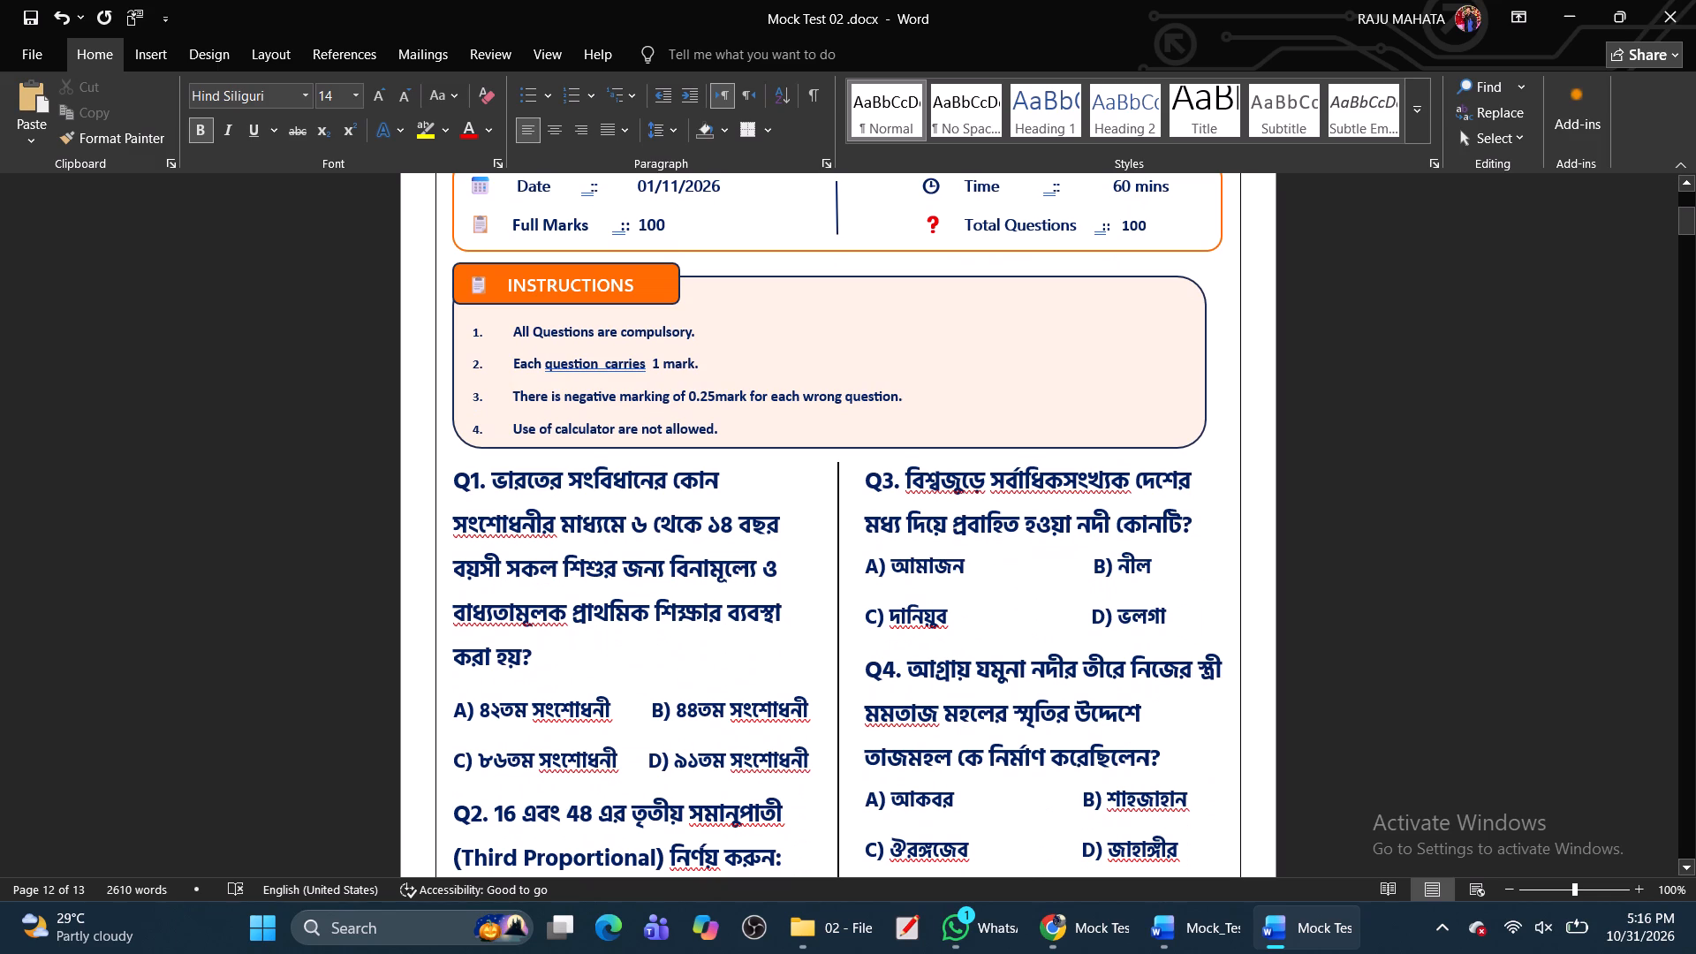
scroll(807, 604, "down", 6)
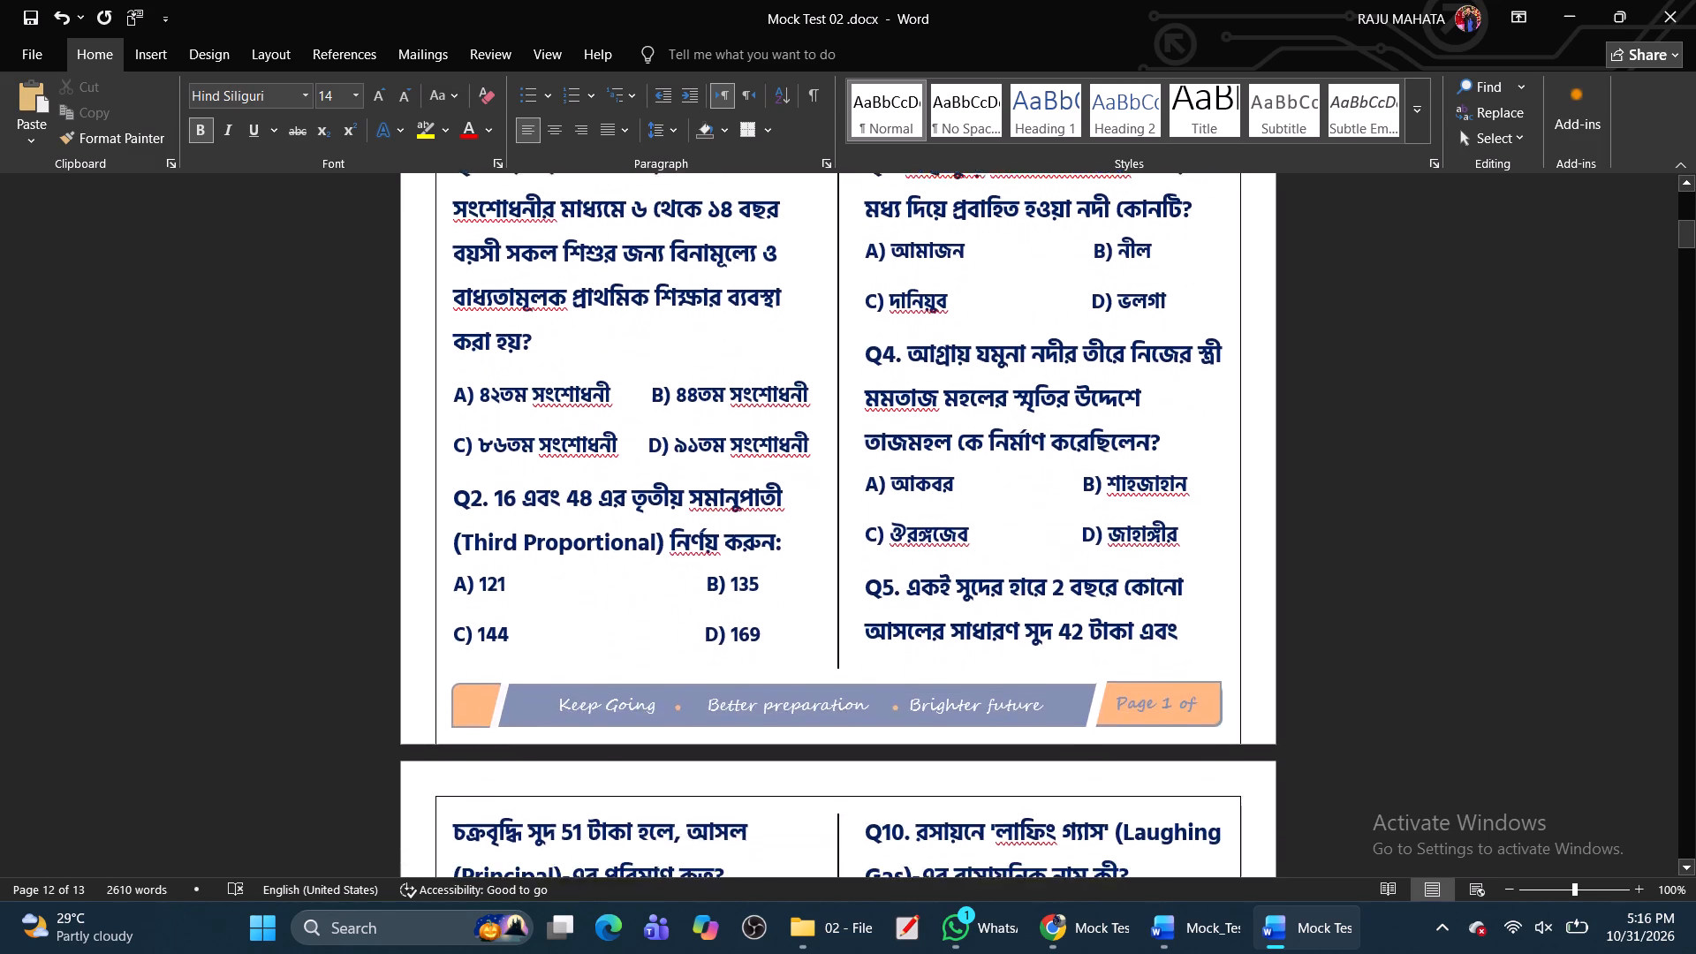
scroll(761, 641, "down", 8)
scroll(738, 655, "up", 2)
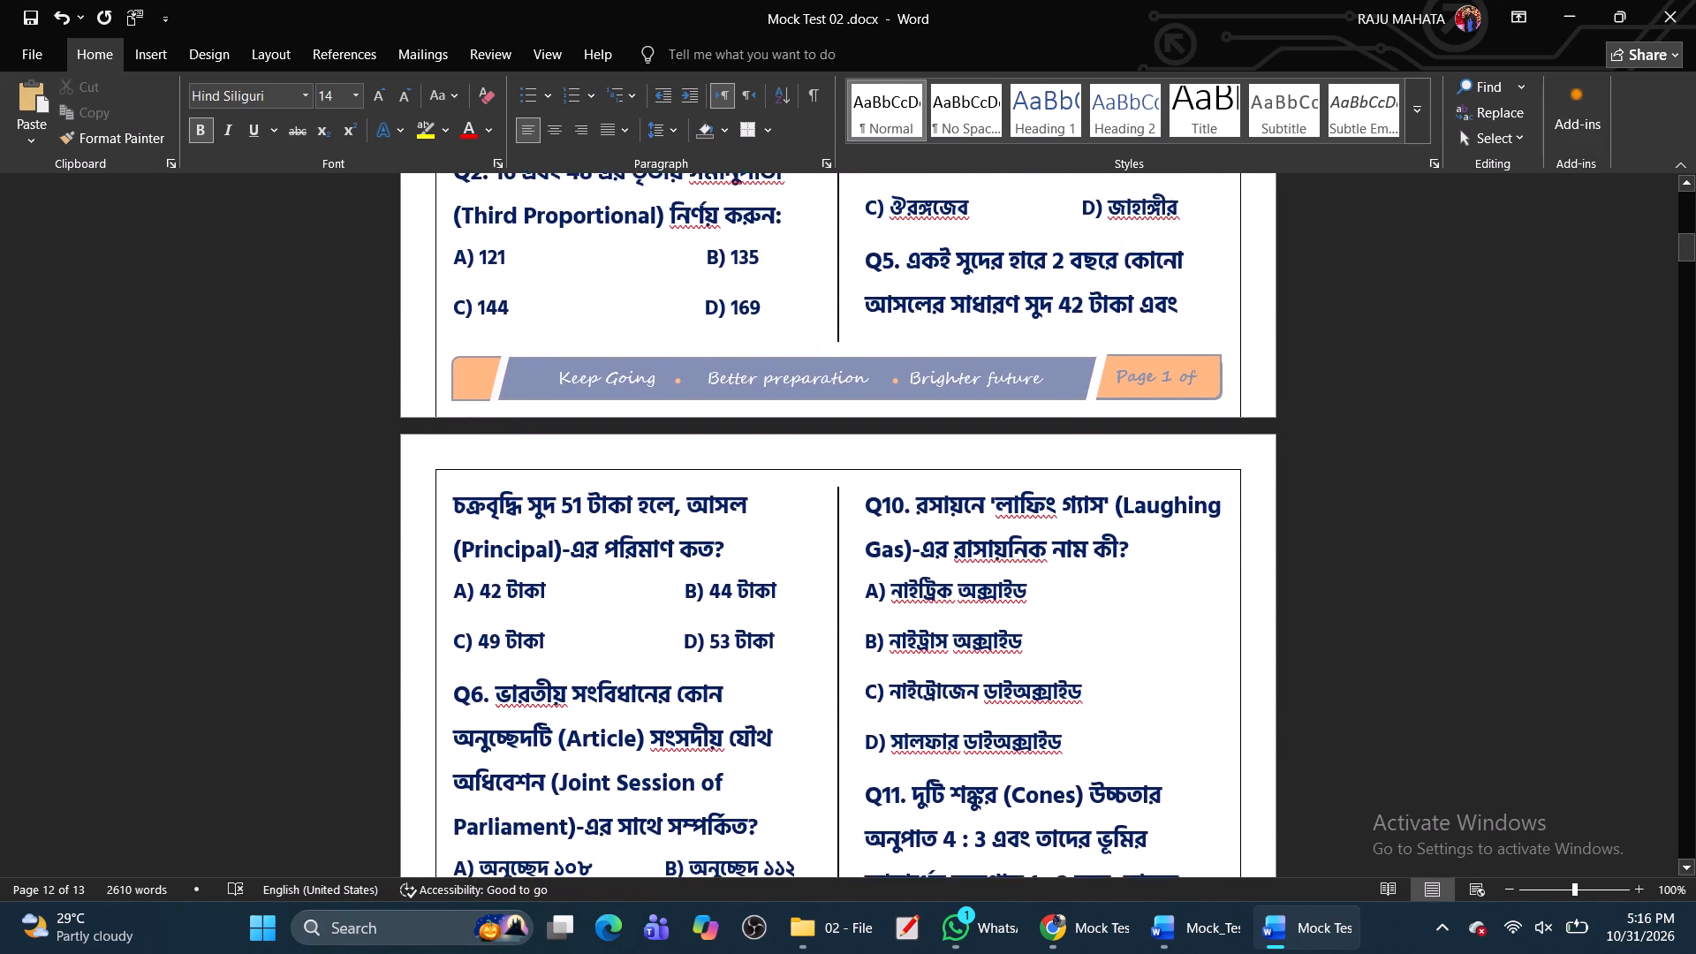
scroll(738, 655, "up", 2)
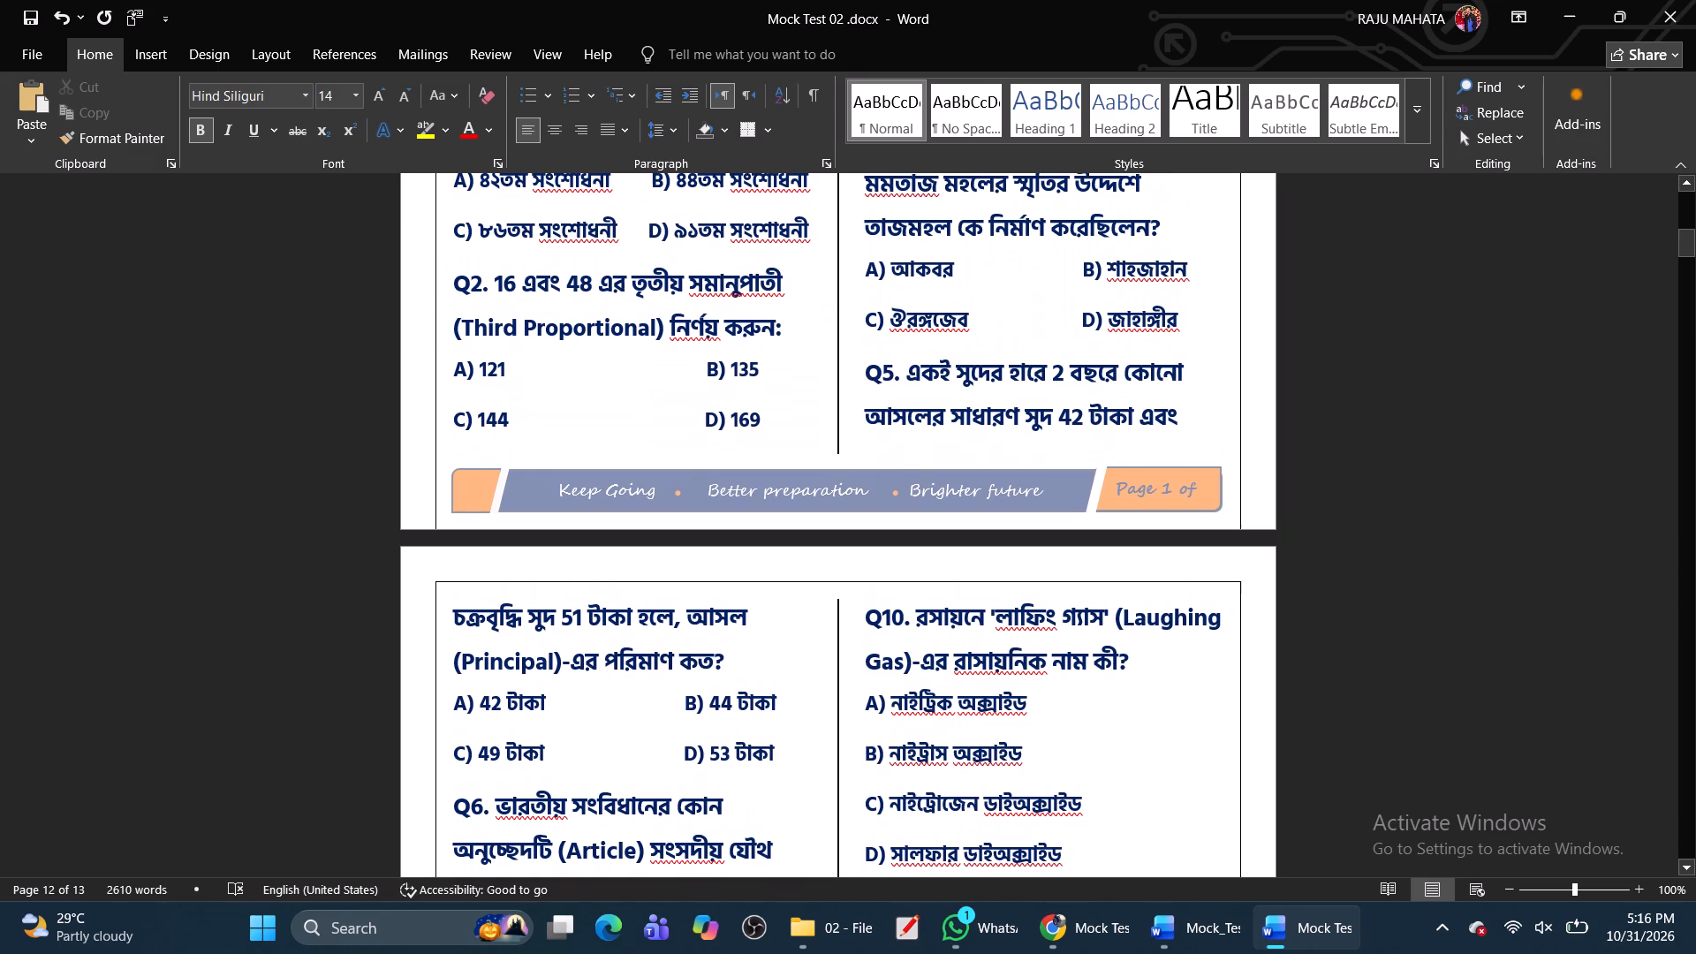